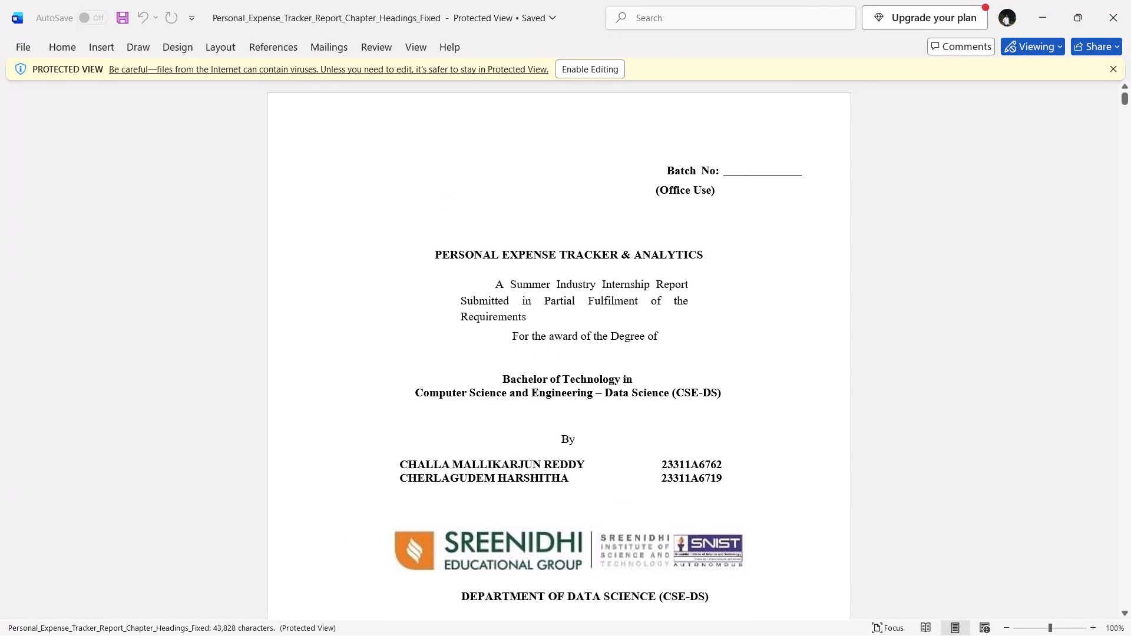
# Enable editing for the protected report and update the fields in the document.
pyautogui.click(578, 67)
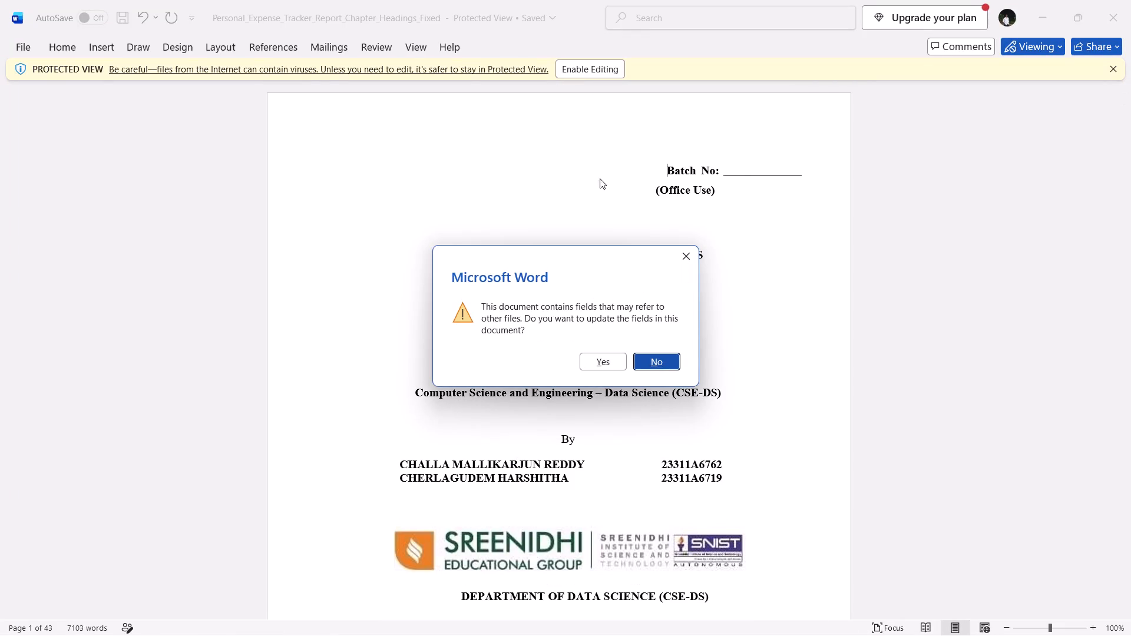
pyautogui.click(597, 356)
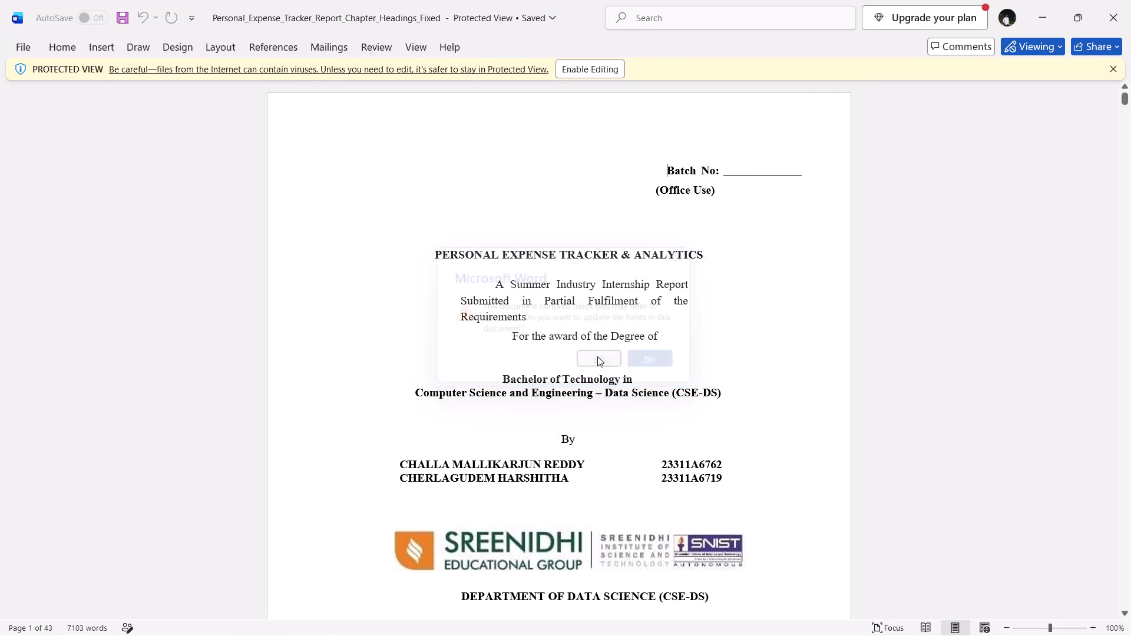
# Review the report from the cover page through Chapter 4, checking the front matter, contents list and chapter headings.
pyautogui.scroll(-2, 597, 356)
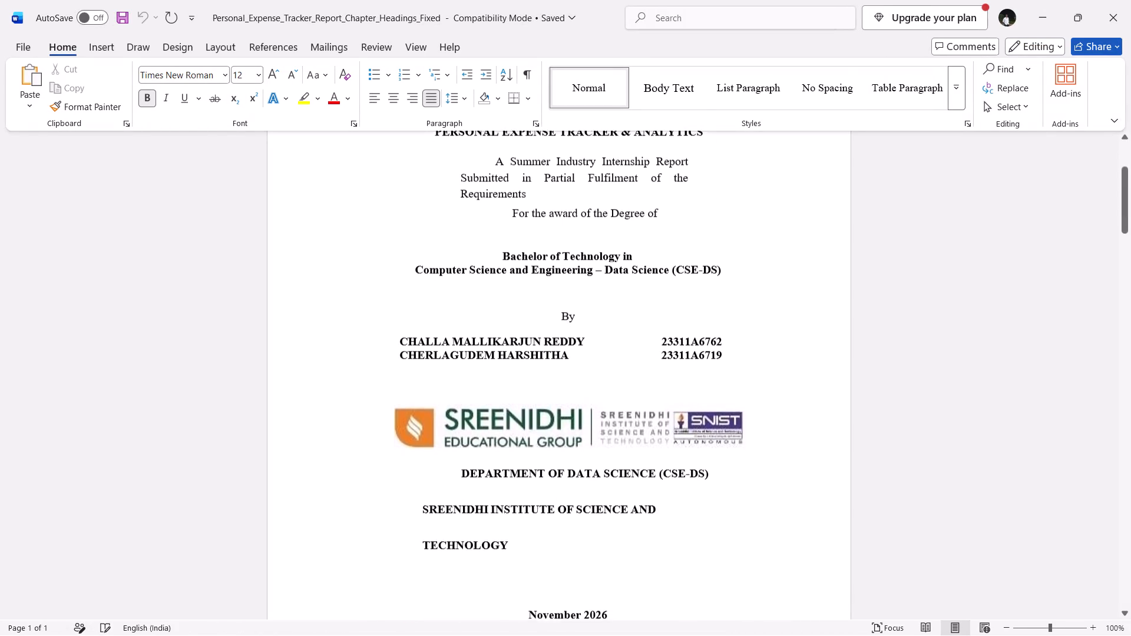
pyautogui.scroll(-6, 597, 356)
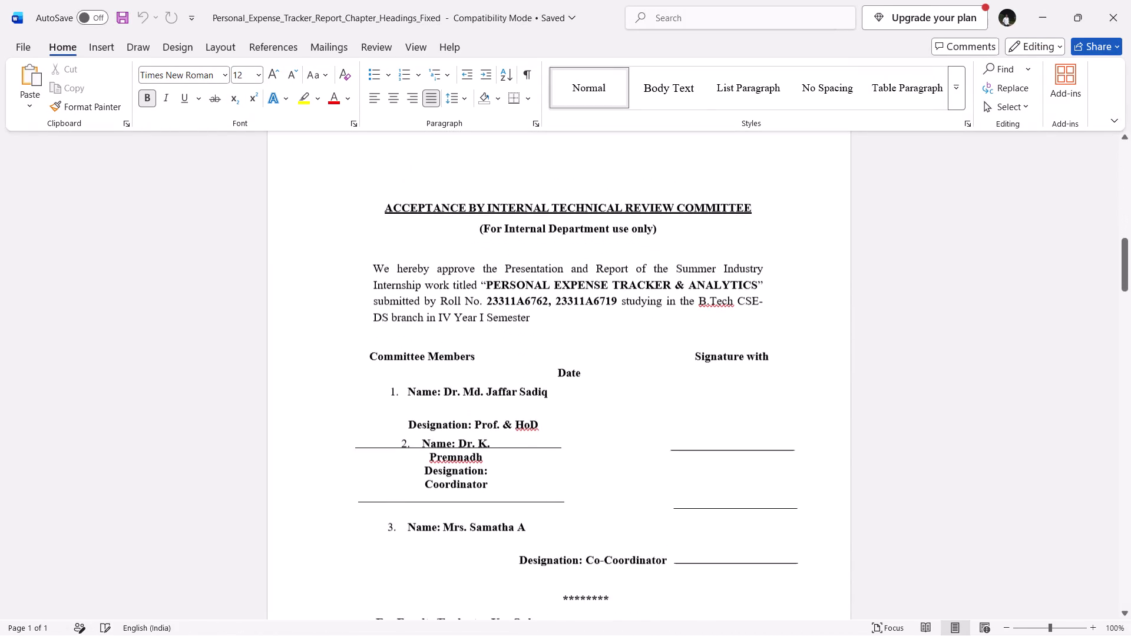
pyautogui.scroll(-4, 597, 356)
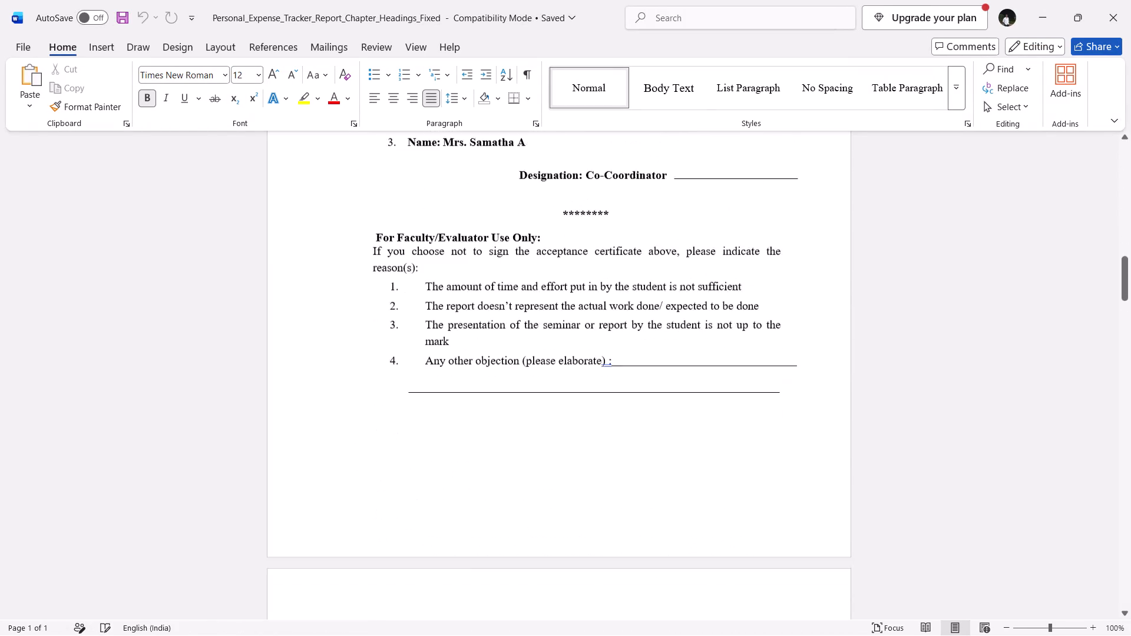
pyautogui.scroll(-8, 597, 356)
pyautogui.scroll(5, 597, 356)
pyautogui.scroll(-1, 597, 356)
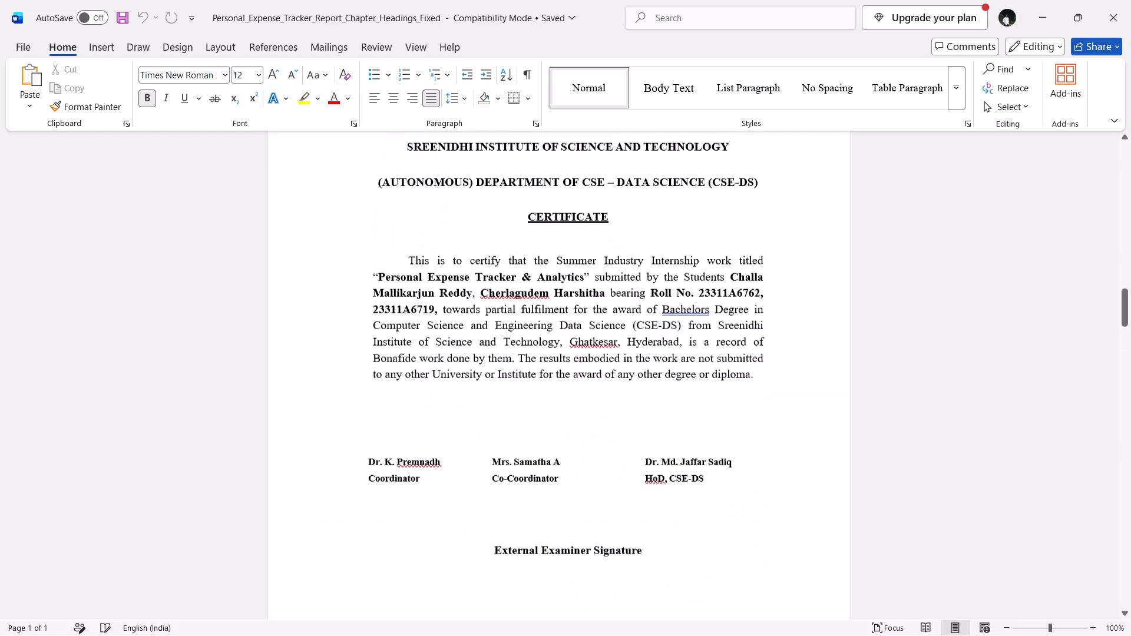
pyautogui.scroll(-6, 597, 356)
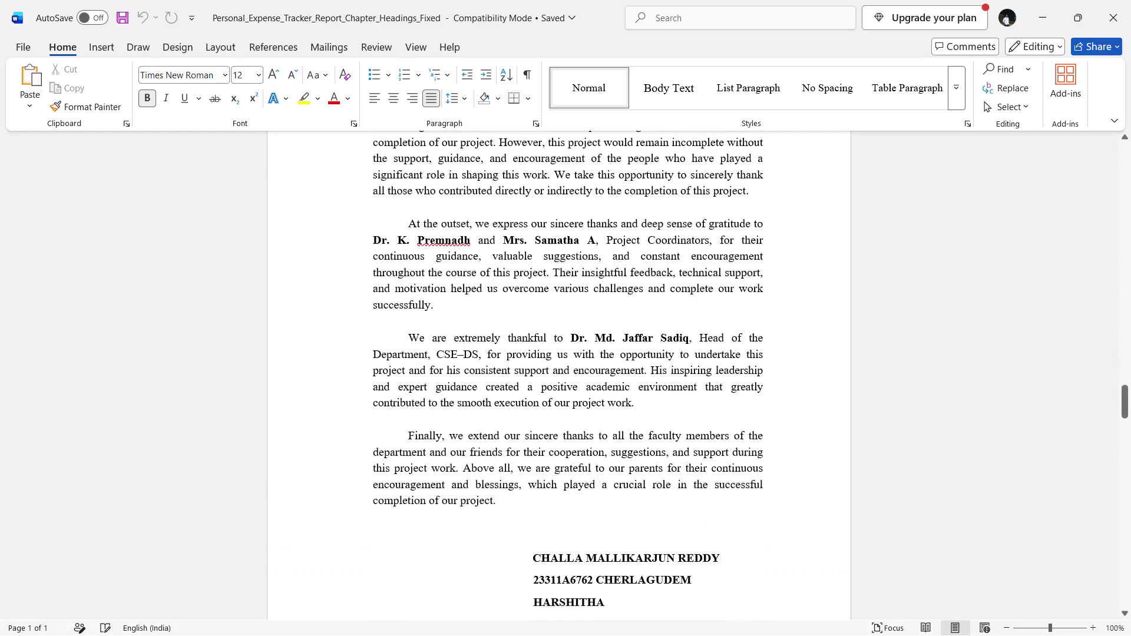
pyautogui.scroll(-13, 597, 356)
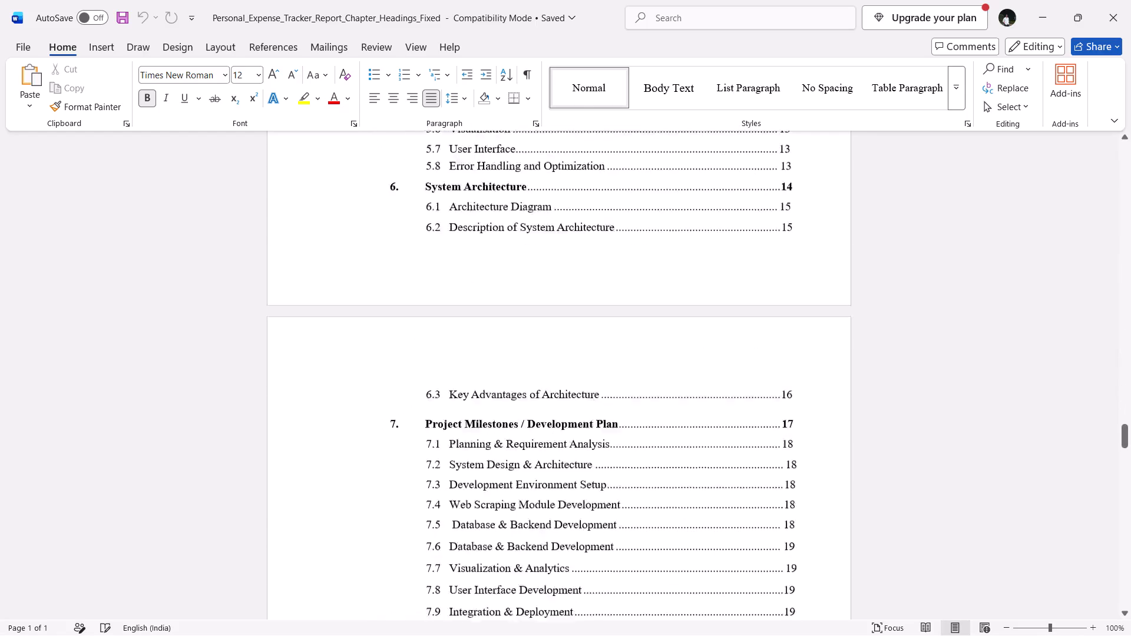
pyautogui.scroll(-13, 597, 356)
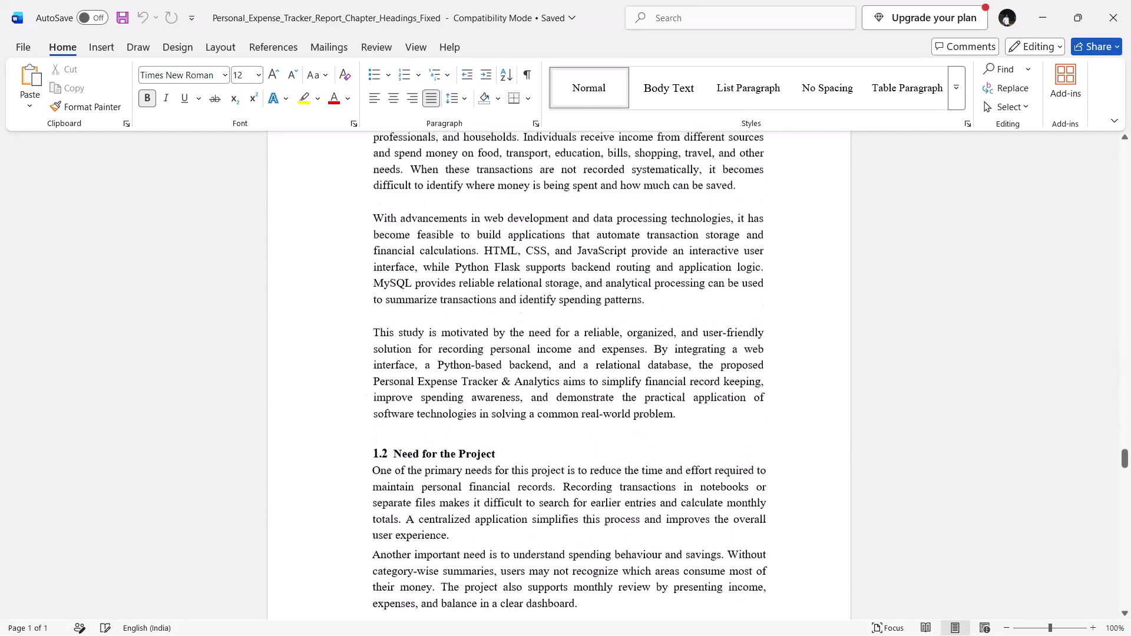
pyautogui.scroll(-10, 597, 356)
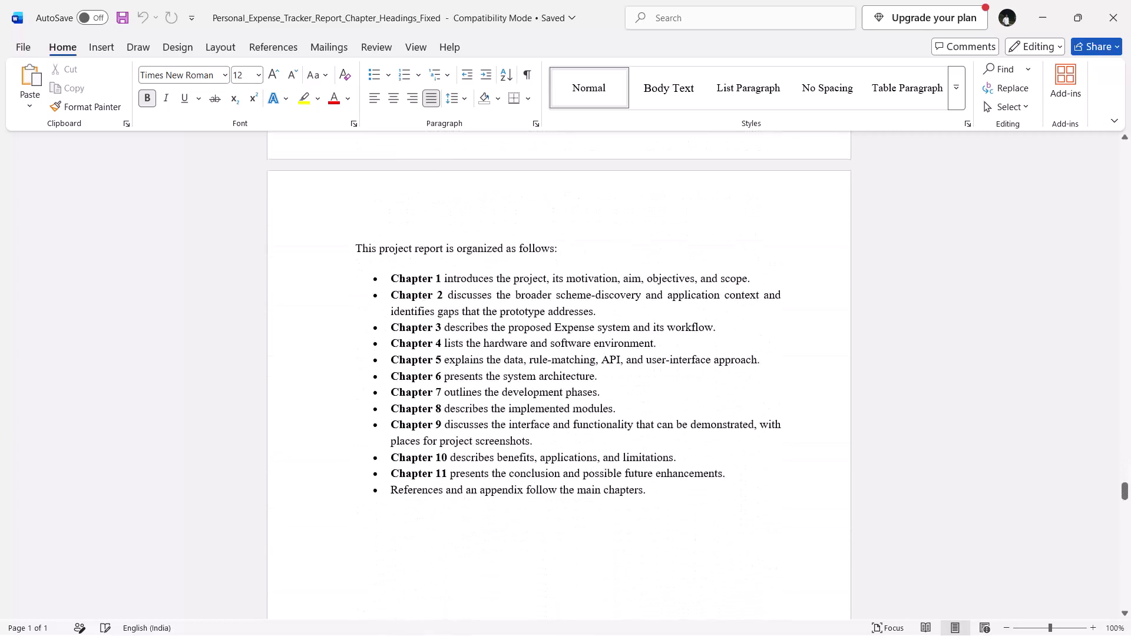
pyautogui.scroll(-4, 597, 356)
pyautogui.scroll(1, 597, 356)
pyautogui.scroll(-5, 597, 356)
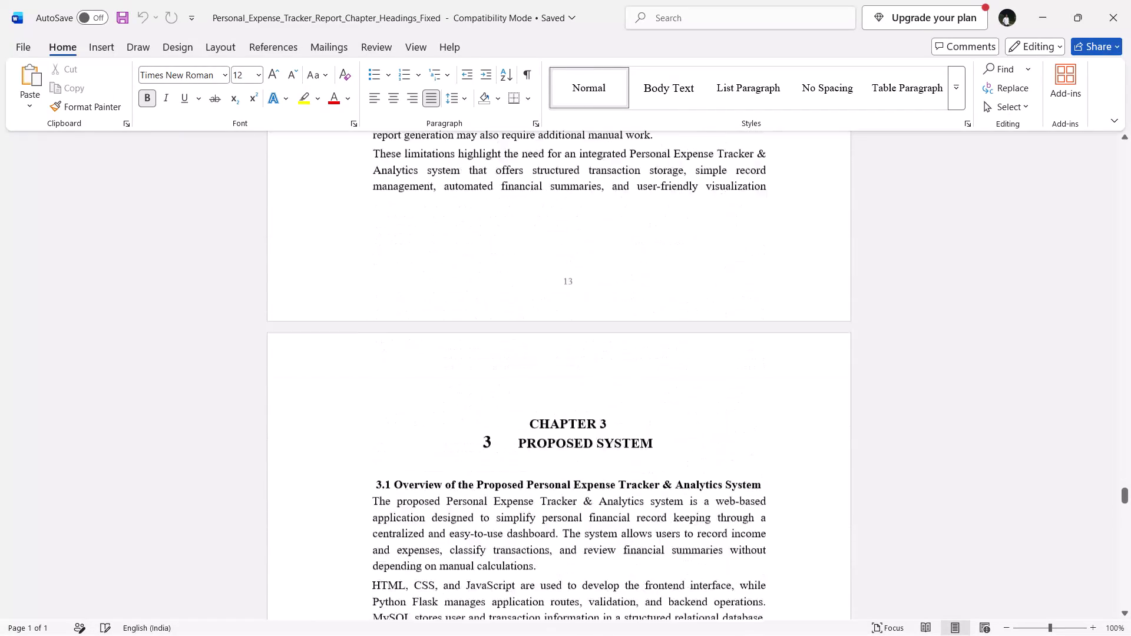
pyautogui.scroll(-13, 597, 356)
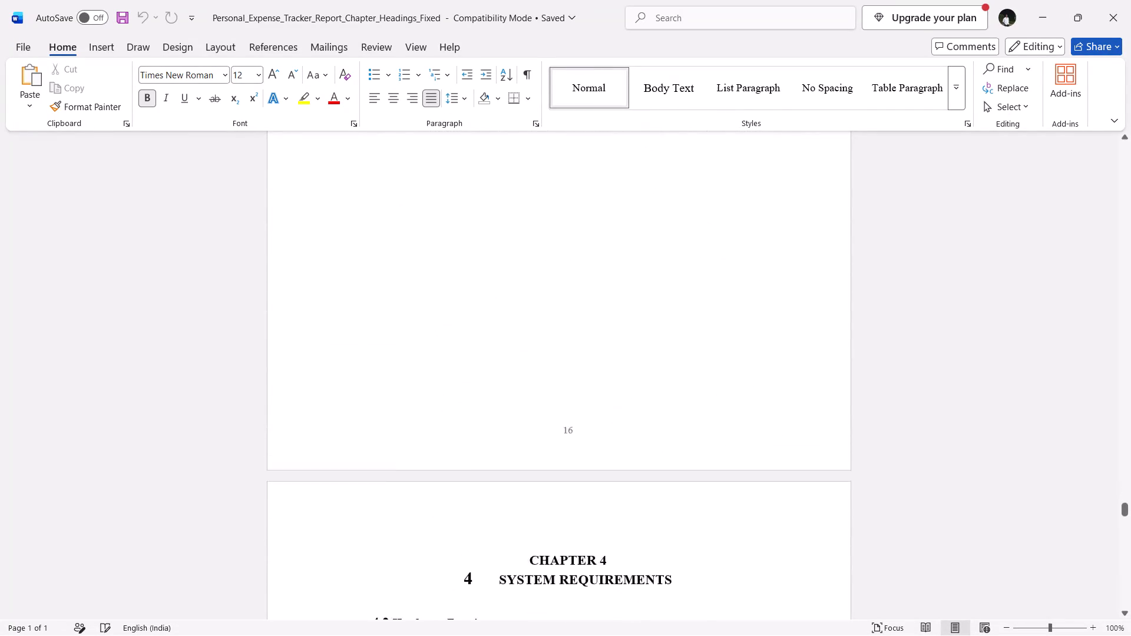
pyautogui.scroll(-2, 597, 356)
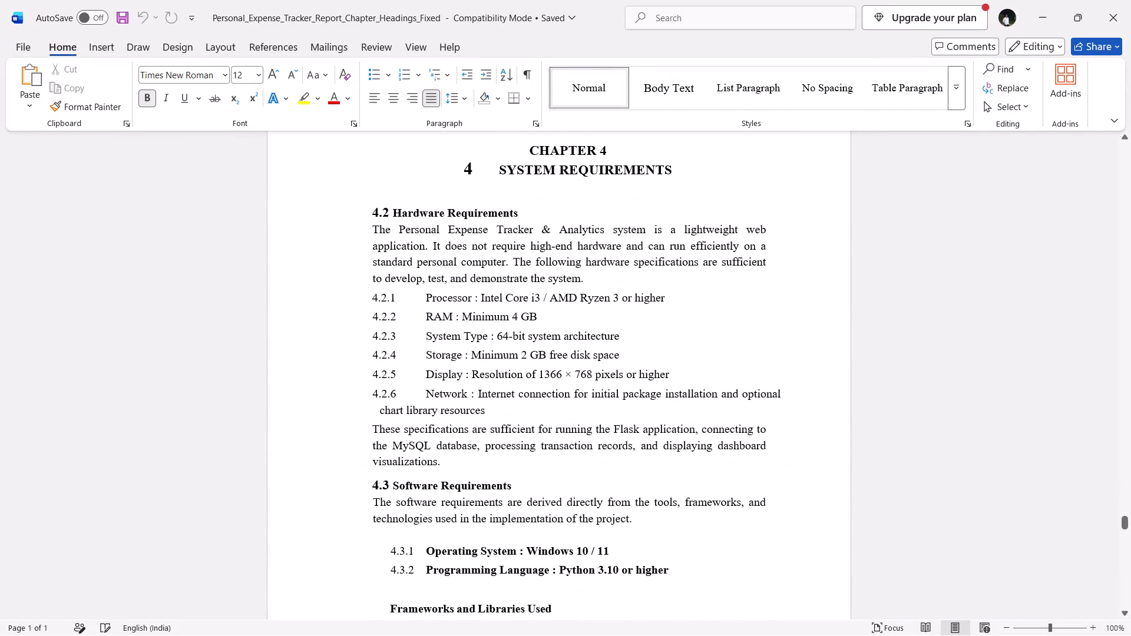
pyautogui.scroll(-4, 597, 356)
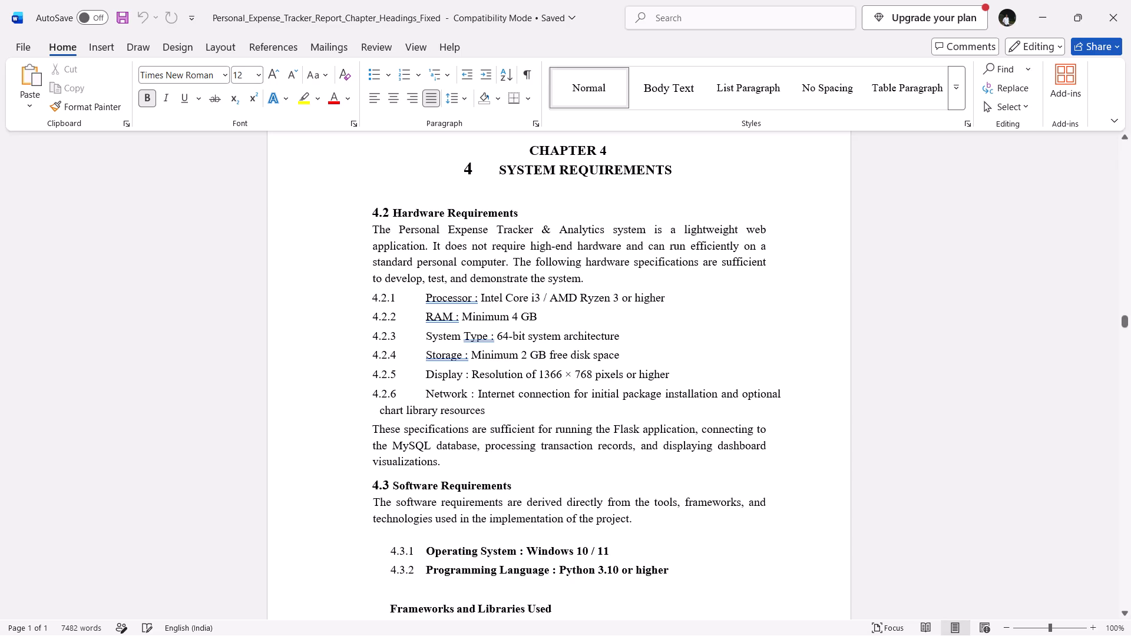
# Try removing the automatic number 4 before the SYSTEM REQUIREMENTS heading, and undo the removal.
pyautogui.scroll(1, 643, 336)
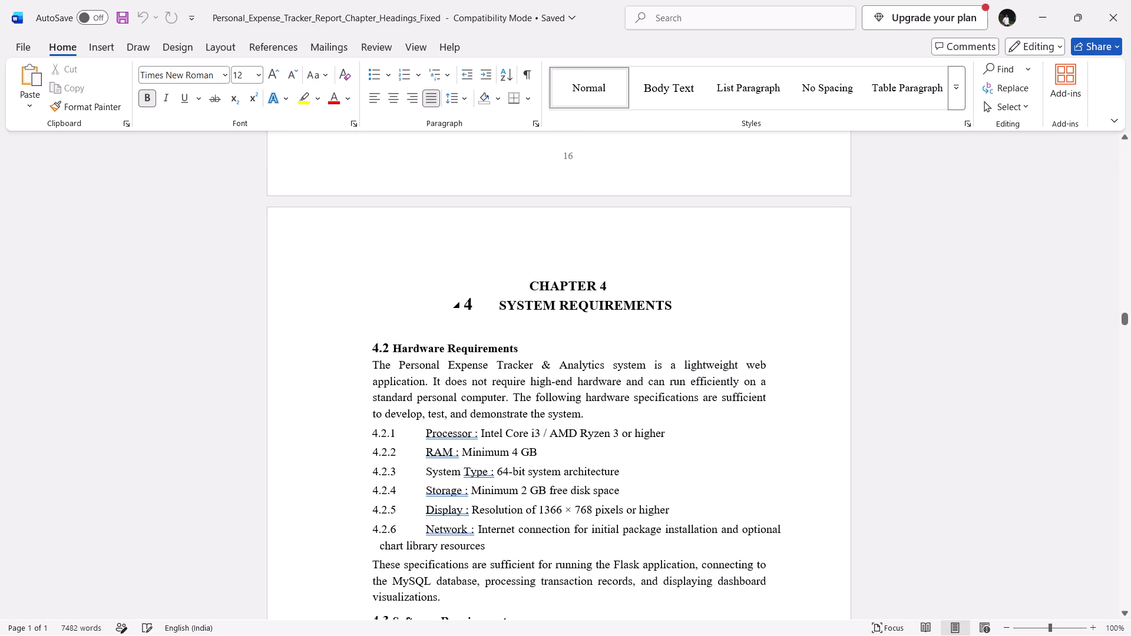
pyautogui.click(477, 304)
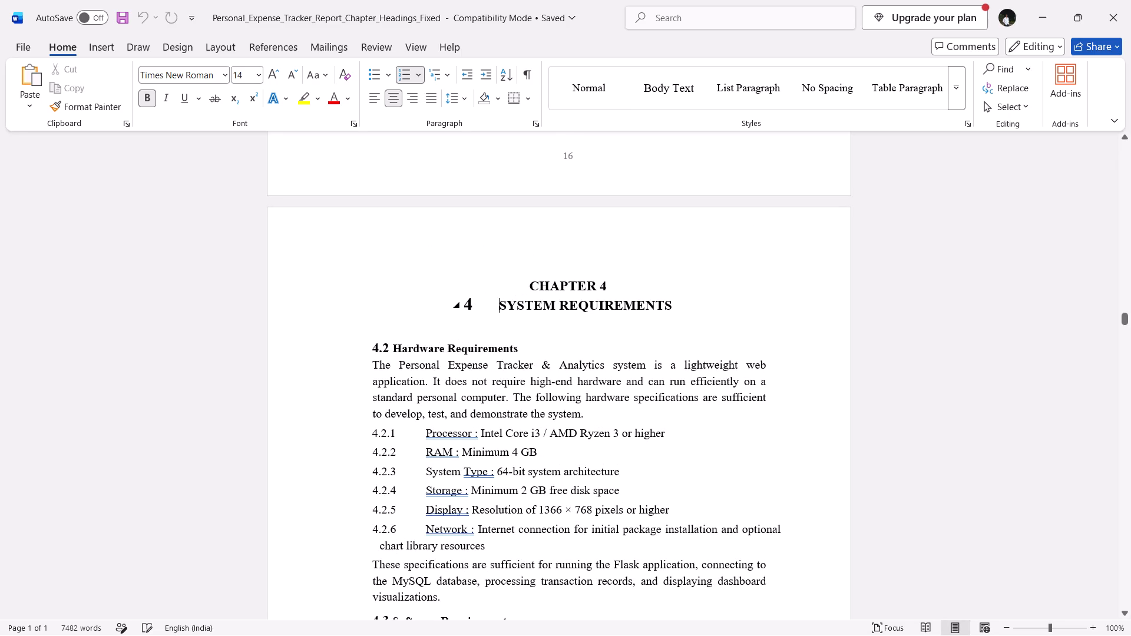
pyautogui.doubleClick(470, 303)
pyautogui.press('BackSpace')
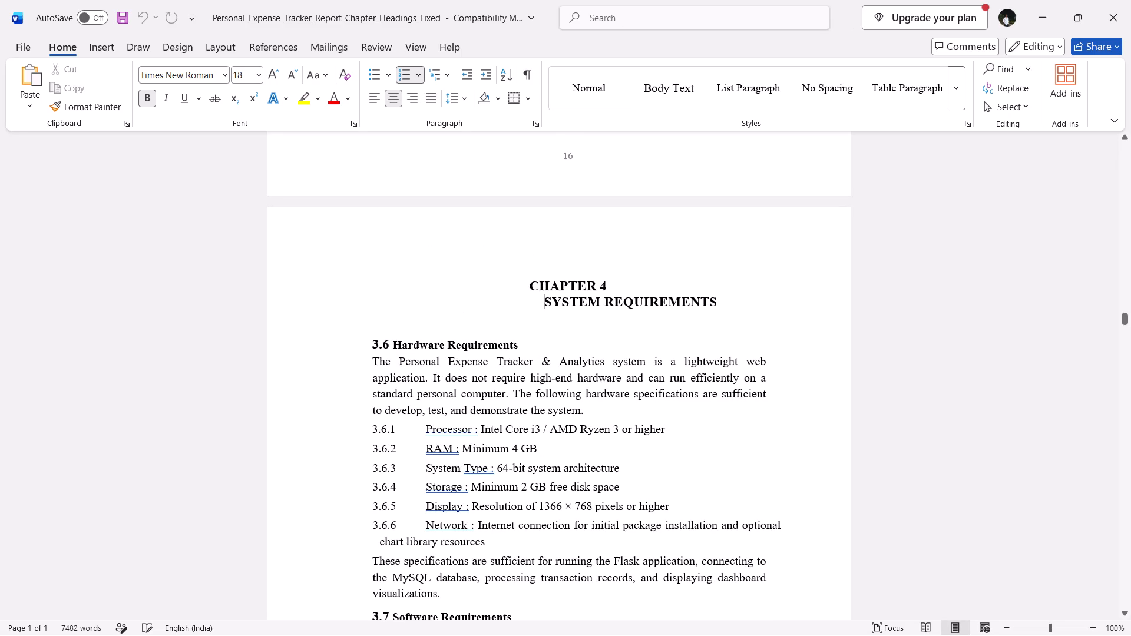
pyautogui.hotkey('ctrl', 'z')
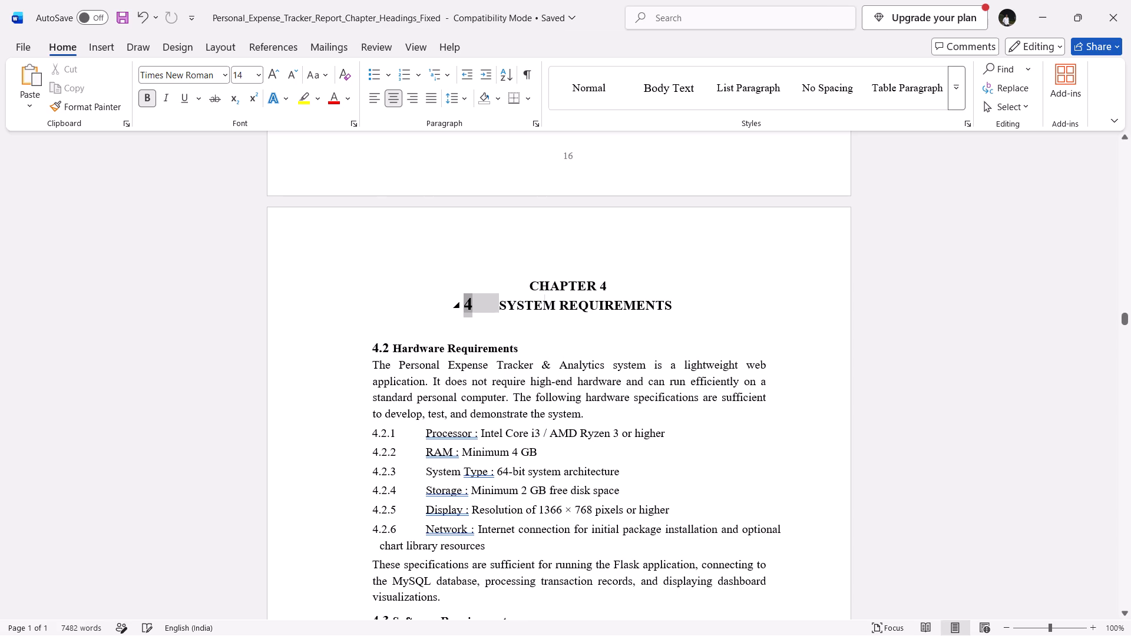
# Examine the heading and section numbering in the earlier chapters, from Chapter 4 back to Chapter 1.
pyautogui.scroll(-6, 626, 326)
pyautogui.scroll(17, 626, 326)
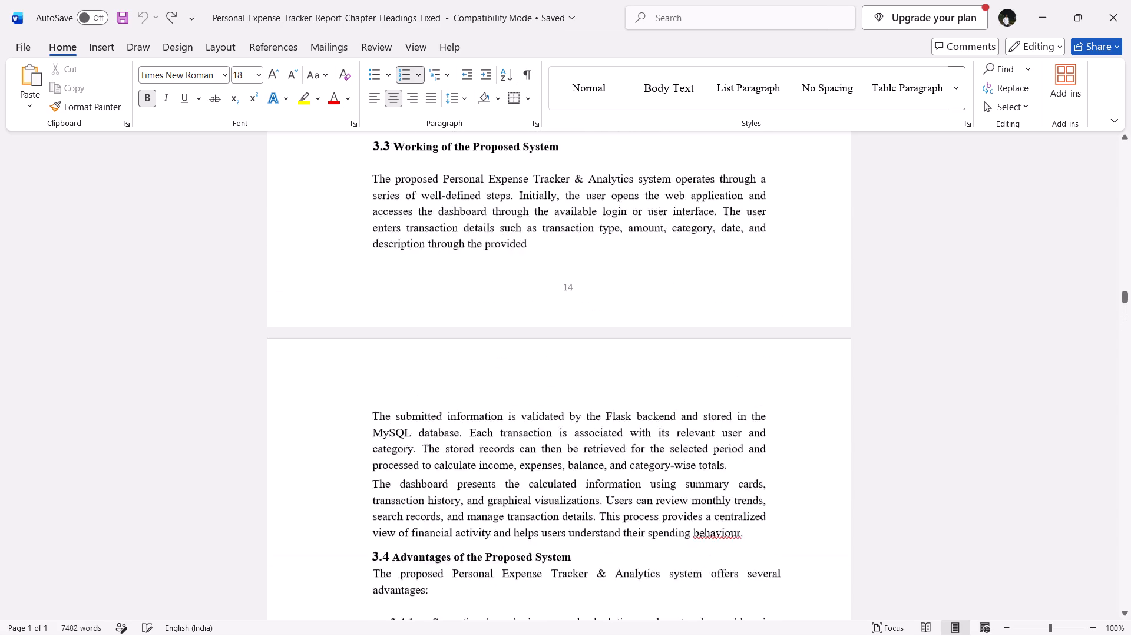
pyautogui.scroll(9, 626, 326)
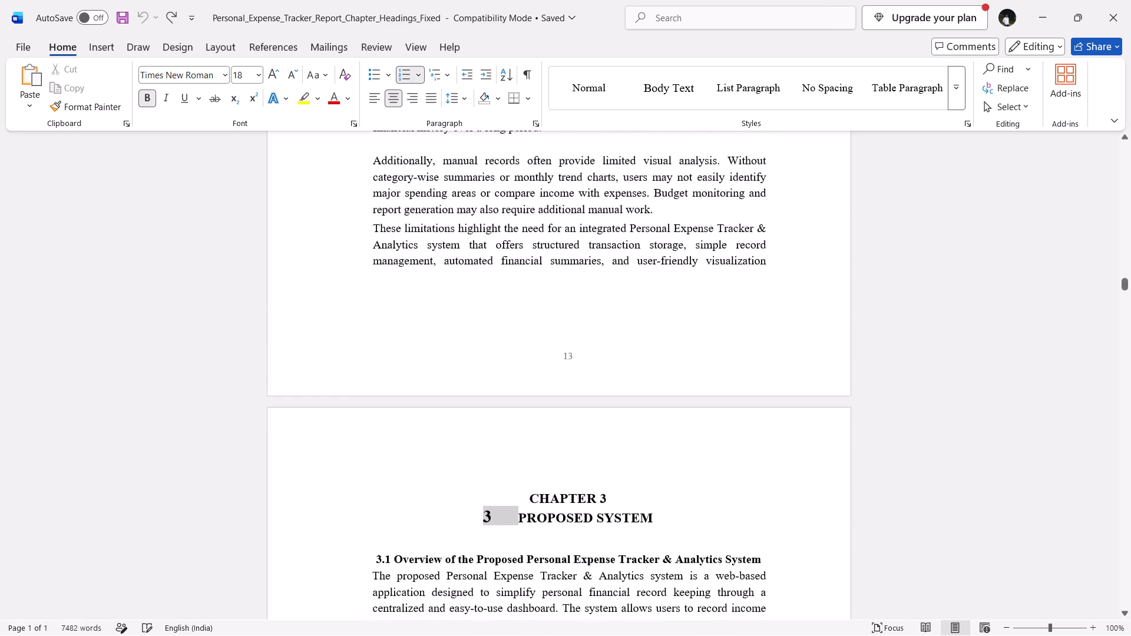
pyautogui.scroll(4, 626, 326)
pyautogui.scroll(-1, 626, 326)
pyautogui.scroll(1, 626, 326)
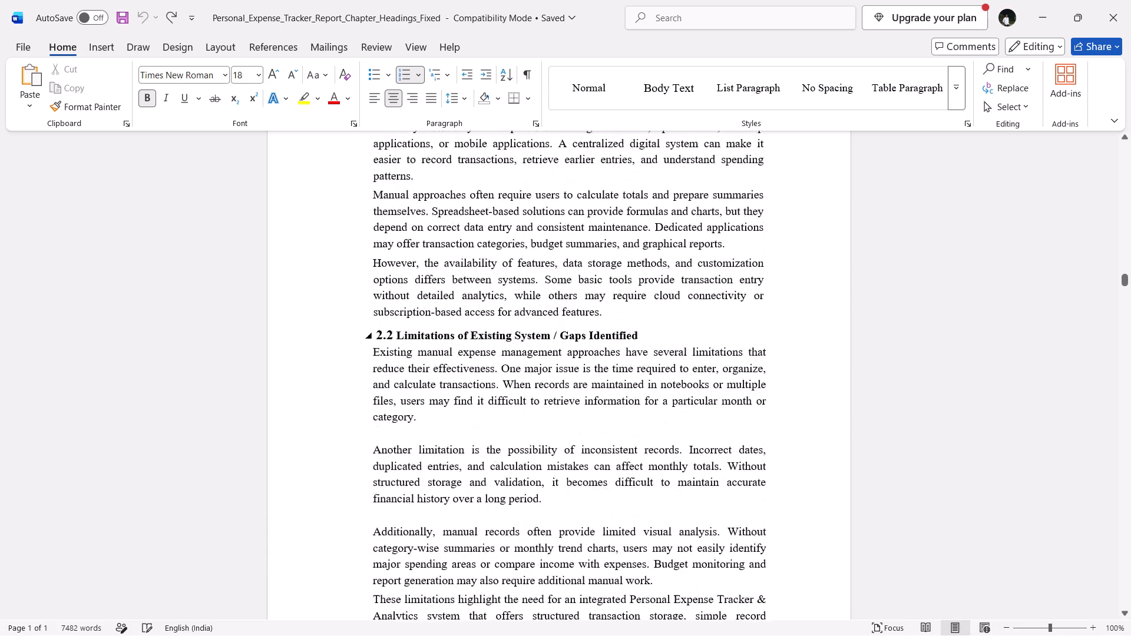
pyautogui.scroll(7, 626, 326)
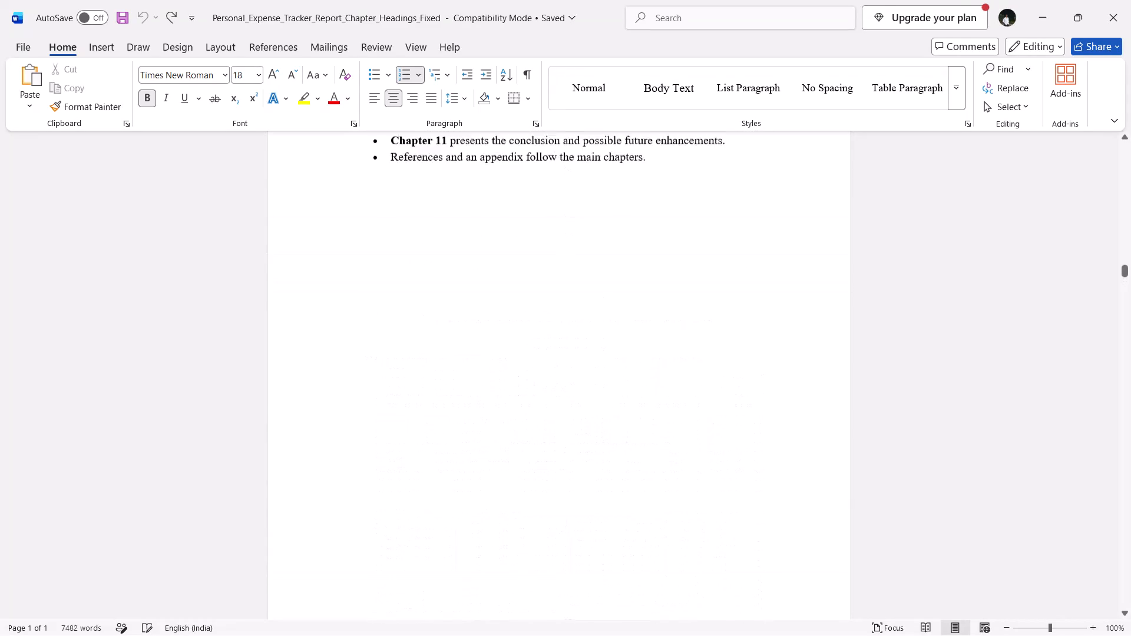
pyautogui.scroll(13, 626, 326)
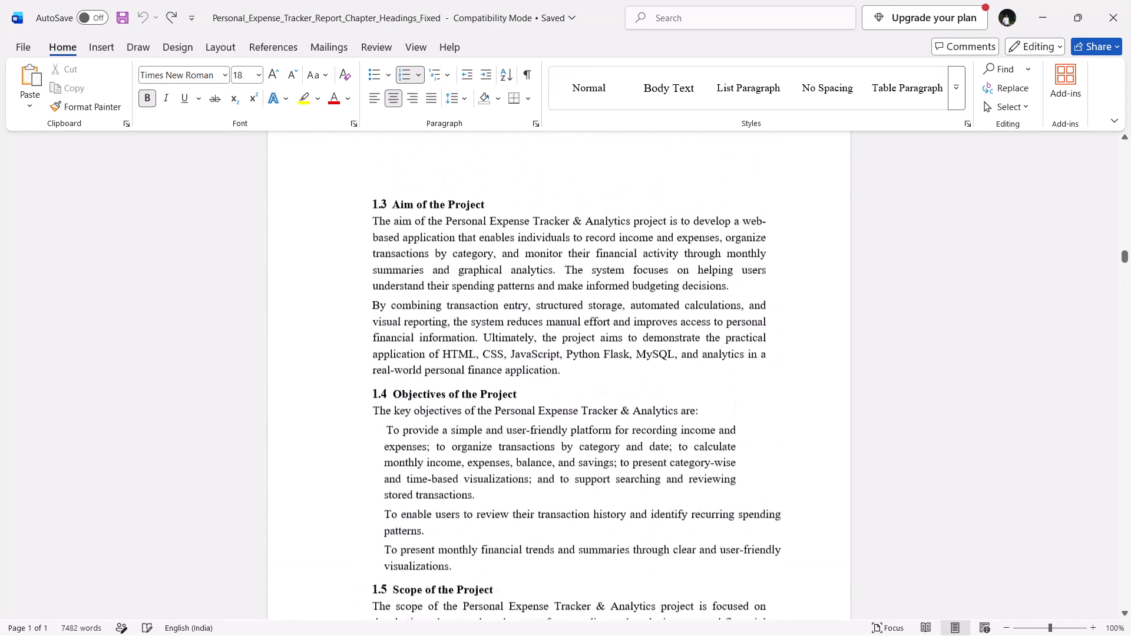
pyautogui.scroll(9, 626, 326)
pyautogui.scroll(-4, 626, 326)
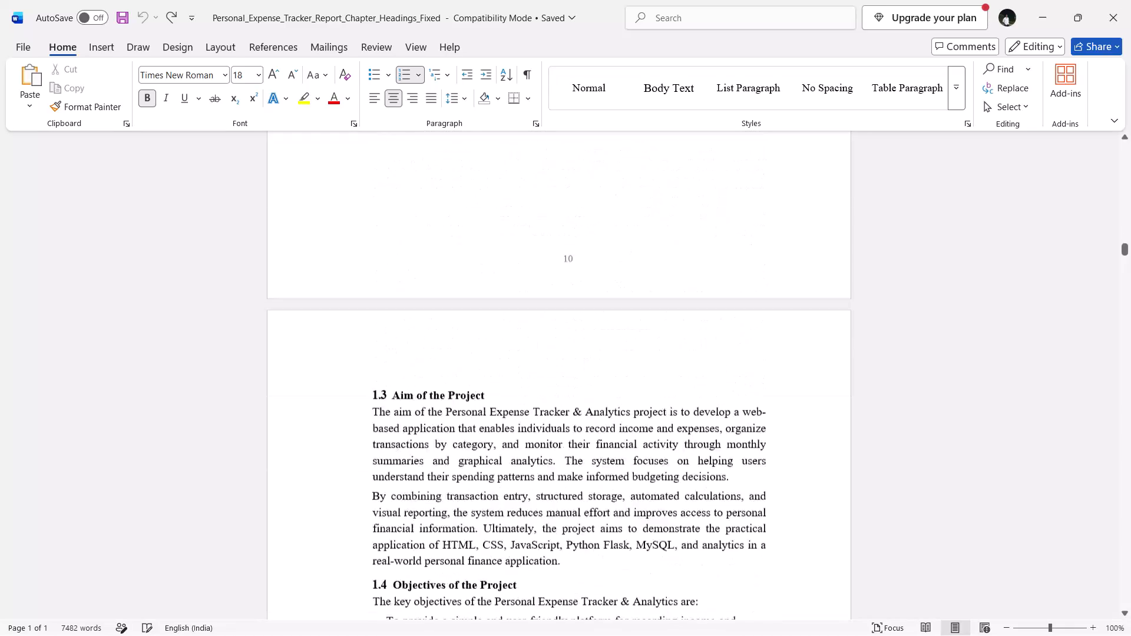
# Examine the chapter titles and section numbering from Chapter 1 forward through Chapter 6, System Architecture.
pyautogui.scroll(-17, 626, 326)
pyautogui.scroll(-5, 626, 326)
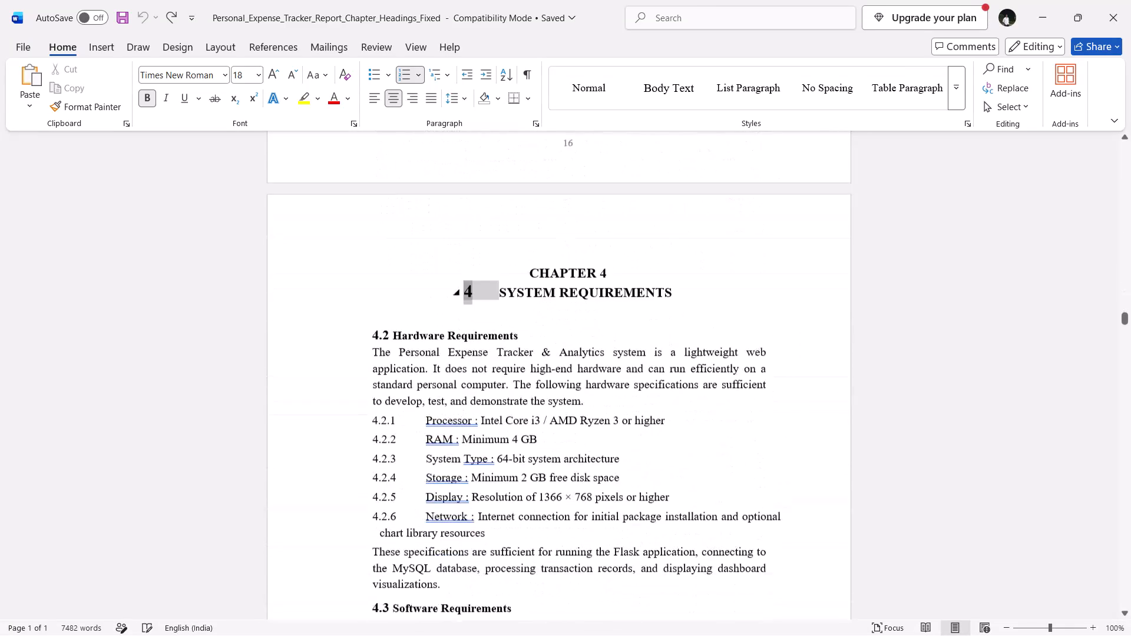
pyautogui.scroll(-11, 626, 326)
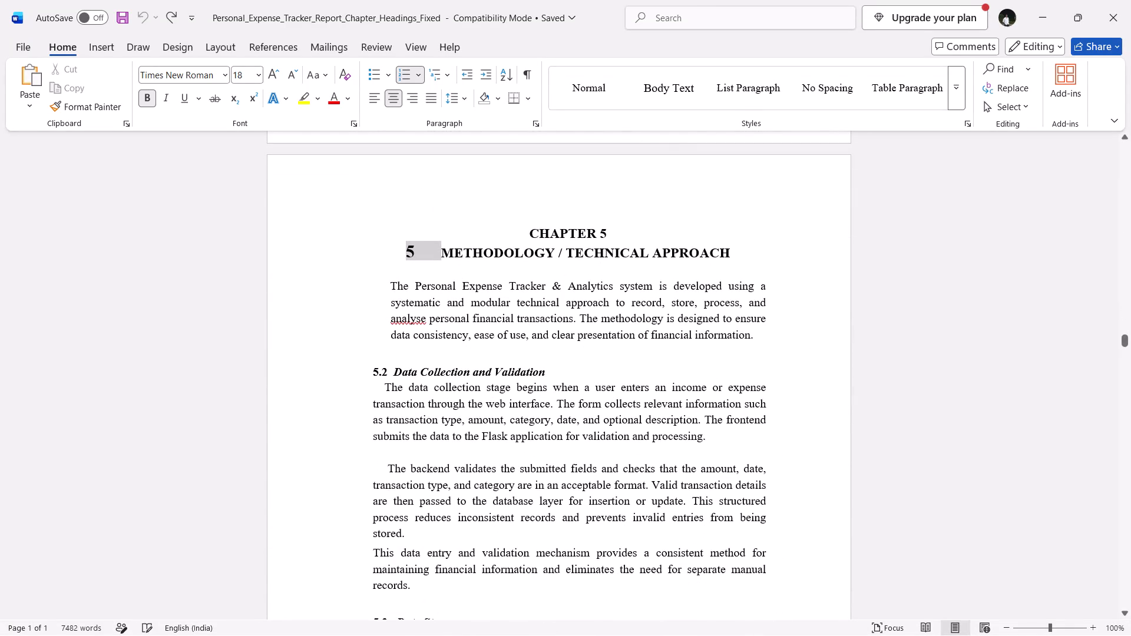
pyautogui.scroll(-1, 626, 326)
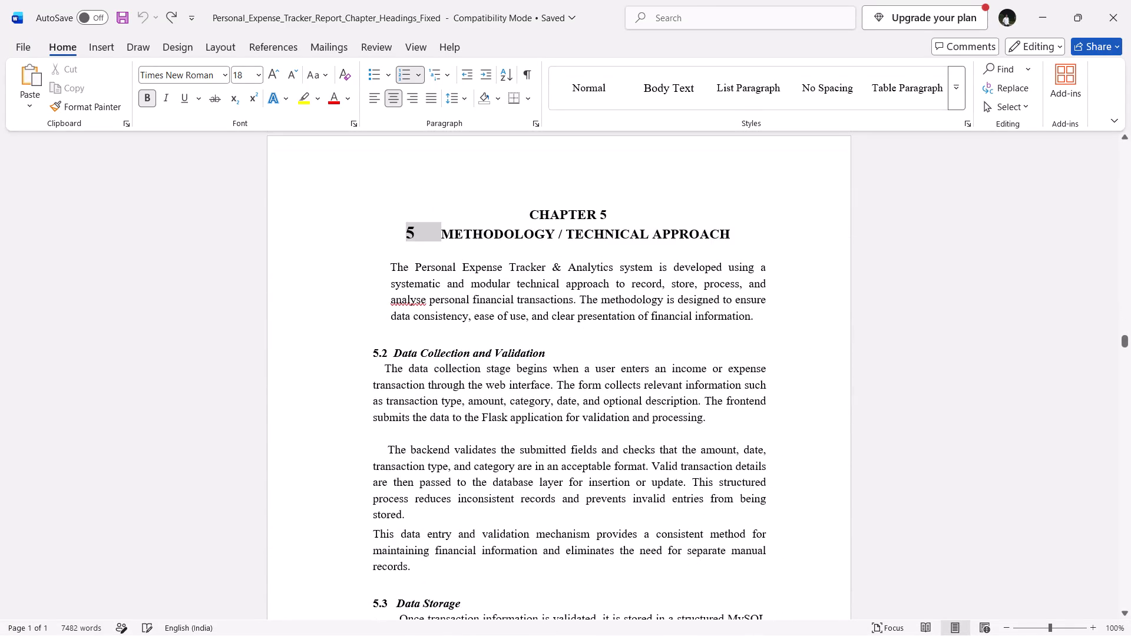
pyautogui.scroll(-1, 626, 326)
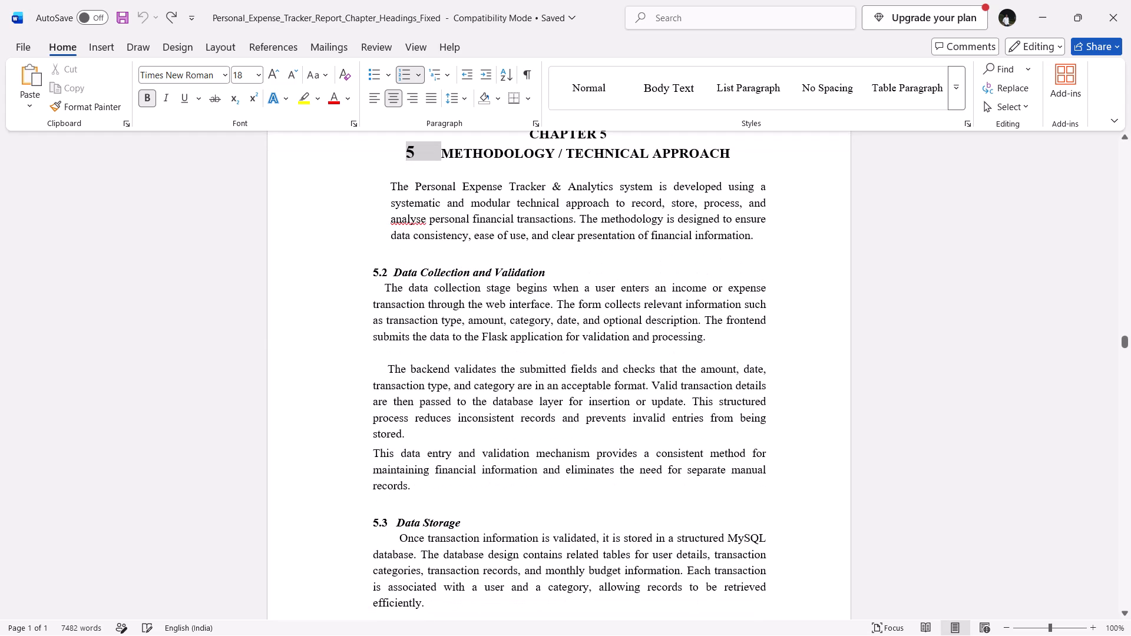
pyautogui.scroll(10, 626, 326)
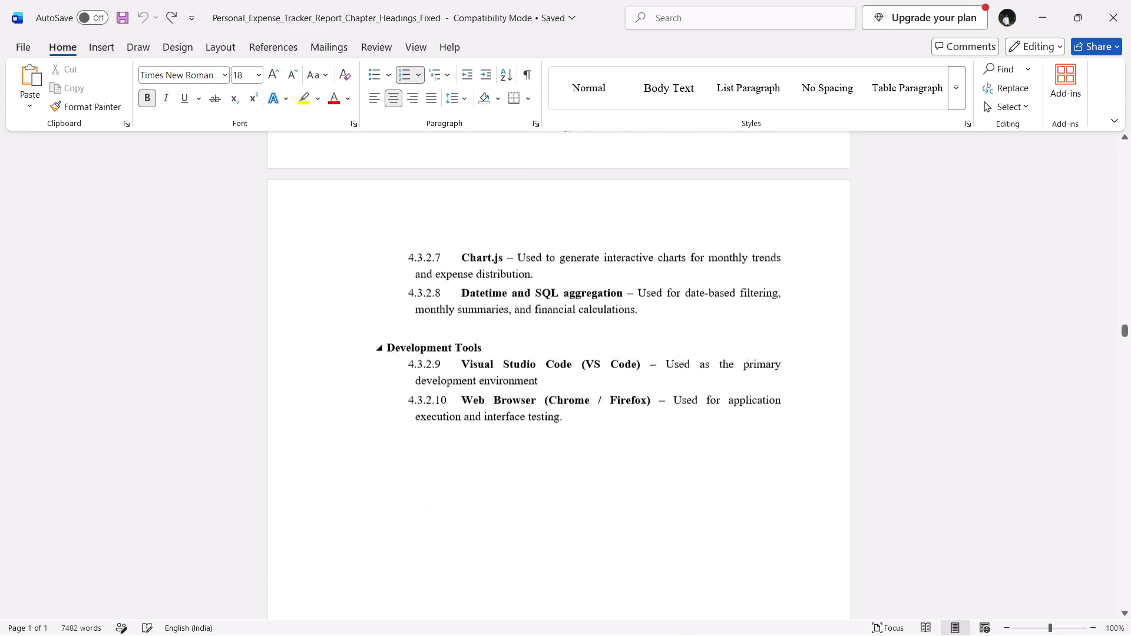
pyautogui.scroll(-14, 626, 326)
pyautogui.scroll(1, 626, 326)
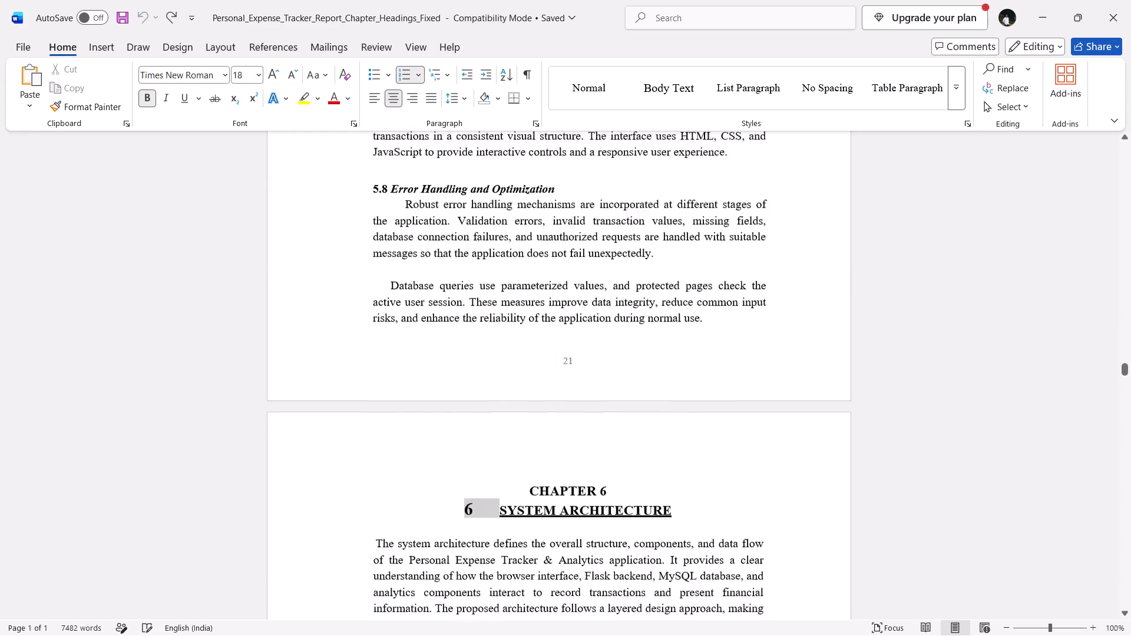
pyautogui.scroll(2, 626, 326)
pyautogui.scroll(-1, 626, 326)
pyautogui.scroll(1, 626, 326)
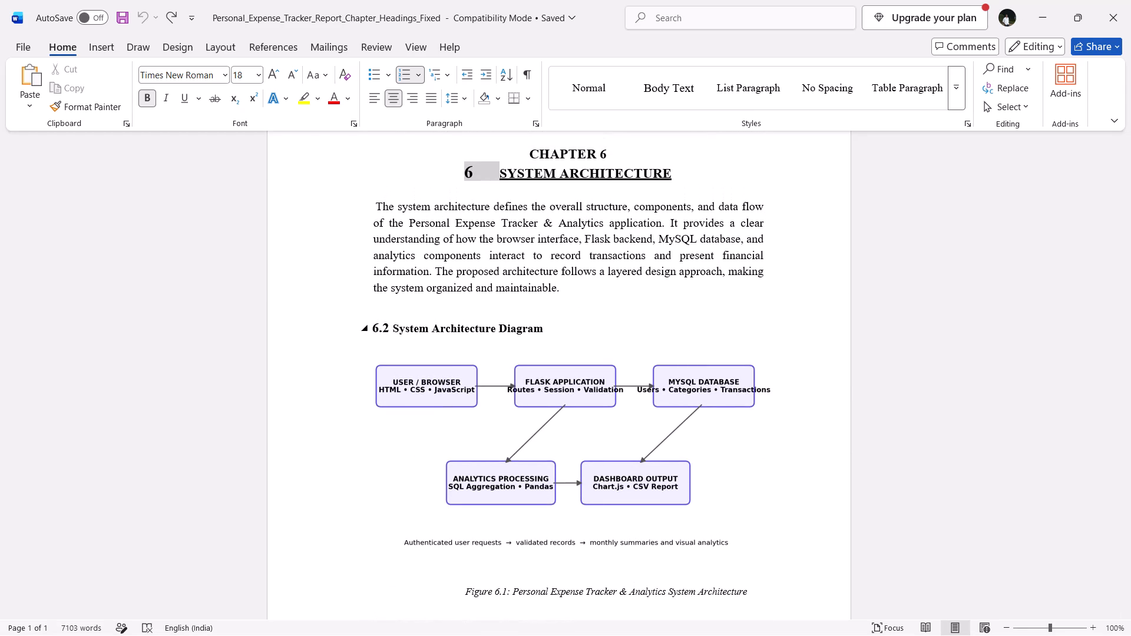
# Replace the automatic number of the Hardware Requirements heading in Chapter 4 with 4.1, followed by a space.
pyautogui.scroll(3, 549, 303)
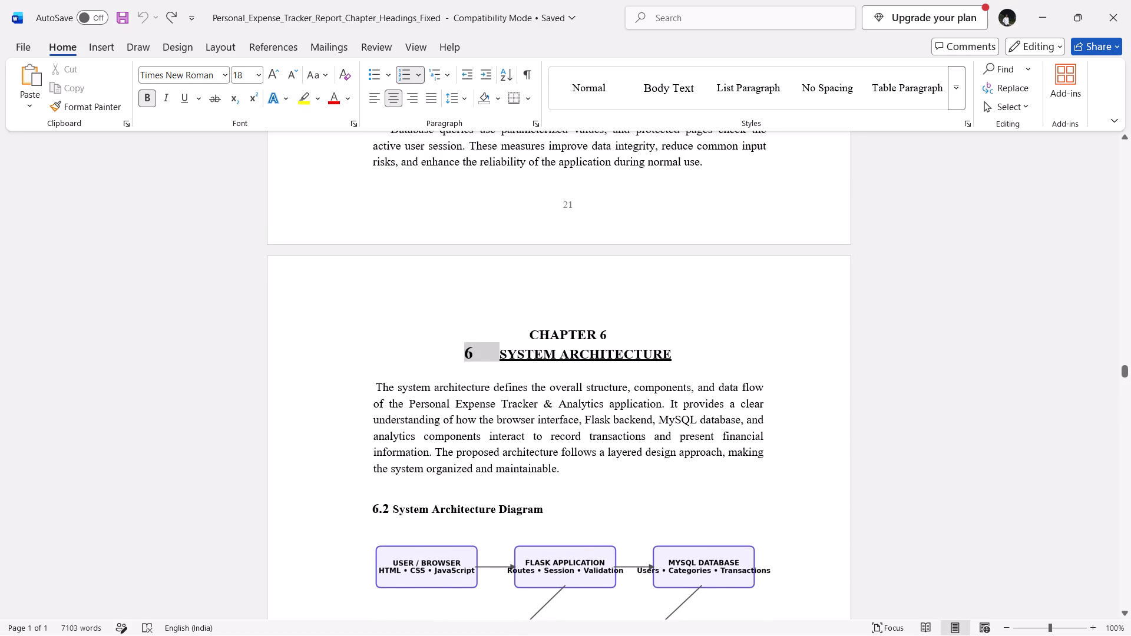
pyautogui.scroll(15, 479, 332)
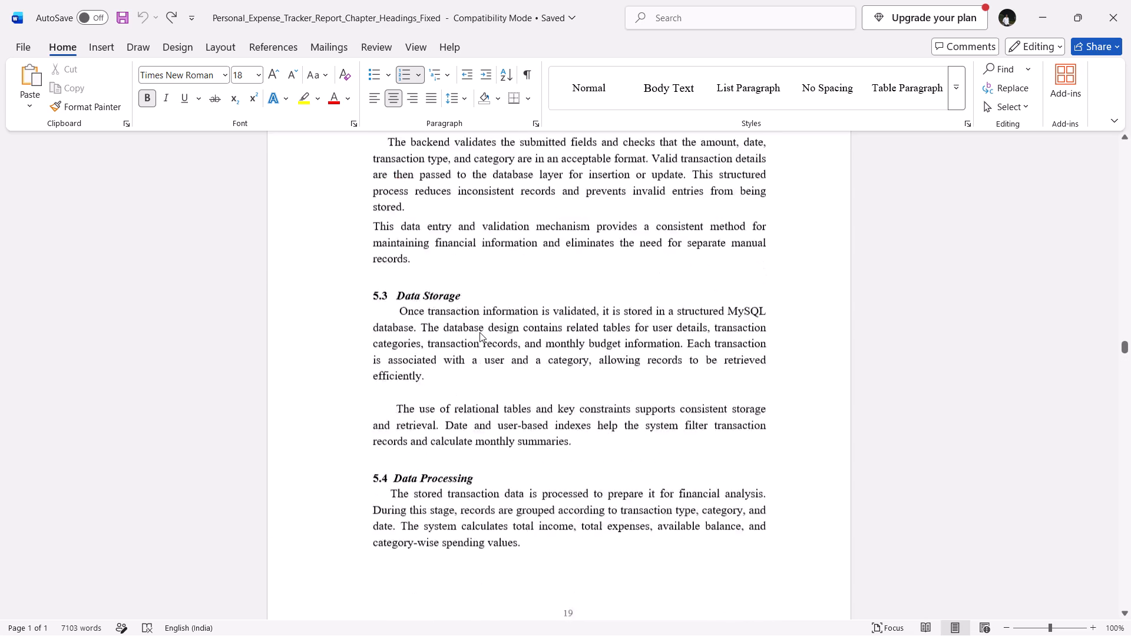
pyautogui.scroll(16, 479, 332)
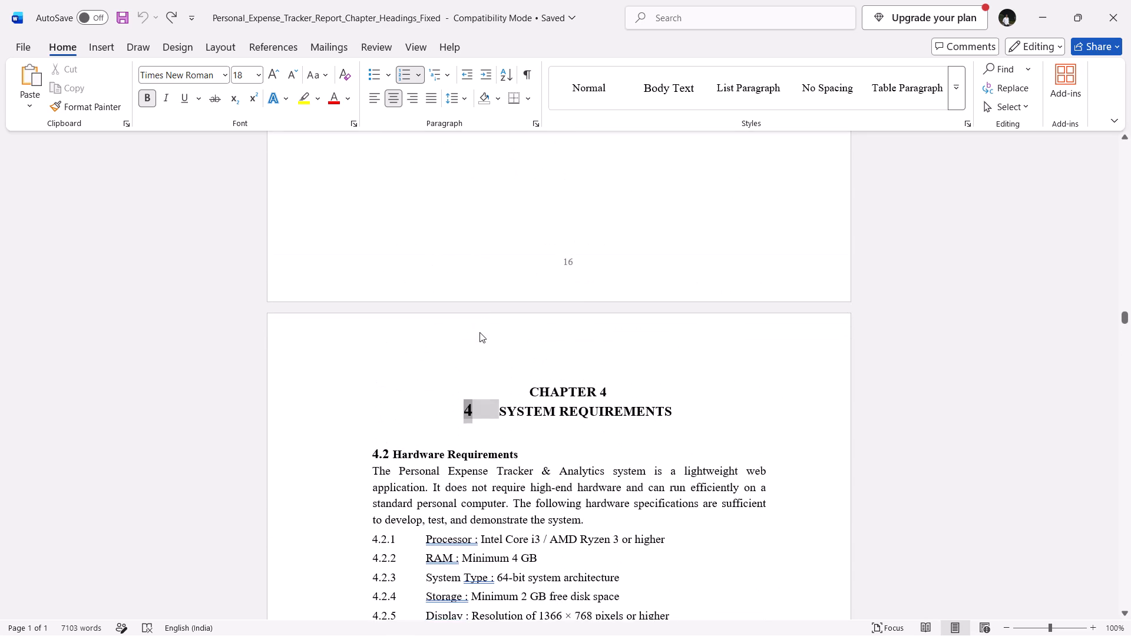
pyautogui.scroll(1, 479, 332)
pyautogui.click(387, 452)
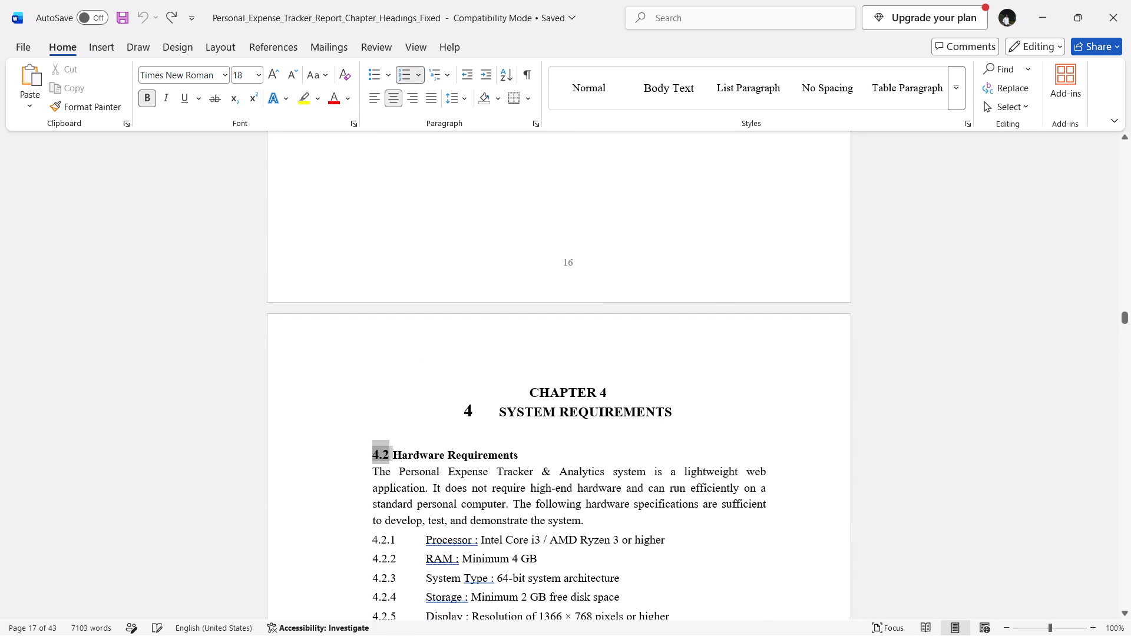
pyautogui.press('4')
pyautogui.write('.1')
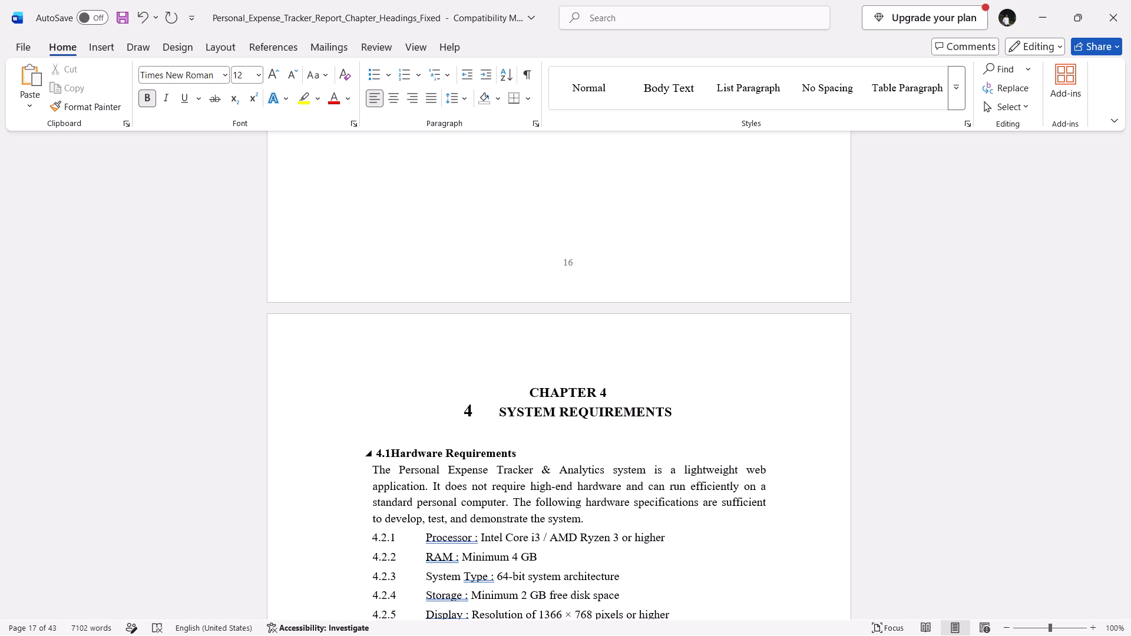
pyautogui.press('space')
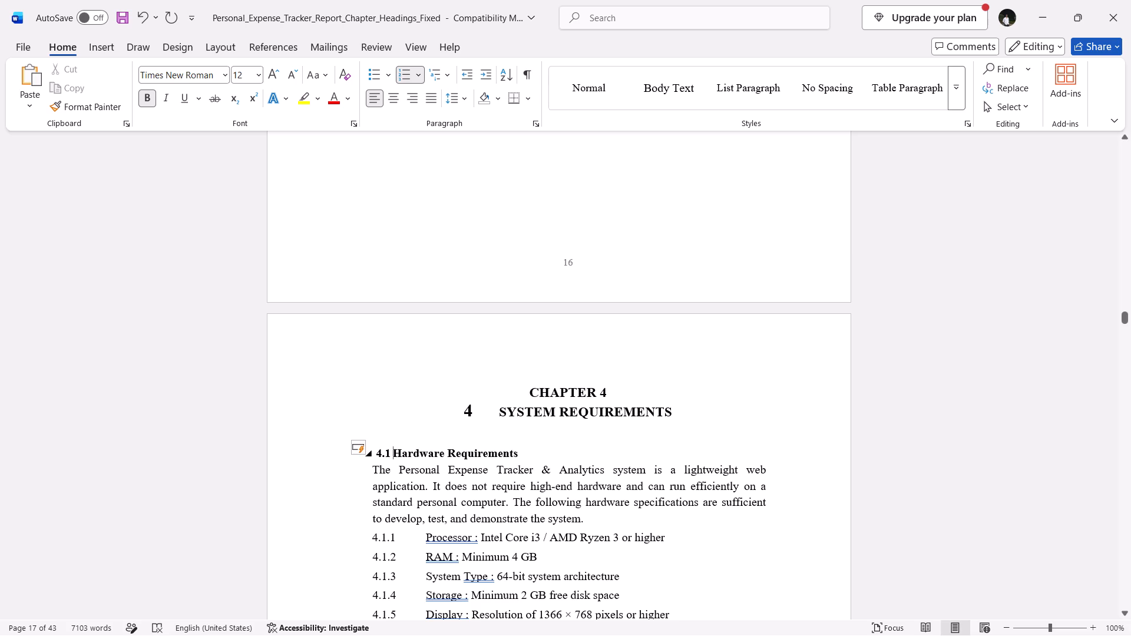
# Check the numbering of the Chapter 4 sections and list items, from Hardware Requirements through Software Requirements.
pyautogui.moveTo(389, 453); pyautogui.dragTo(382, 451)
pyautogui.moveTo(382, 451); pyautogui.dragTo(379, 451)
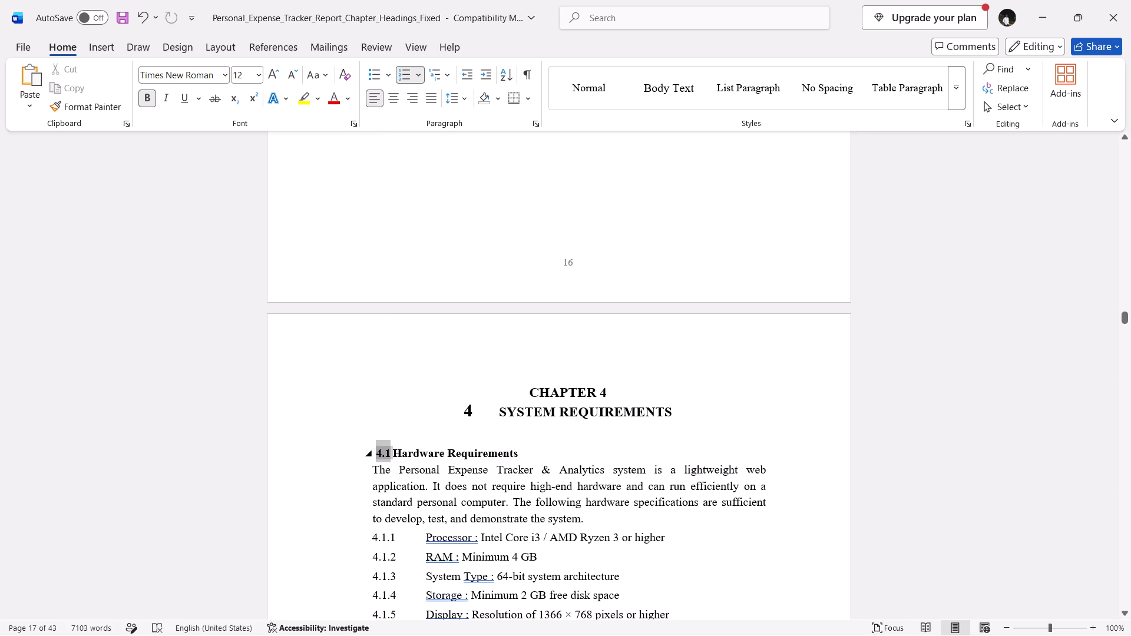
pyautogui.scroll(-3, 485, 451)
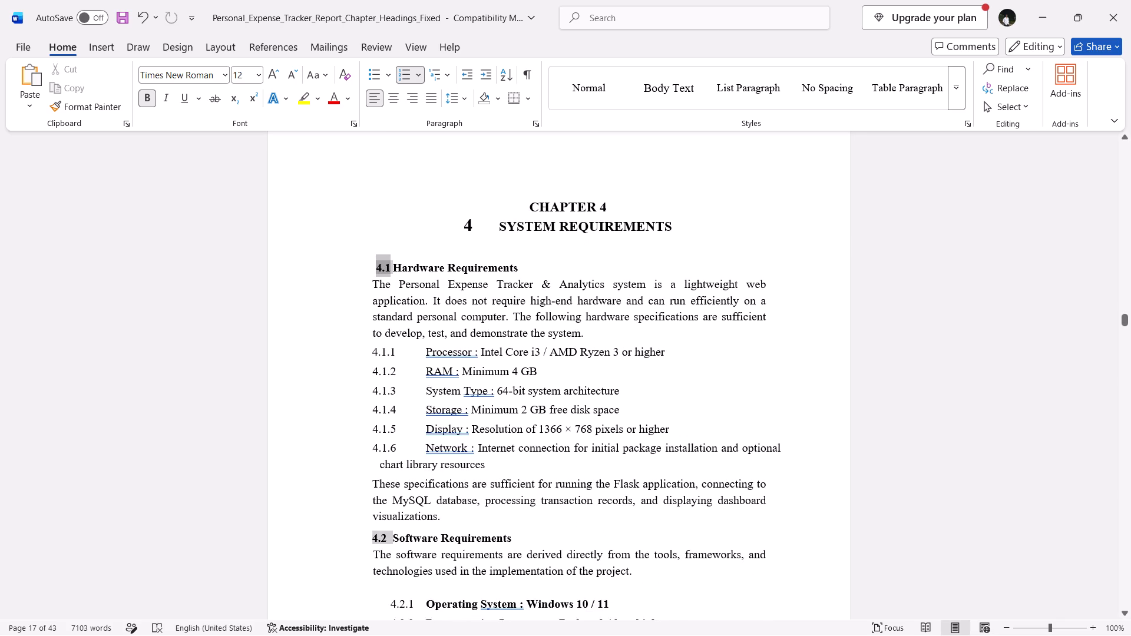
pyautogui.scroll(-1, 485, 451)
pyautogui.click(485, 451)
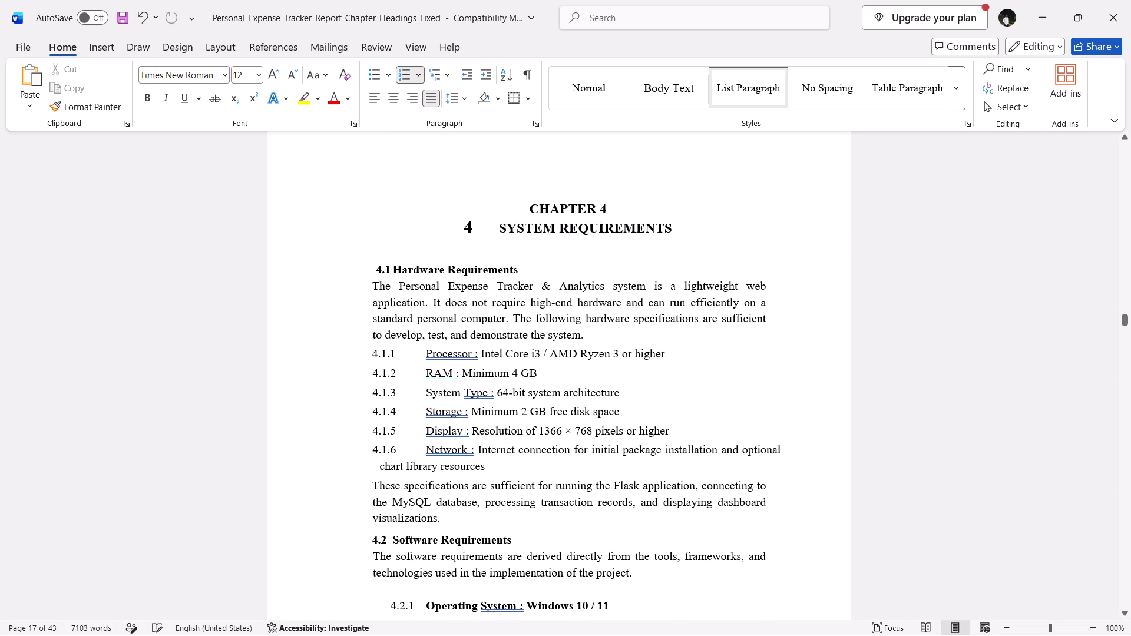
pyautogui.scroll(-1, 485, 451)
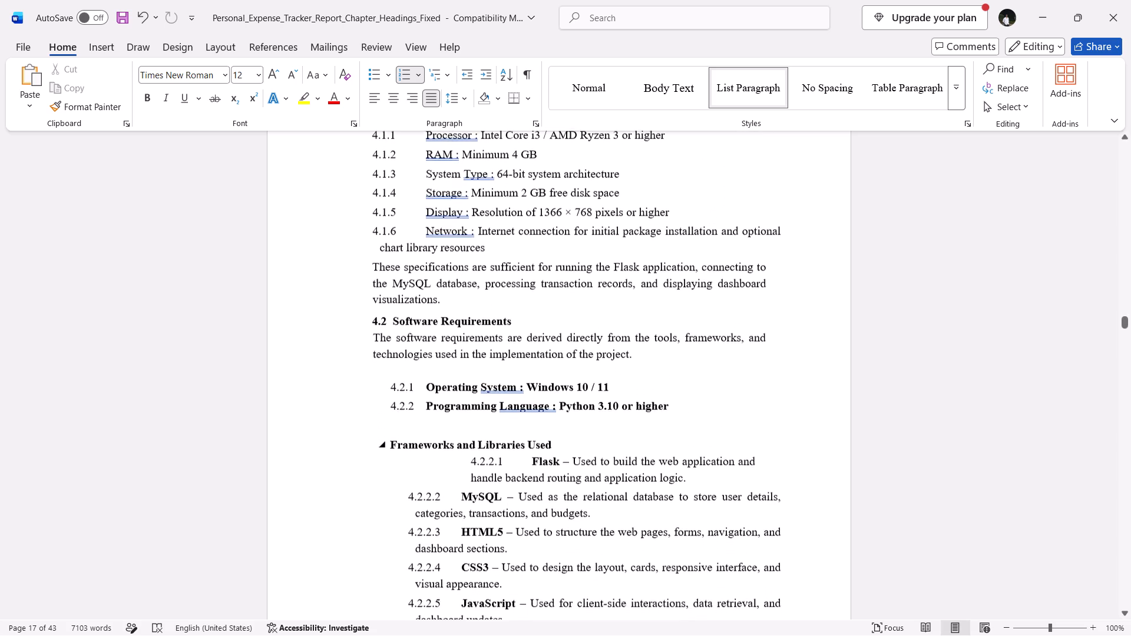
pyautogui.scroll(4, 485, 451)
pyautogui.scroll(-1, 485, 451)
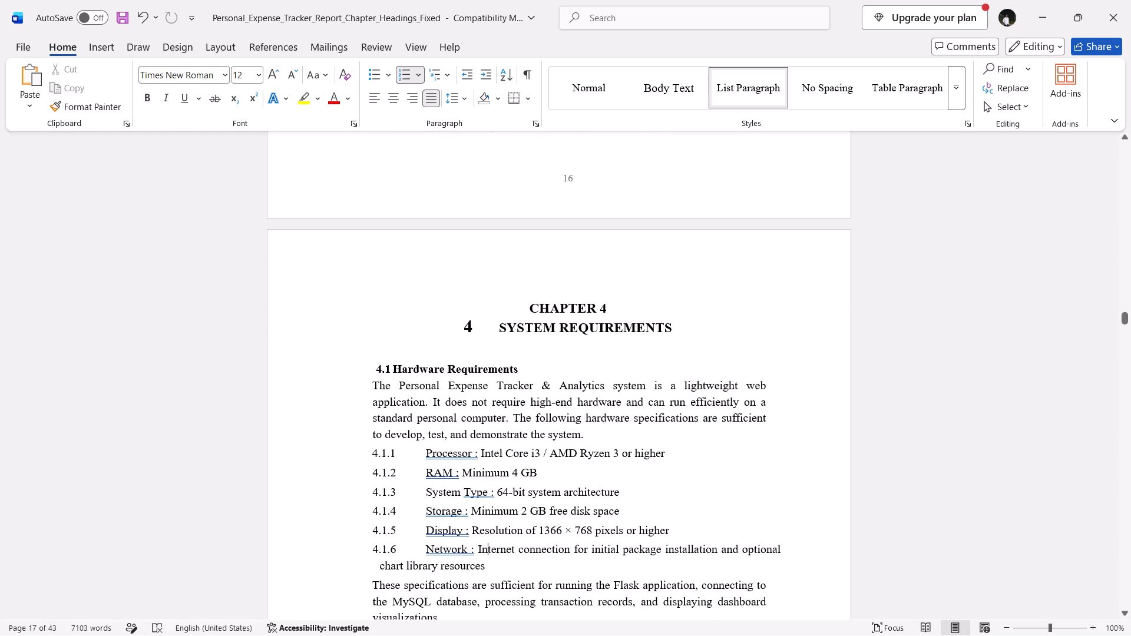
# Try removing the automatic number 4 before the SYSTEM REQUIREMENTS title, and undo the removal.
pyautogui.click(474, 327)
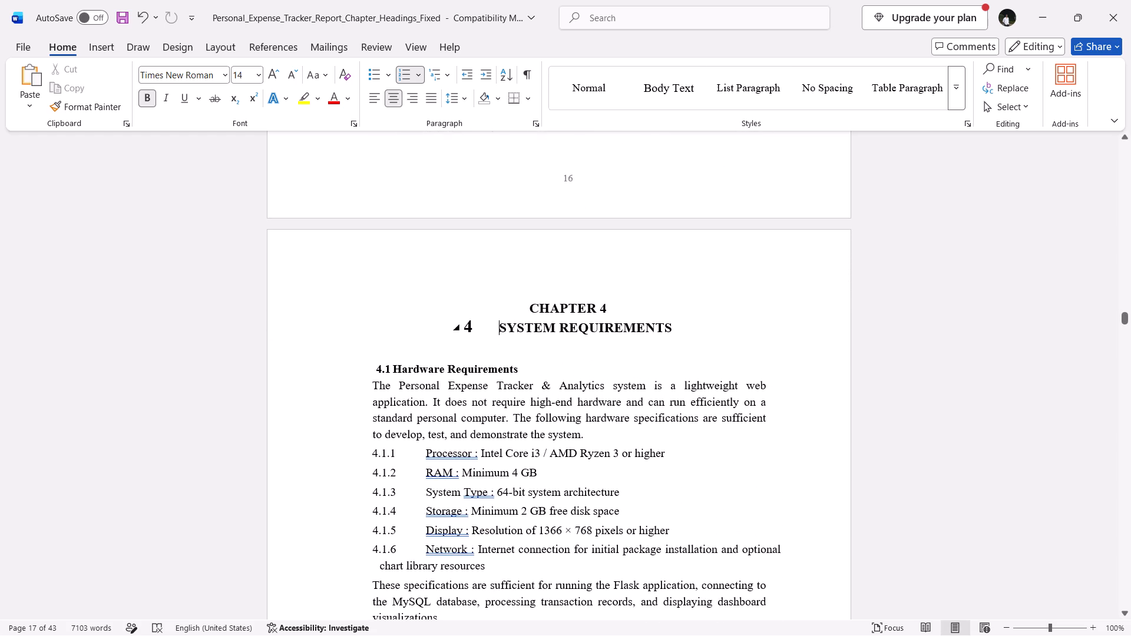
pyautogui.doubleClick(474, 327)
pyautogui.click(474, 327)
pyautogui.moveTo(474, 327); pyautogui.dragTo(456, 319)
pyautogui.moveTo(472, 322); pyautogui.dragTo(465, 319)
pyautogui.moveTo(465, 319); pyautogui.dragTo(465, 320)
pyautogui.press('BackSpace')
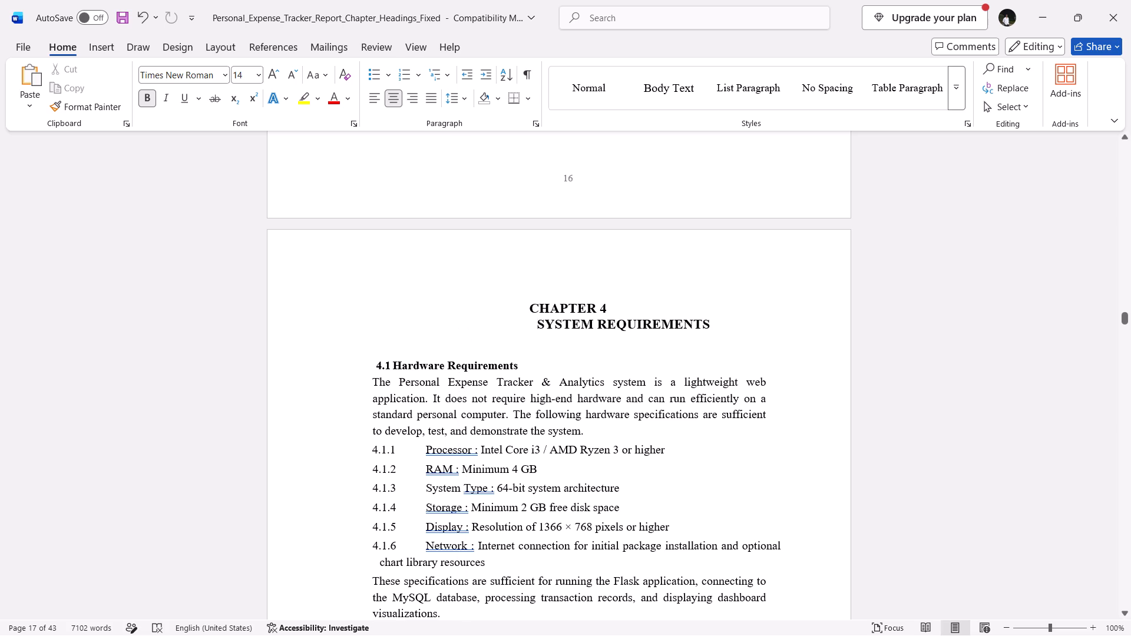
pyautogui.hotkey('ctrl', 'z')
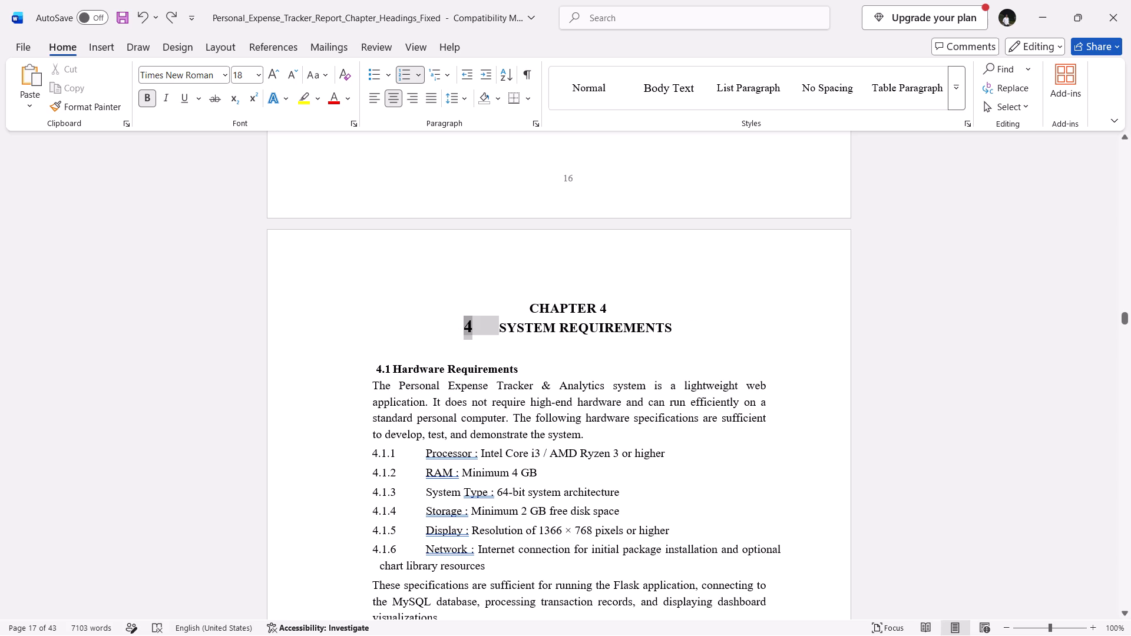
# Remove the automatic number 4 and the leftover indent before SYSTEM REQUIREMENTS, and add three spaces to position the title beneath CHAPTER 4.
pyautogui.click(479, 326)
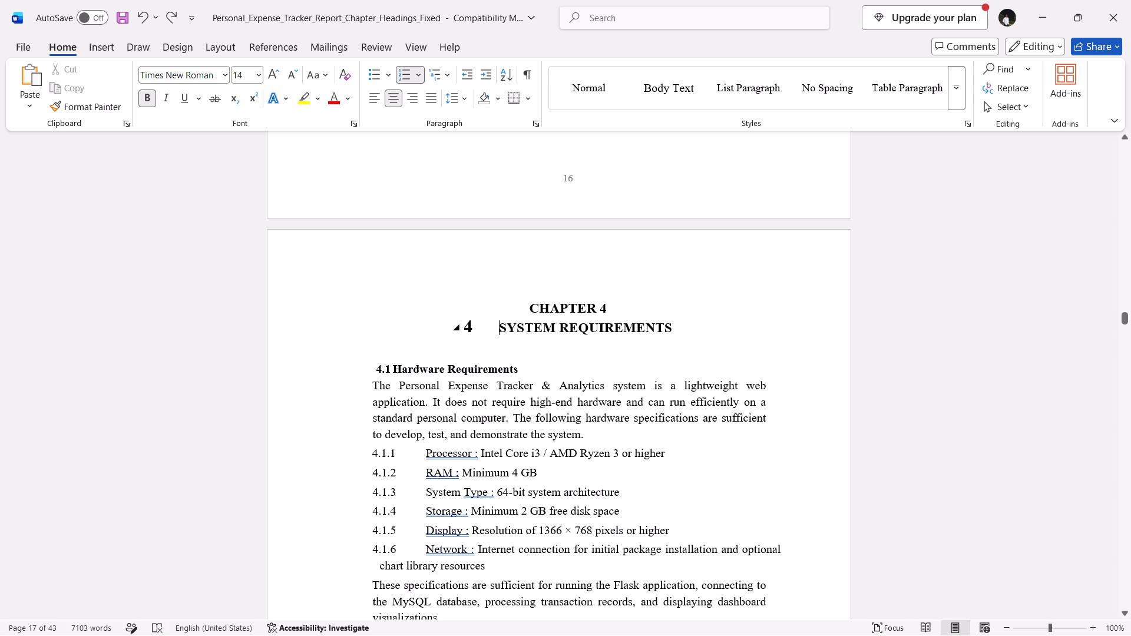
pyautogui.click(467, 323)
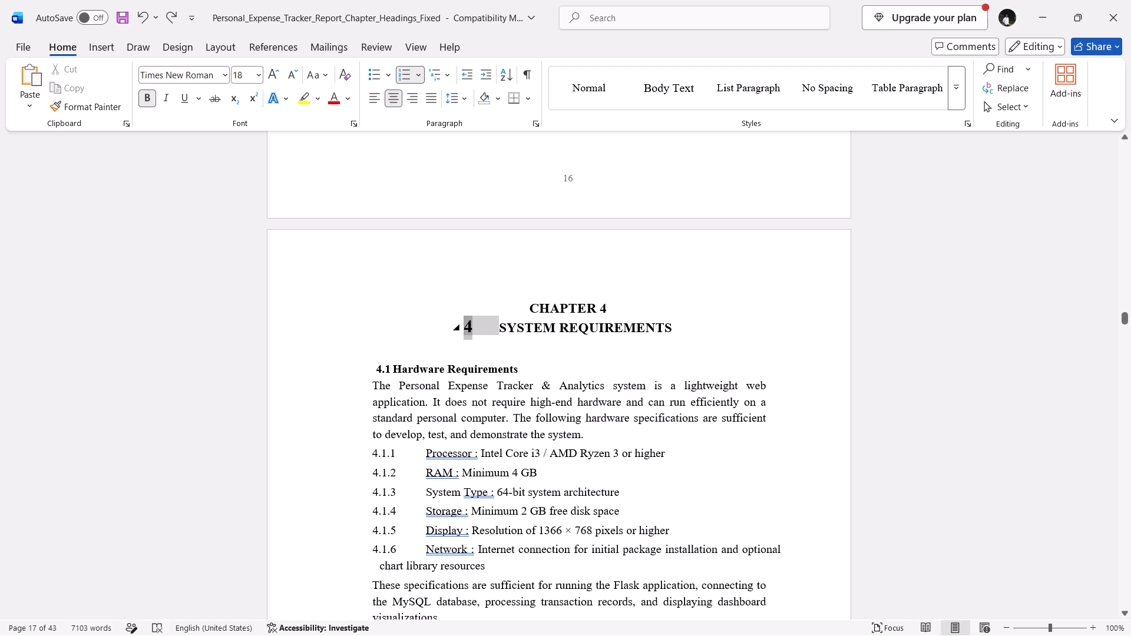
pyautogui.click(478, 324)
pyautogui.click(478, 324)
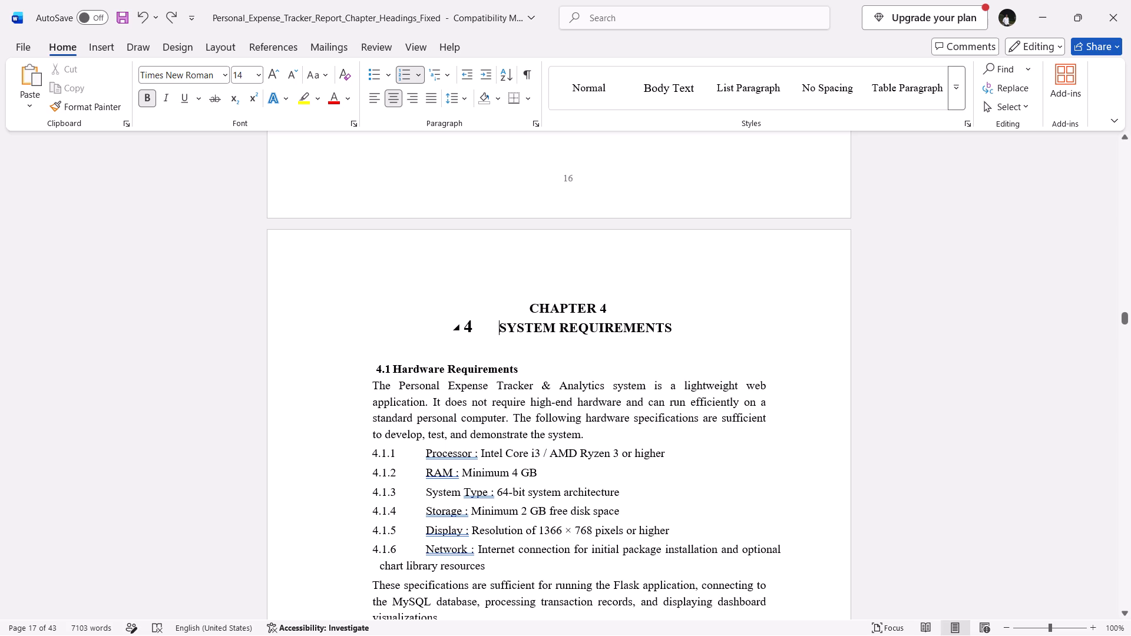
pyautogui.click(471, 322)
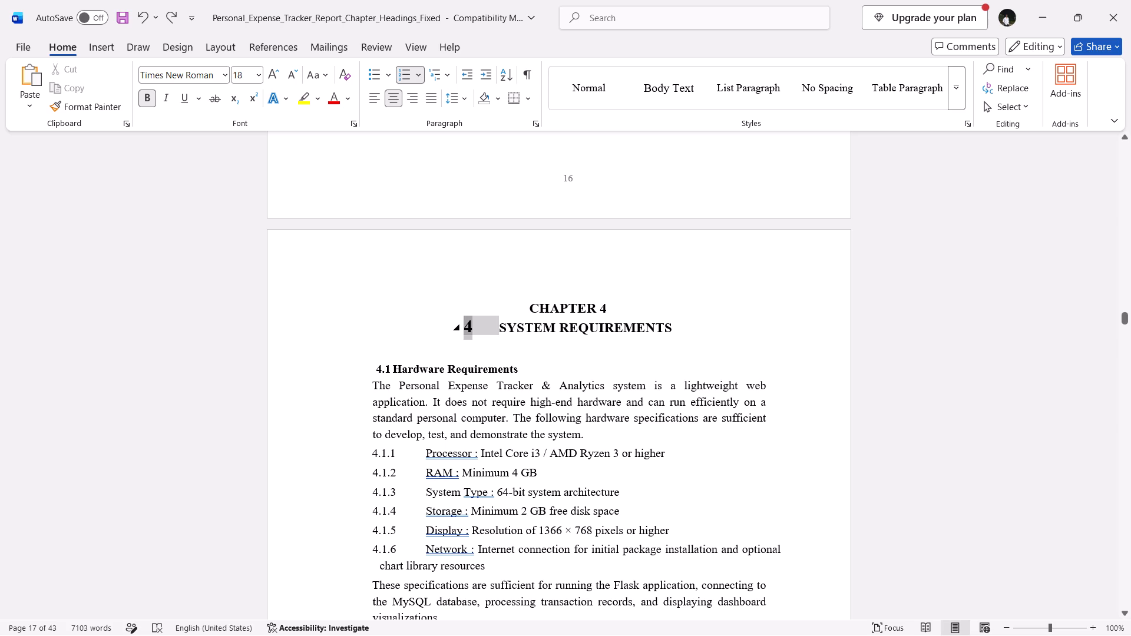
pyautogui.click(471, 322)
pyautogui.press('BackSpace')
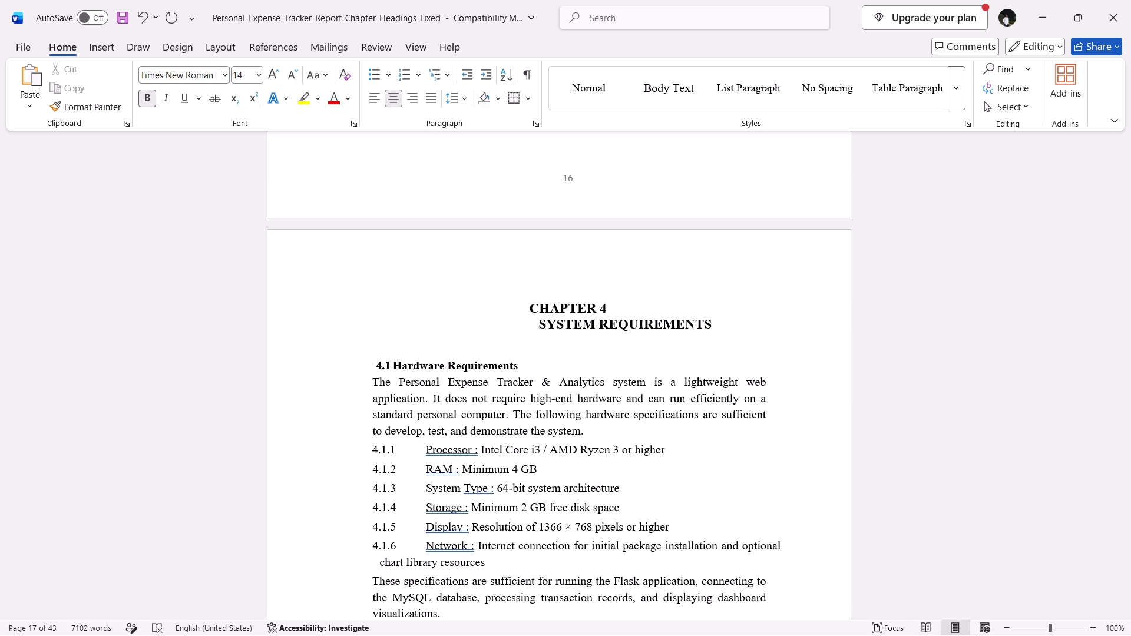
pyautogui.press('space')
pyautogui.press('space')
pyautogui.press('BackSpace')
pyautogui.press('BackSpace')
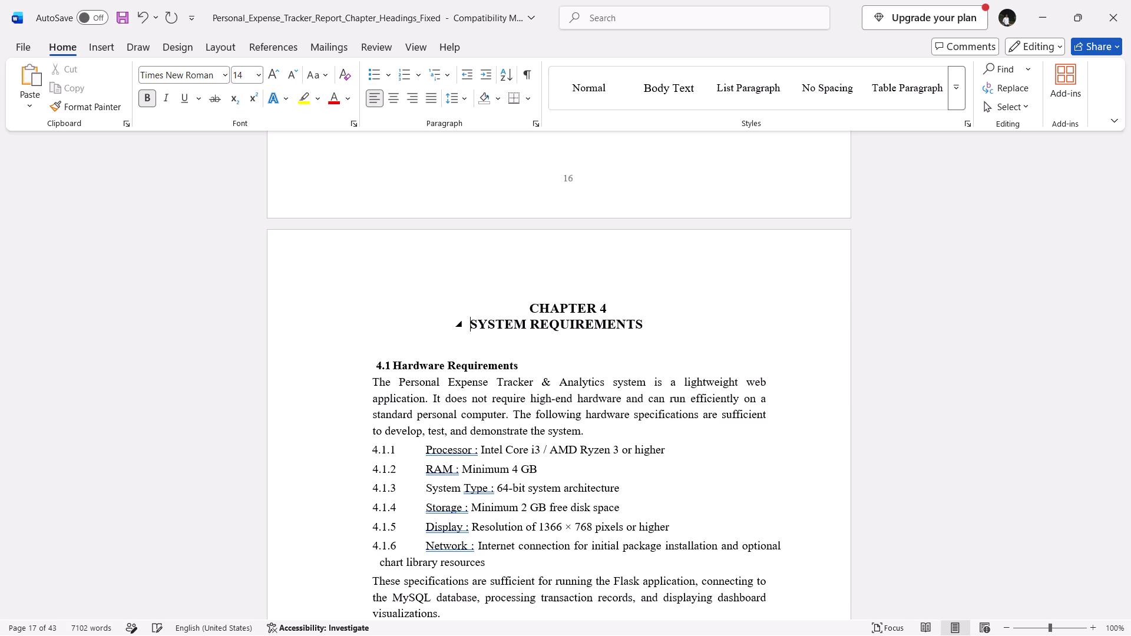
pyautogui.press('space')
pyautogui.press('space')
pyautogui.press('space')
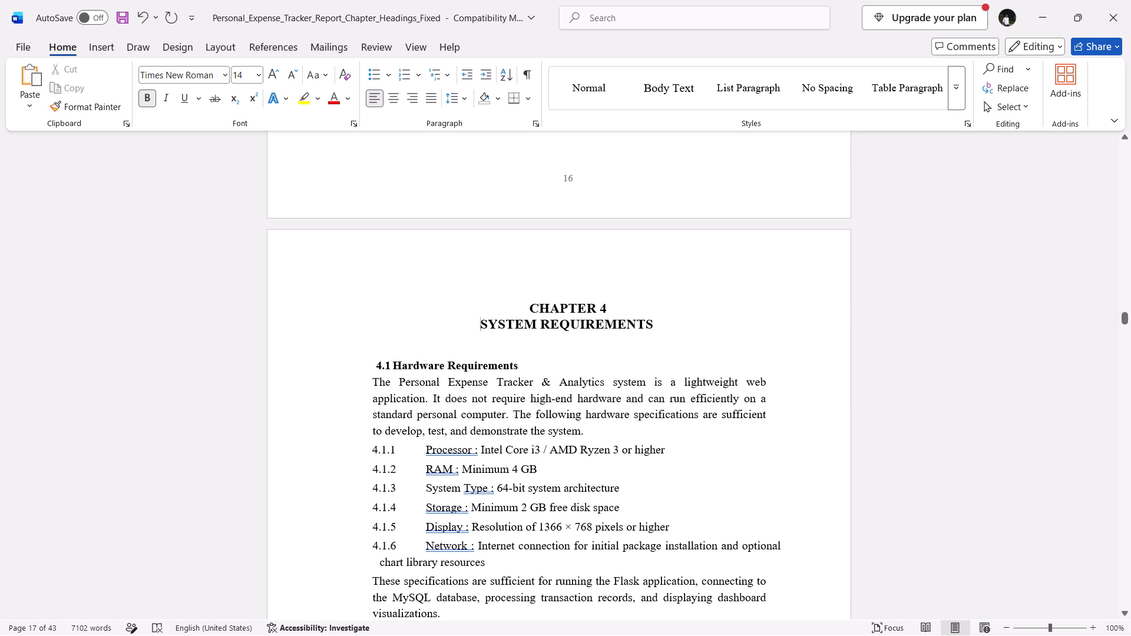
# Remove the automatic number 3 before the PROPOSED SYSTEM title in Chapter 3.
pyautogui.scroll(11, 444, 492)
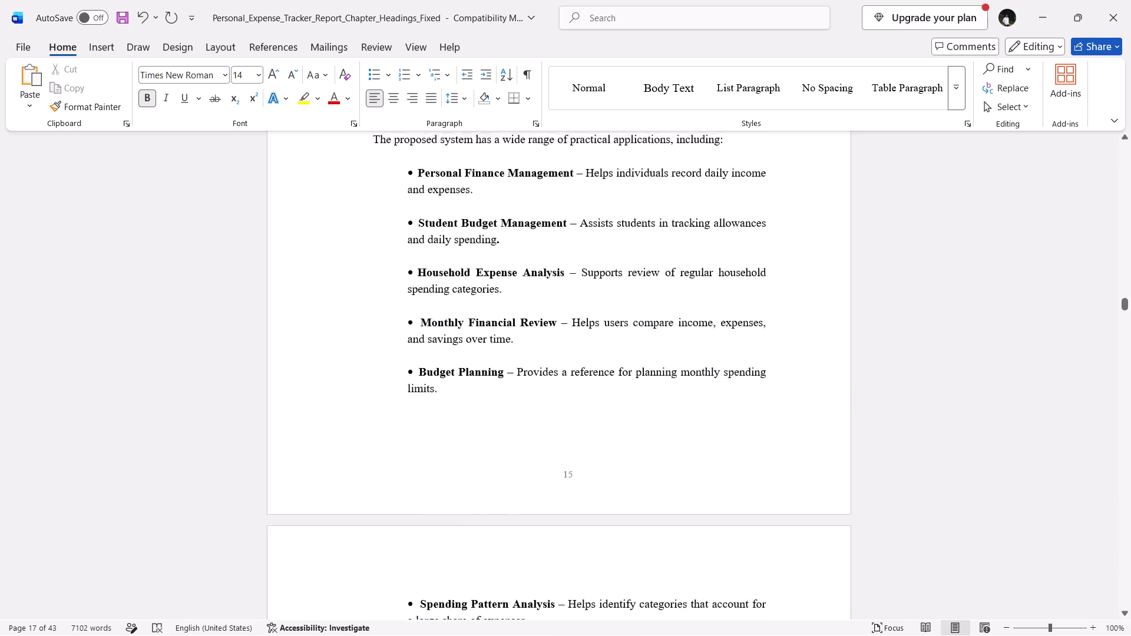
pyautogui.scroll(10, 444, 492)
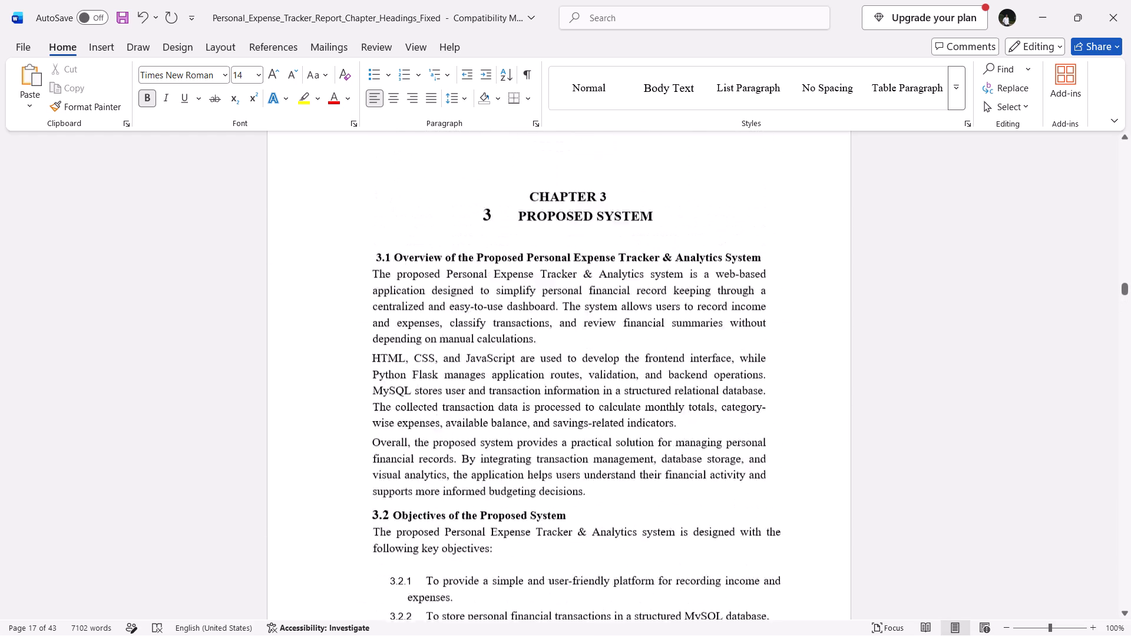
pyautogui.scroll(3, 444, 492)
pyautogui.scroll(-2, 393, 411)
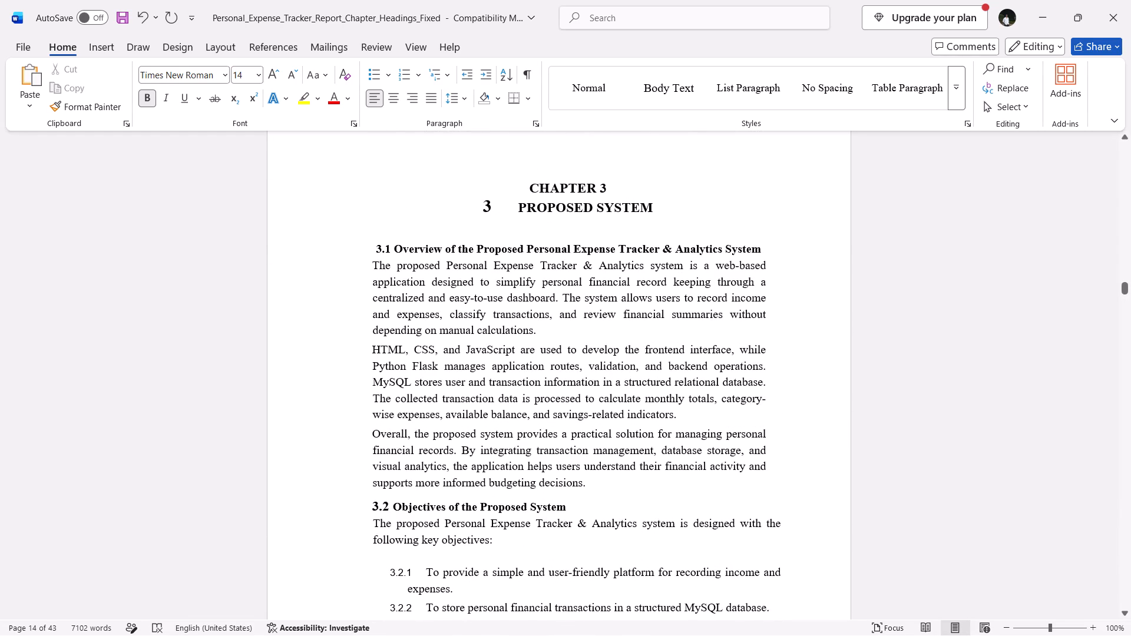
pyautogui.click(387, 250)
pyautogui.click(490, 210)
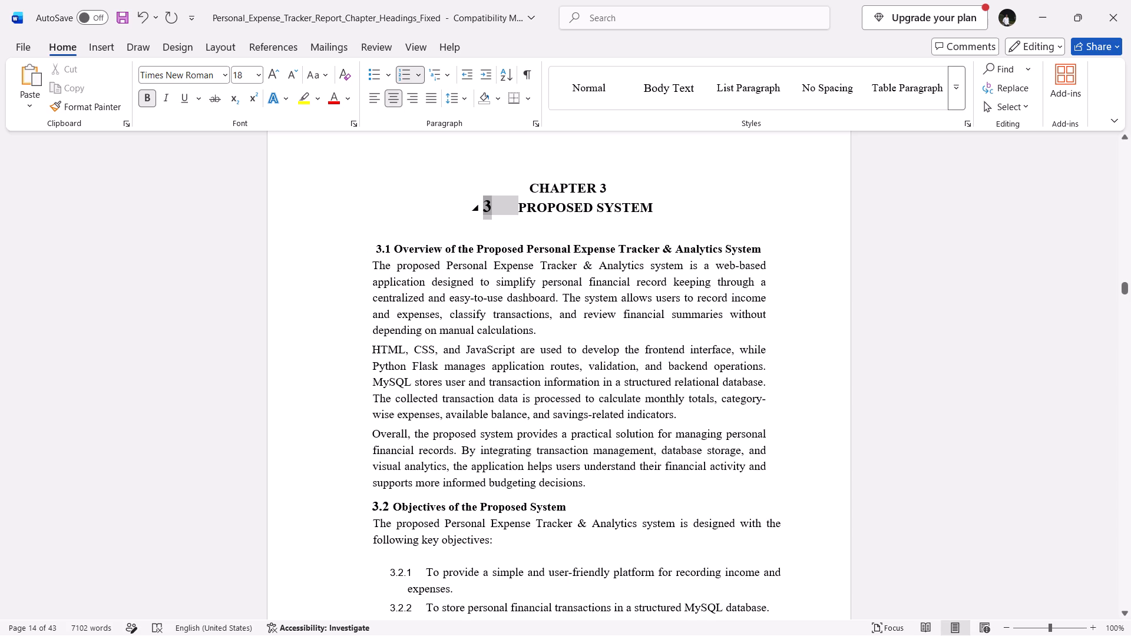
pyautogui.press('BackSpace')
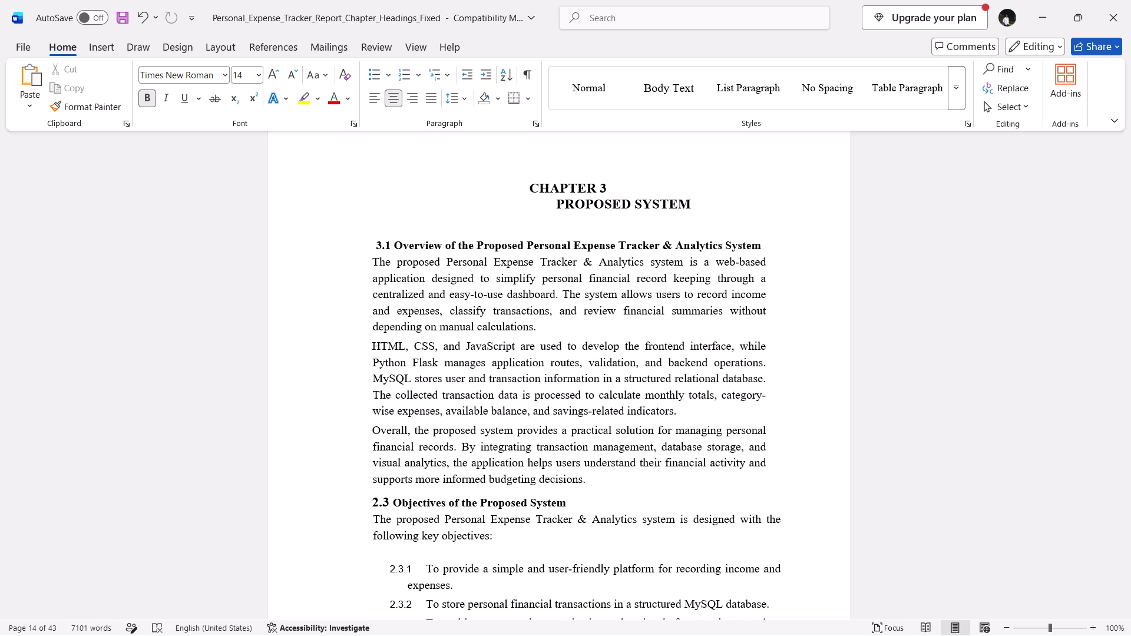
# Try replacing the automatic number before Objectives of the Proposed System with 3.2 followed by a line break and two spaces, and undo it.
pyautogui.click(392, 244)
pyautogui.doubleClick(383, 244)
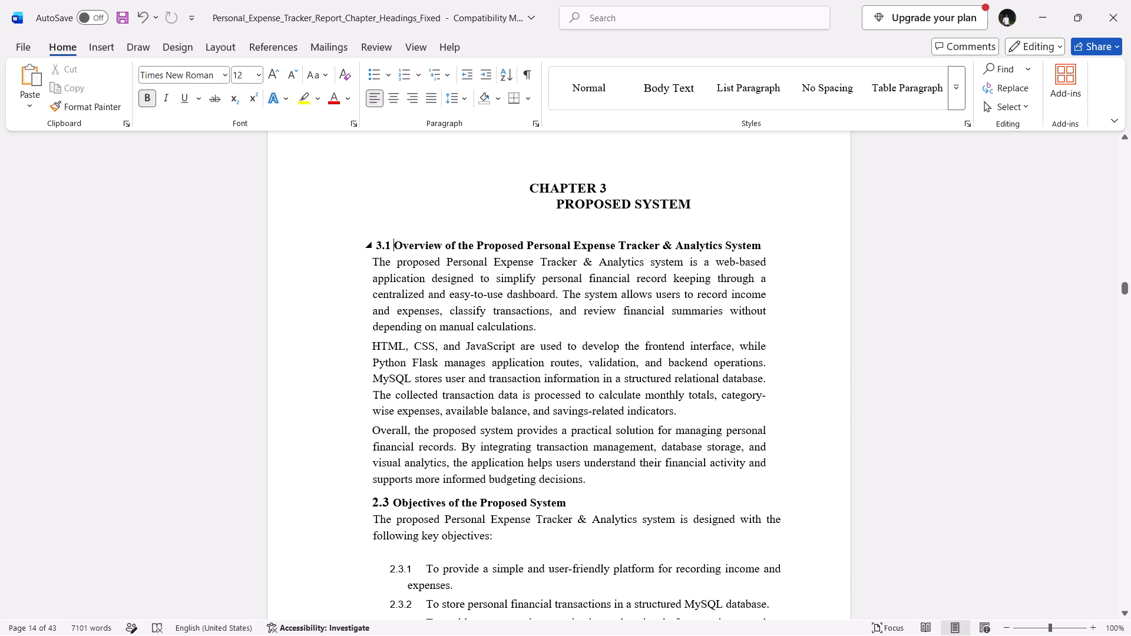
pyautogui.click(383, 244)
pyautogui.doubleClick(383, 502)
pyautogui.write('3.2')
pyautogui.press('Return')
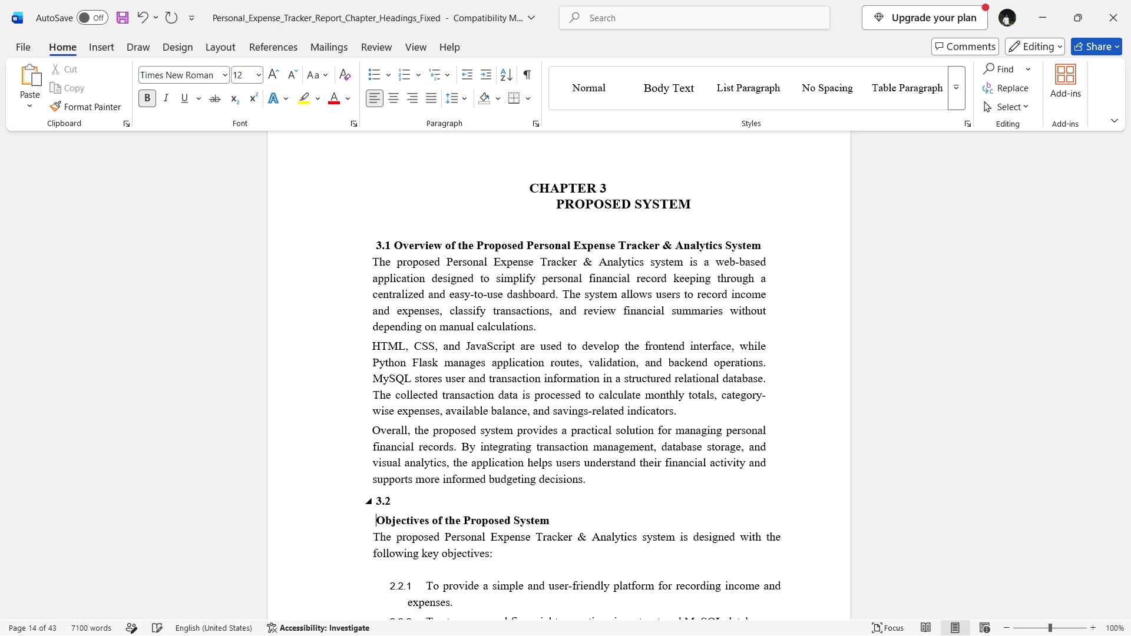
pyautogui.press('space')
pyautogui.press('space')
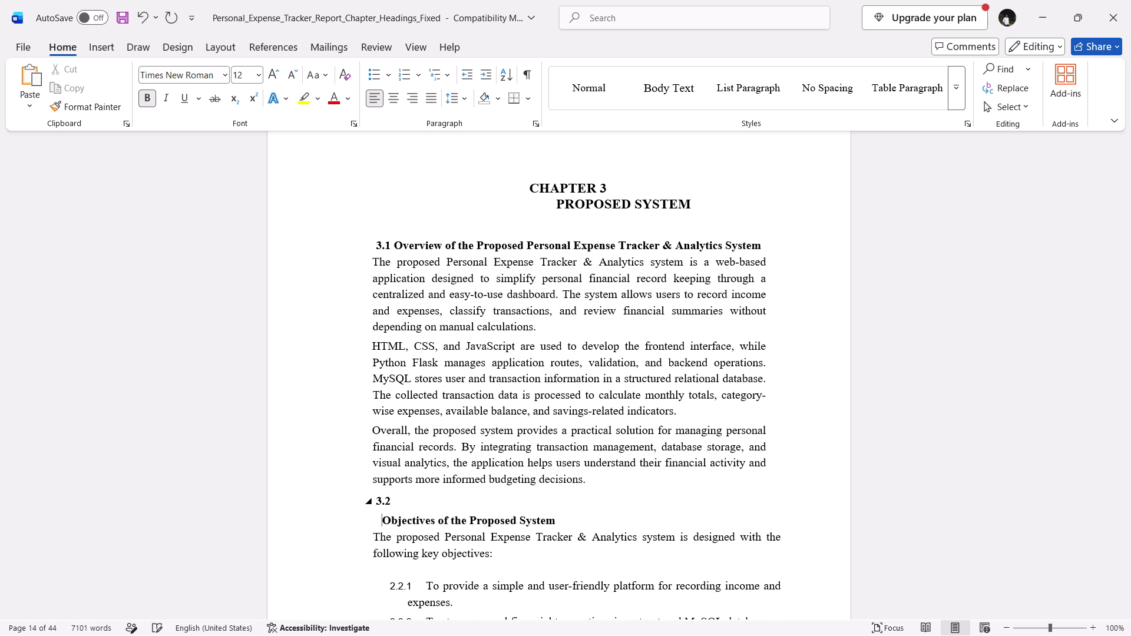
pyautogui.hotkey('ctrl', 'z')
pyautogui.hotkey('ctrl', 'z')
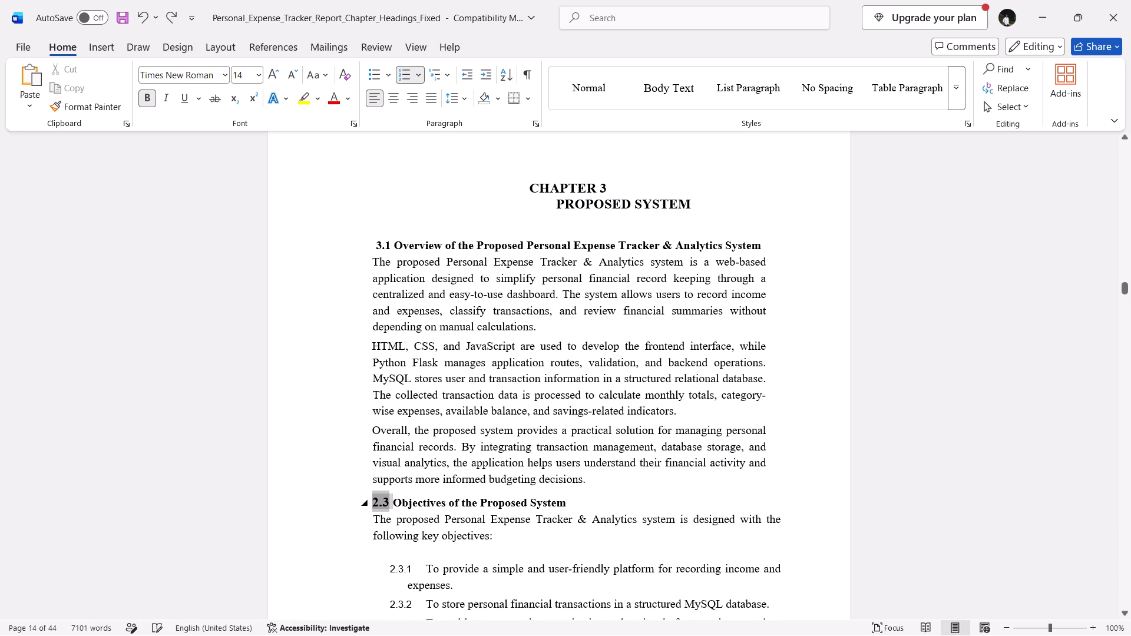
# Replace the automatic number before the Objectives of the Proposed System heading with 3.2 and a space.
pyautogui.doubleClick(385, 500)
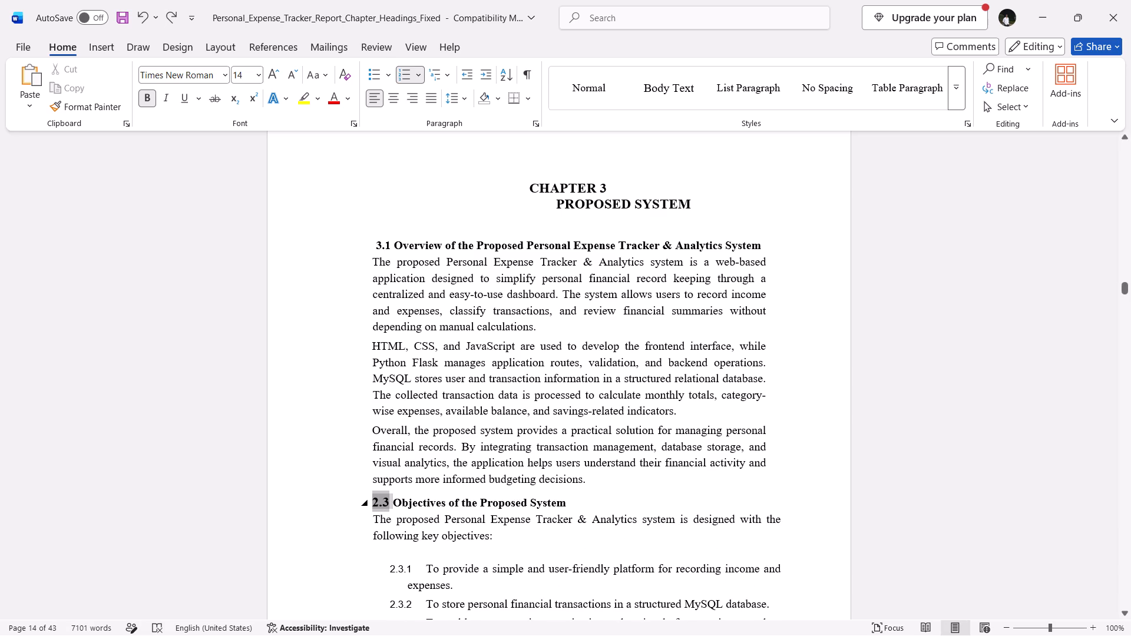
pyautogui.click(381, 499)
pyautogui.press('3')
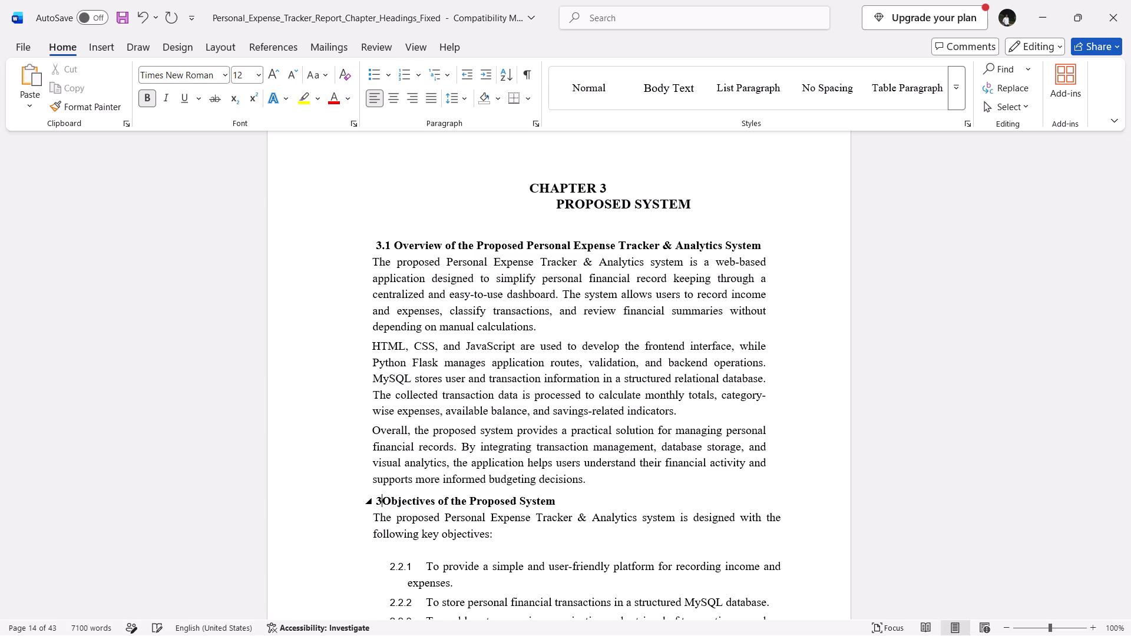
pyautogui.write('.2')
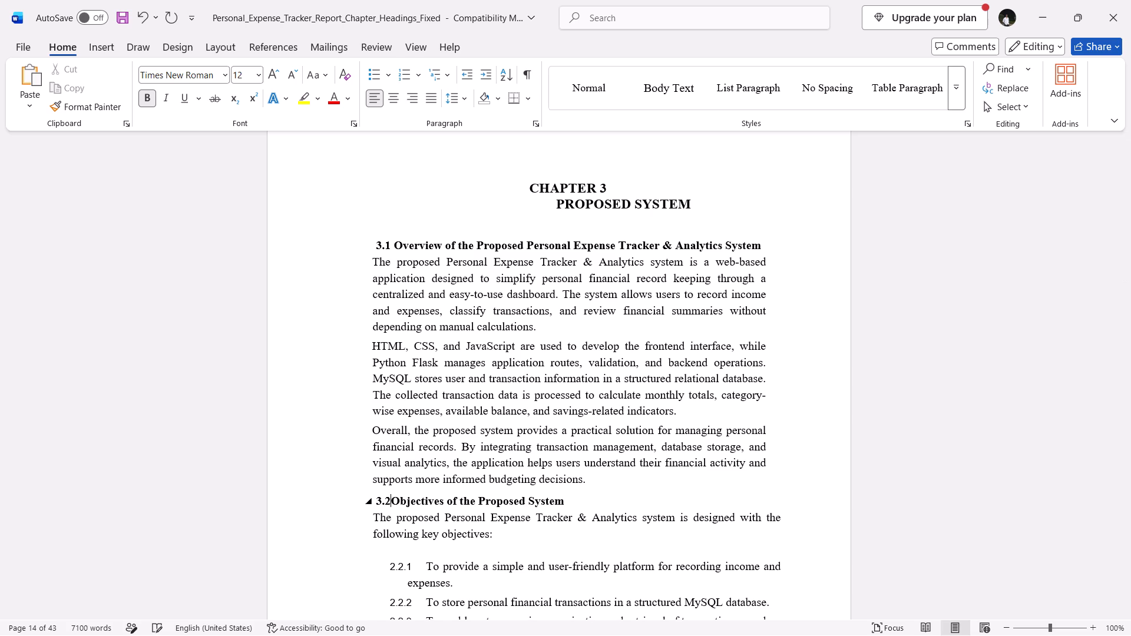
pyautogui.press('space')
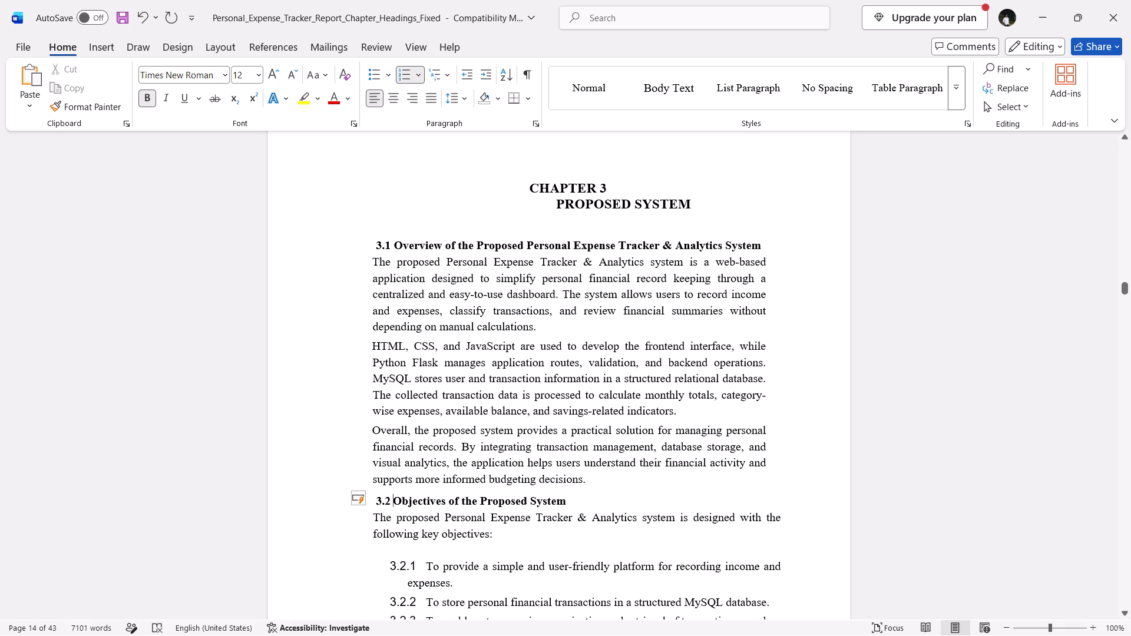
# Remove the leftover indent before PROPOSED SYSTEM and add nine spaces to position the title beneath CHAPTER 3.
pyautogui.click(540, 203)
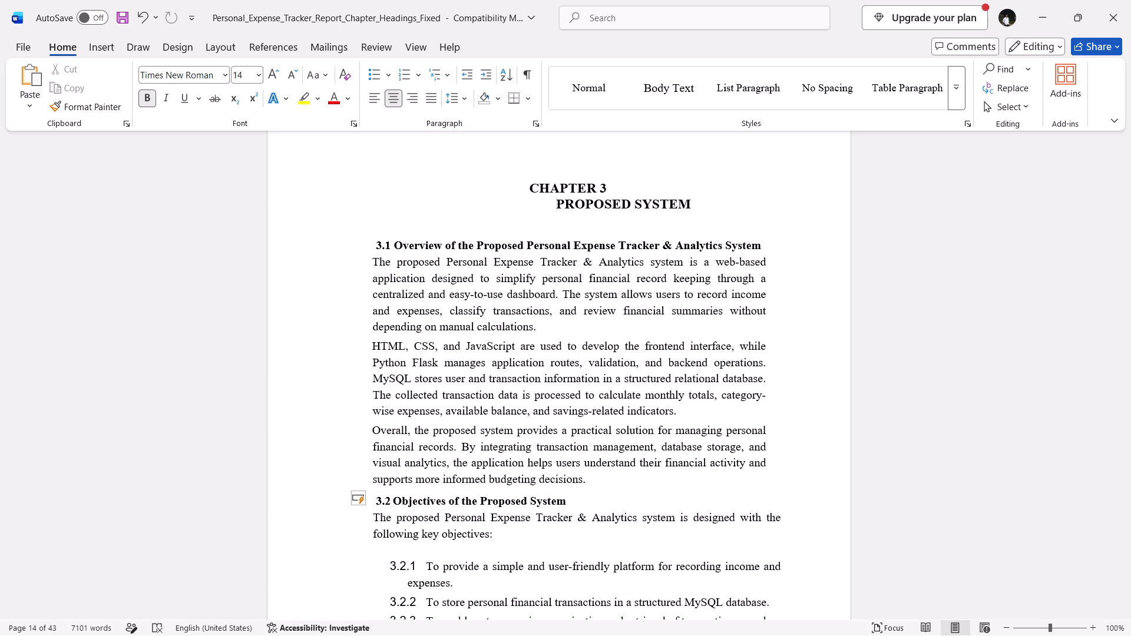
pyautogui.press('BackSpace')
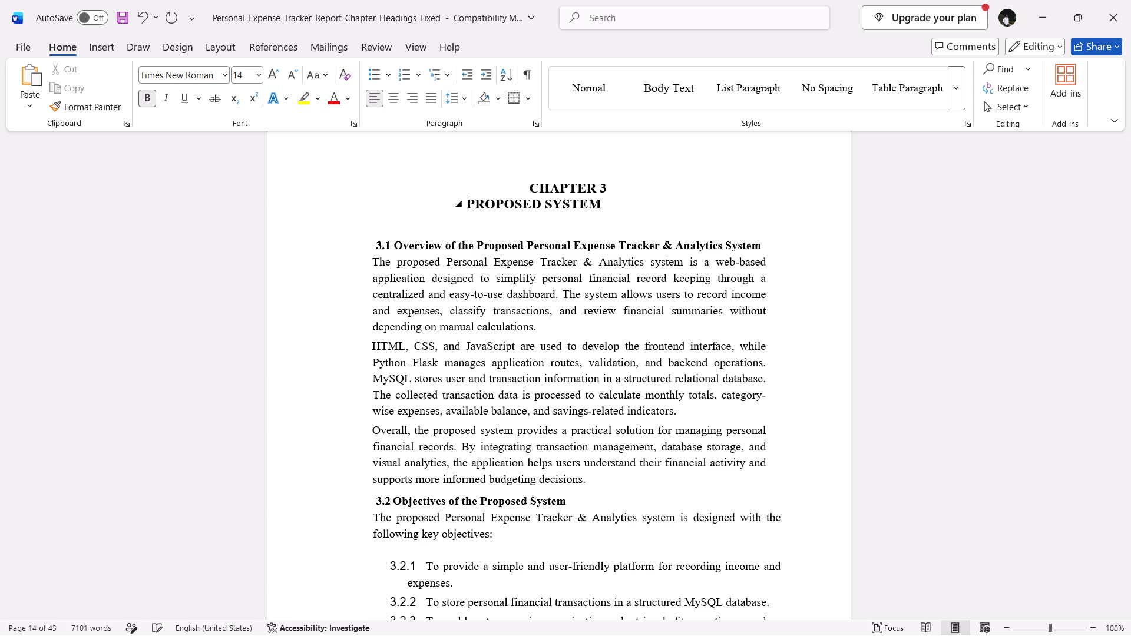
pyautogui.press('space')
pyautogui.press('space')
pyautogui.press('space')
pyautogui.press('space')
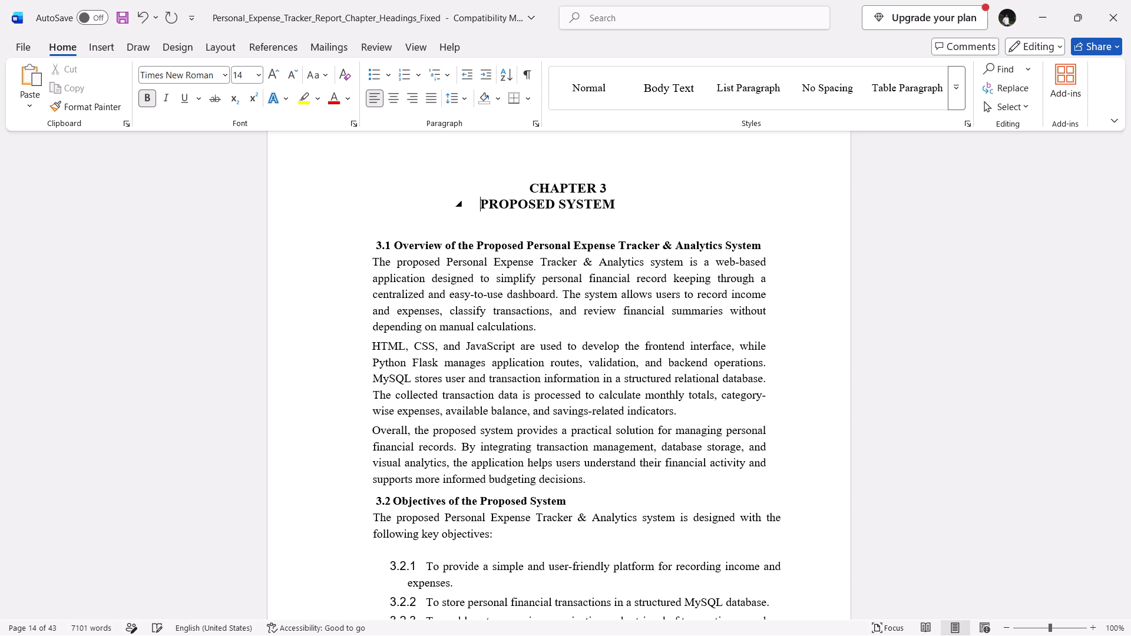
pyautogui.press('space')
pyautogui.press('space')
pyautogui.press('space')
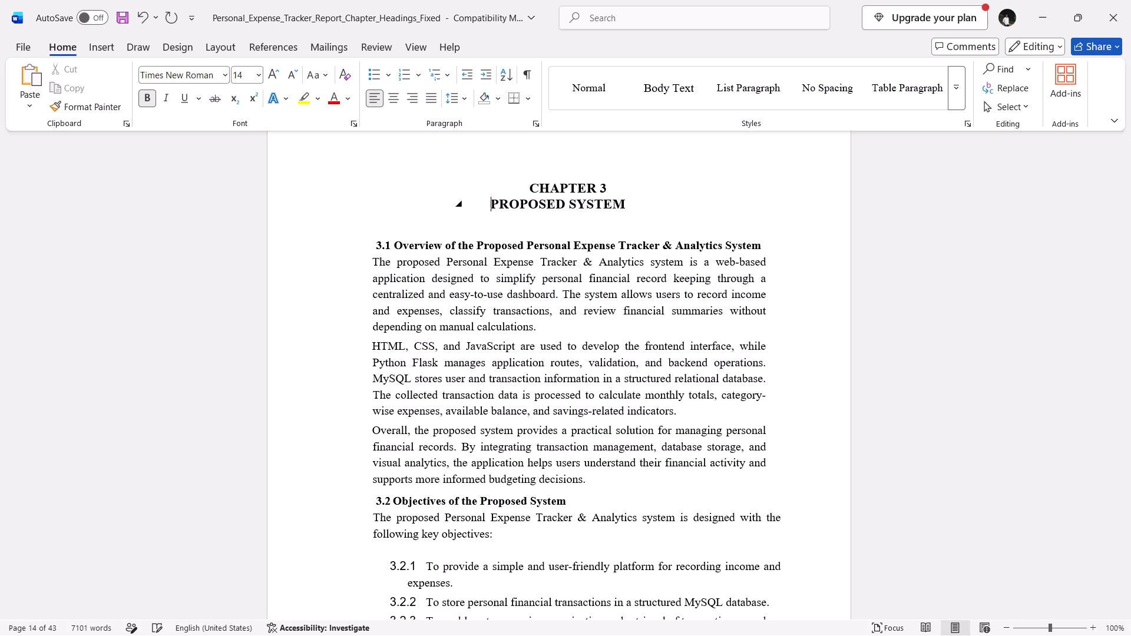
pyautogui.press('space')
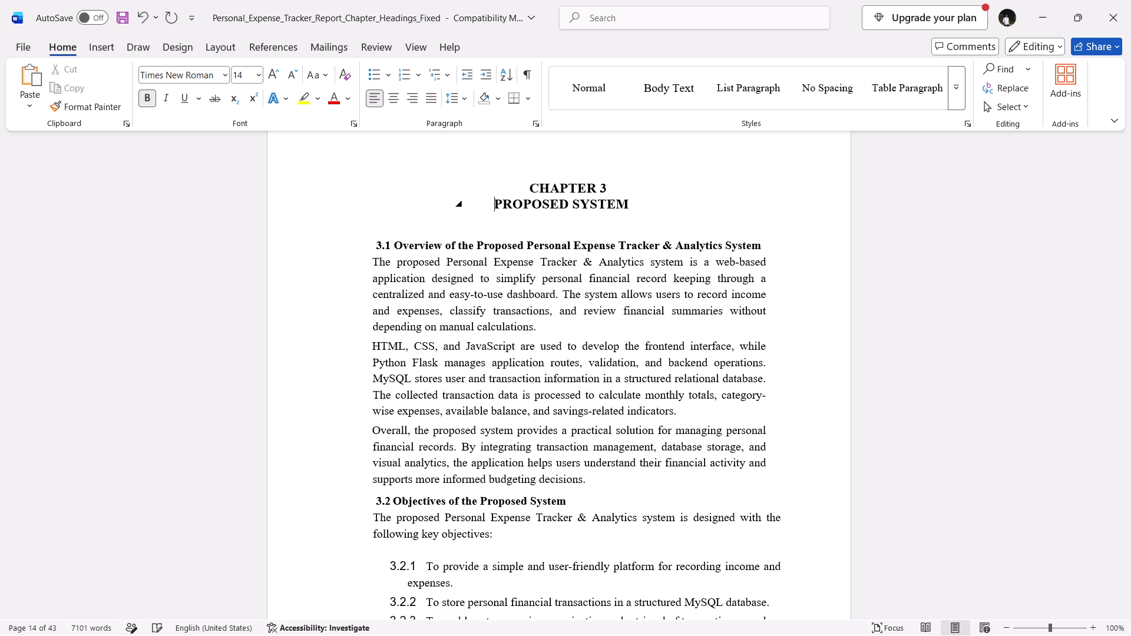
pyautogui.press('space')
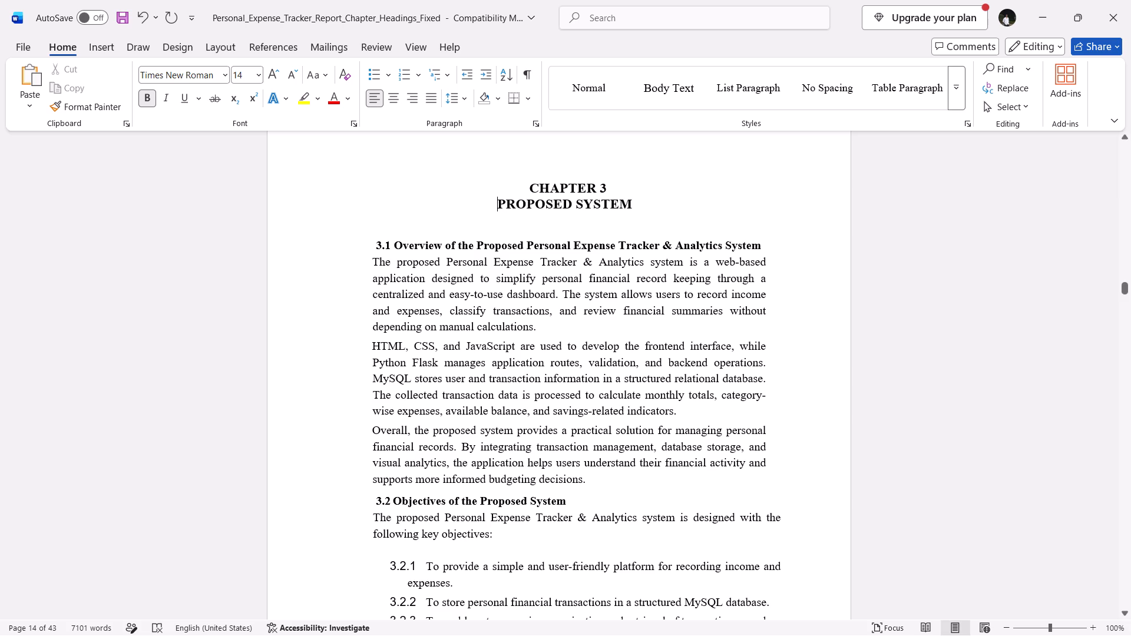
# Add a space between 4.1 and the Hardware Requirements heading text in Chapter 4.
pyautogui.scroll(-8, 508, 304)
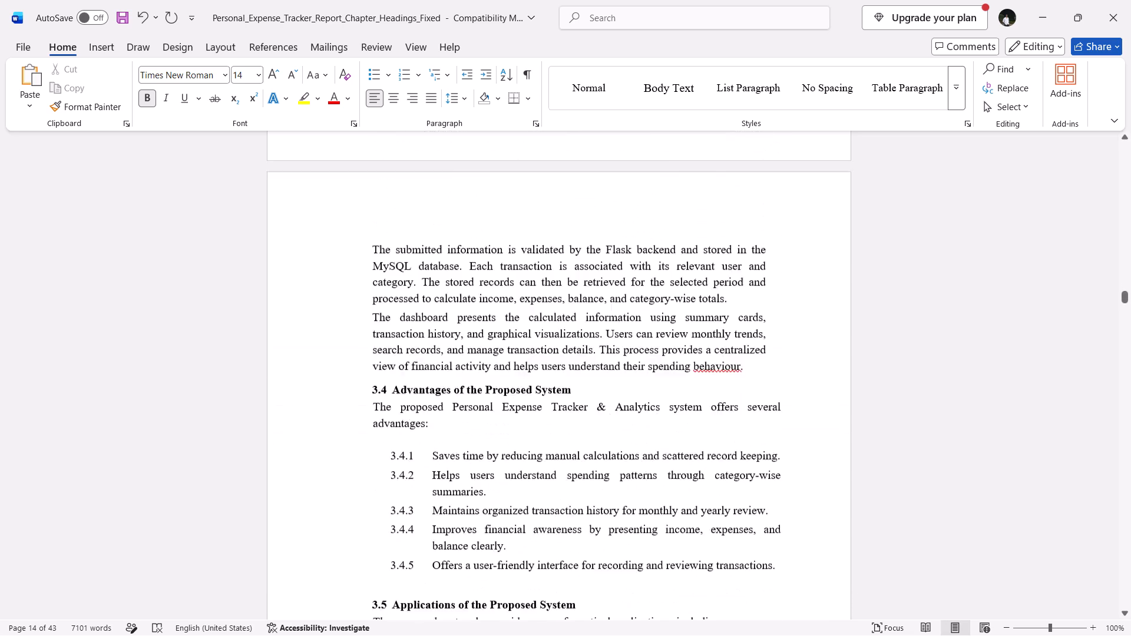
pyautogui.scroll(-6, 508, 304)
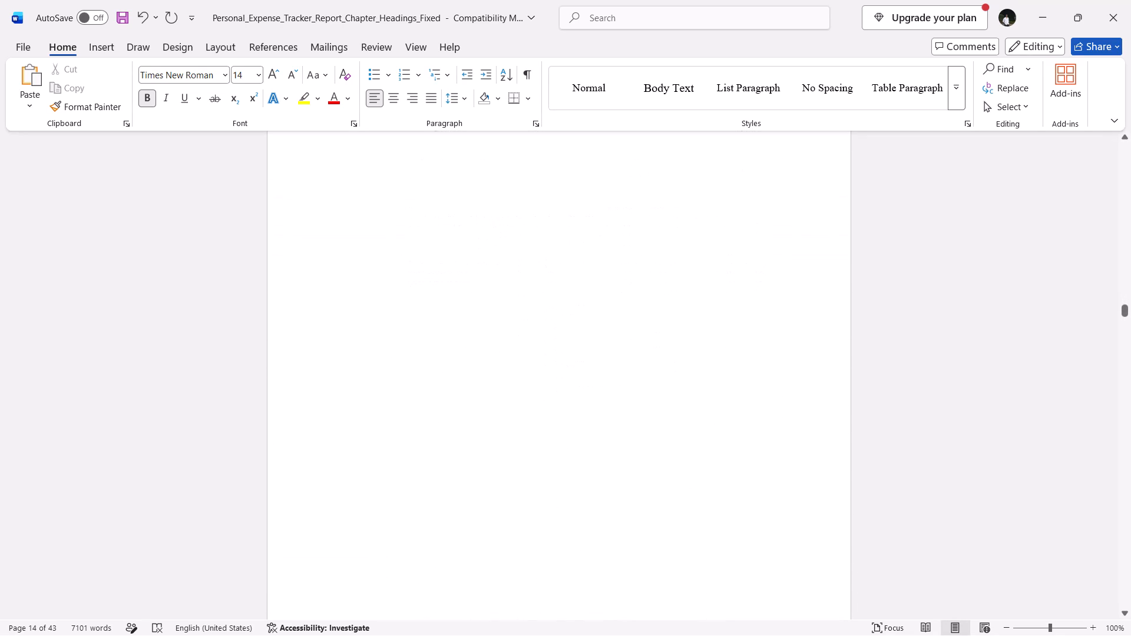
pyautogui.scroll(-6, 508, 304)
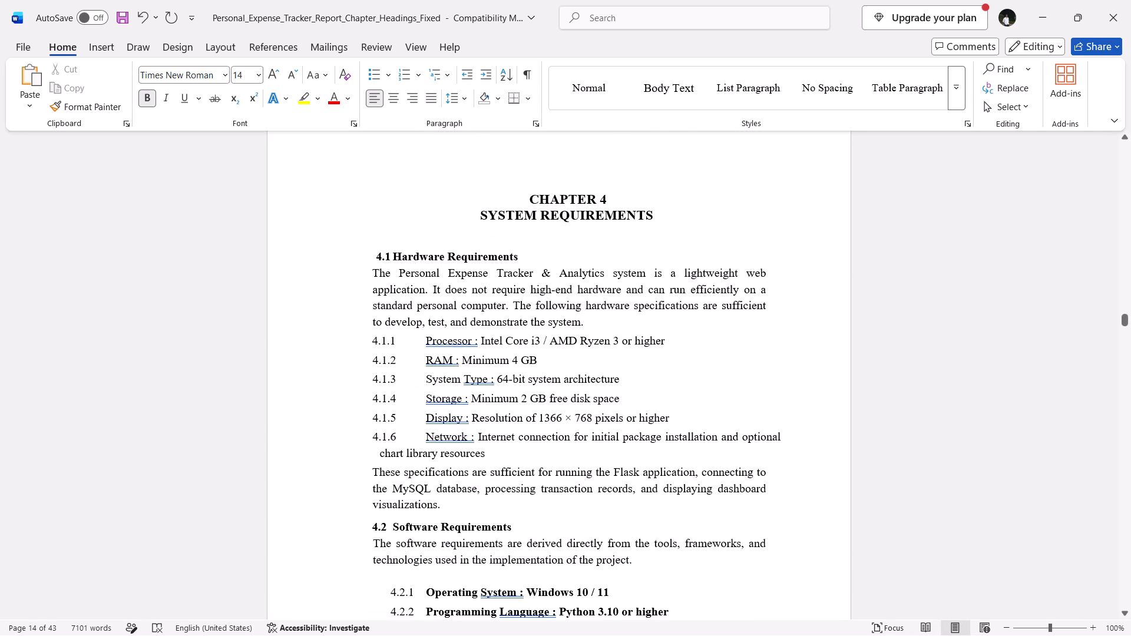
pyautogui.scroll(-1, 508, 304)
pyautogui.click(376, 175)
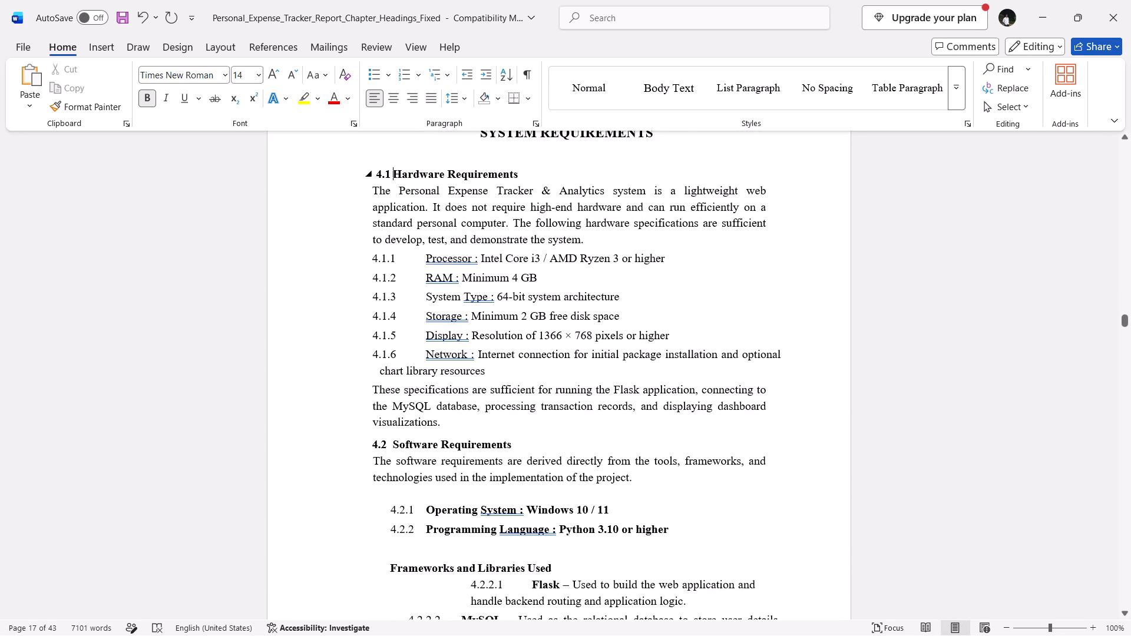
pyautogui.press('space')
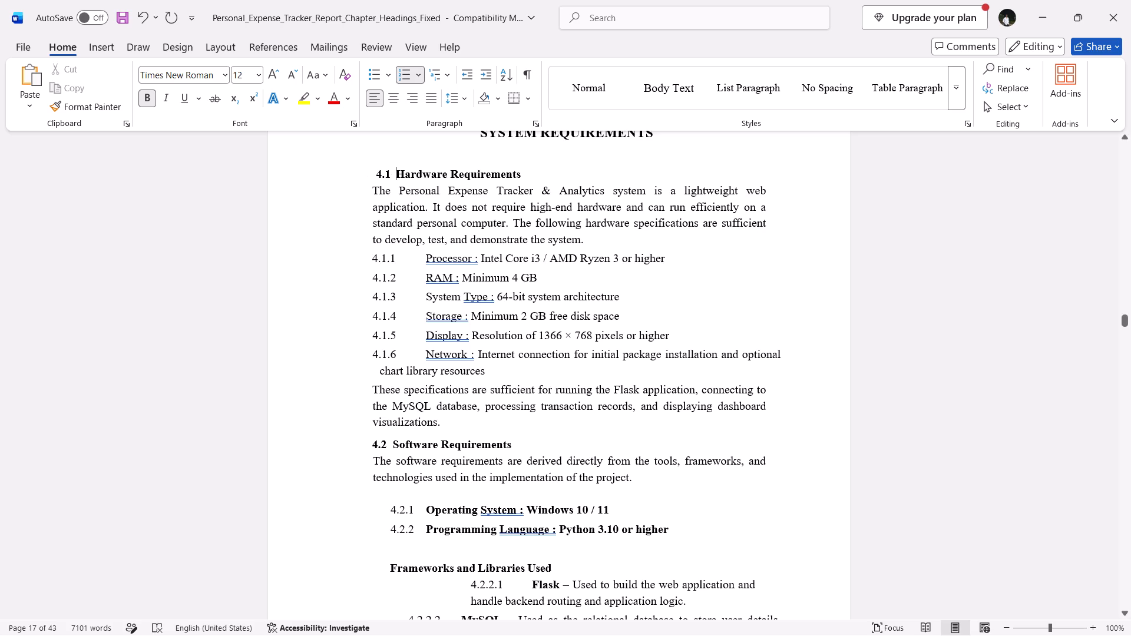
# Shift the number of the 4.1 Hardware Requirements heading slightly left, toward the margin of the 4.2 heading.
pyautogui.scroll(1, 439, 211)
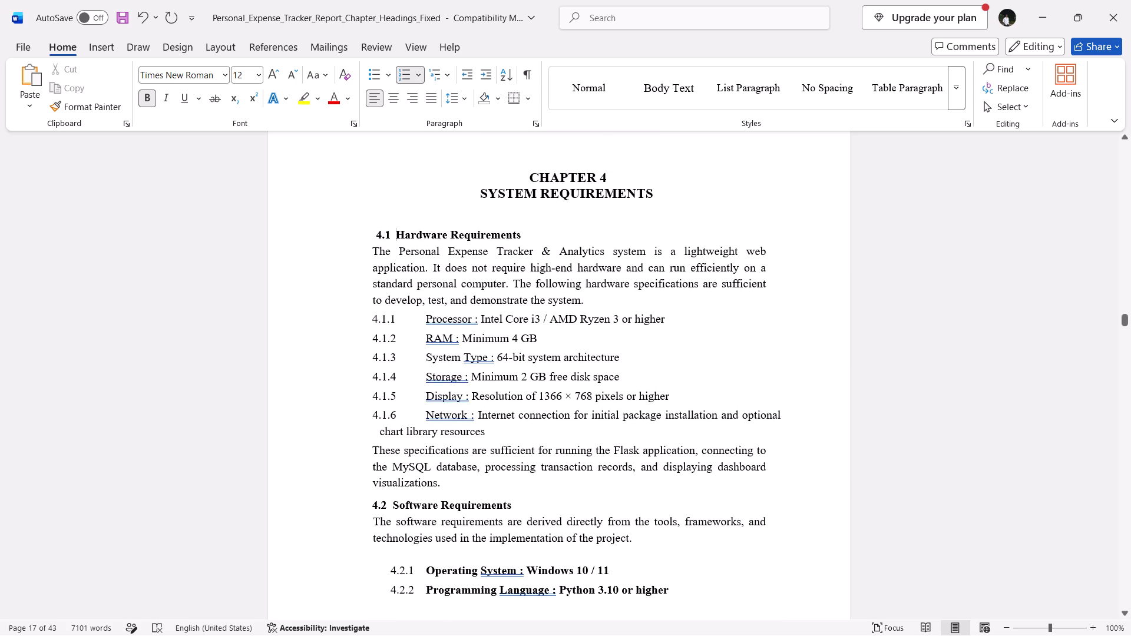
pyautogui.click(376, 235)
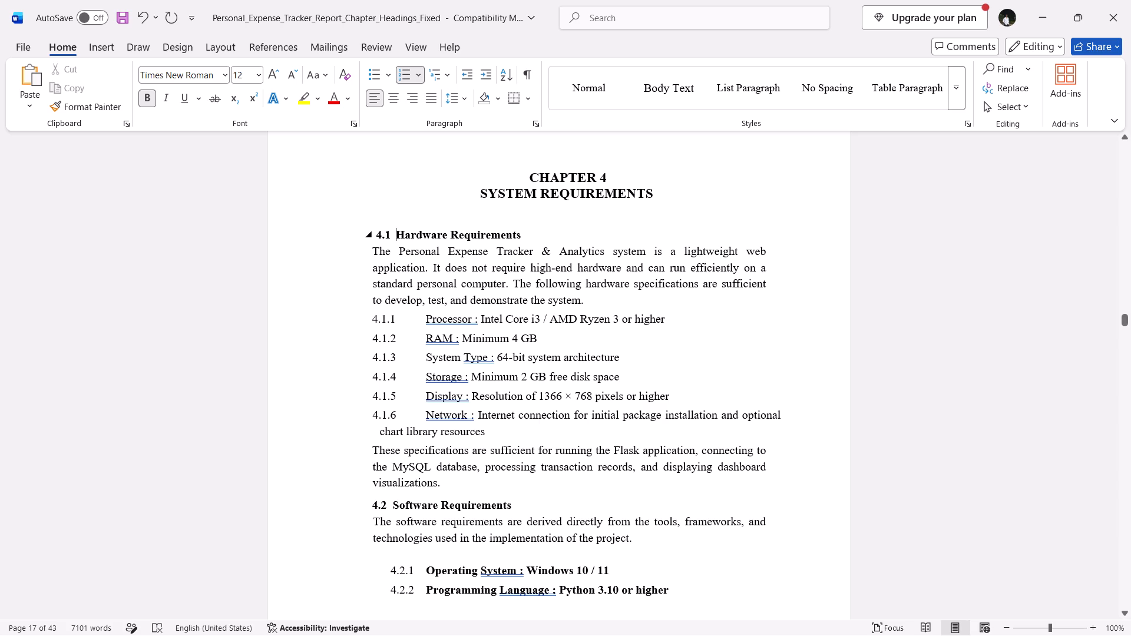
pyautogui.doubleClick(376, 235)
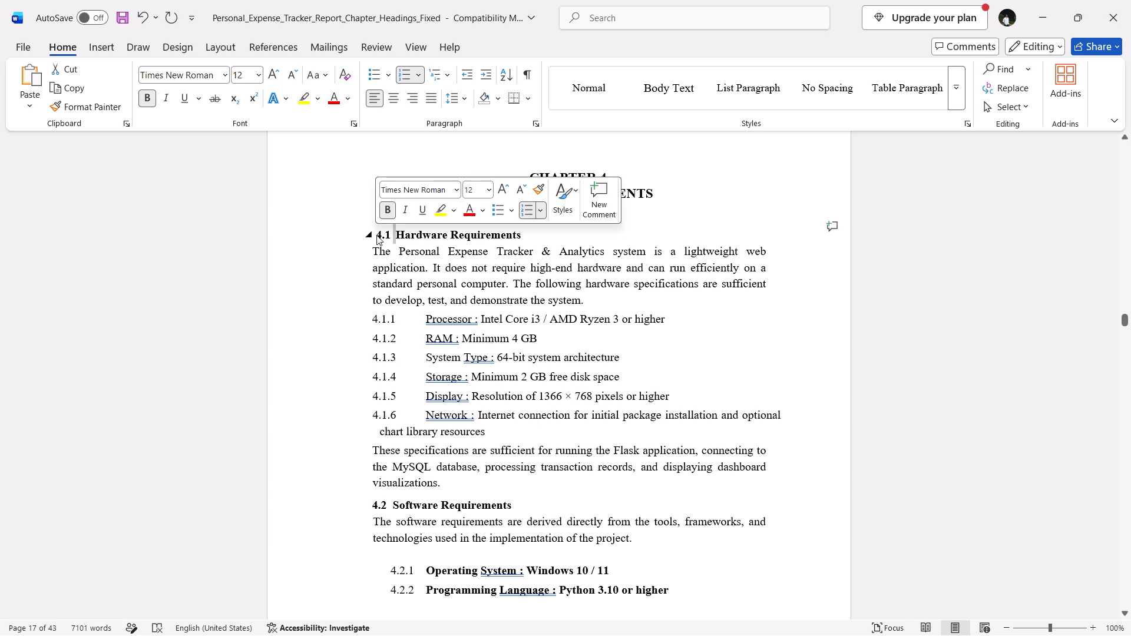
pyautogui.click(383, 234)
pyautogui.moveTo(383, 234); pyautogui.dragTo(376, 233)
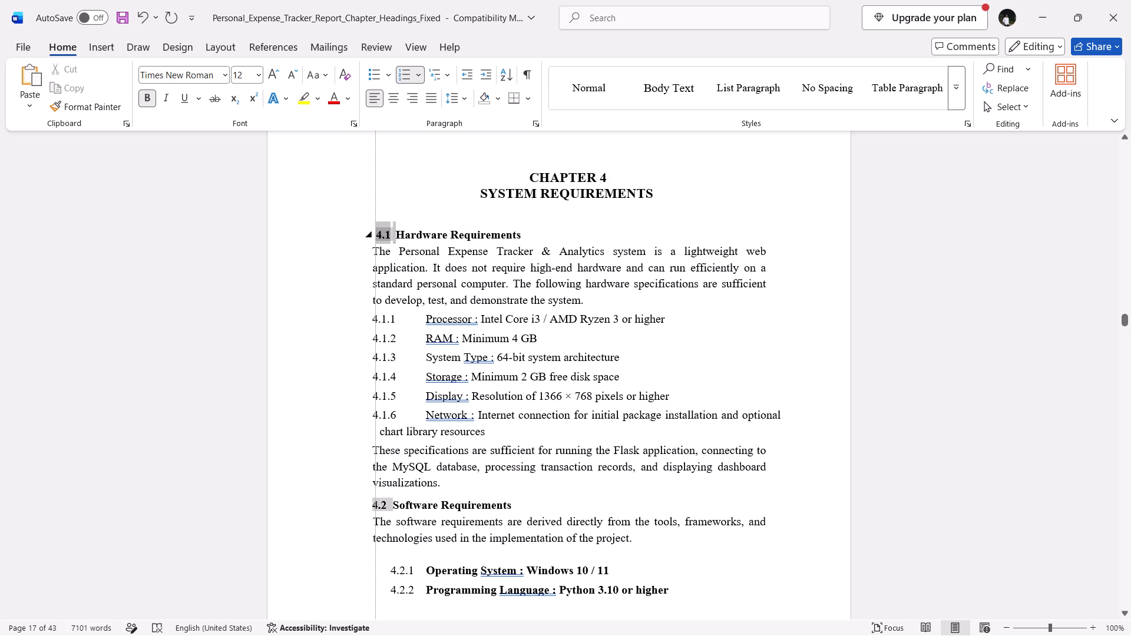
pyautogui.moveTo(376, 233); pyautogui.dragTo(368, 232)
# Check the heading and list numbering from Chapter 4's requirements sections through the Chapter 5 title and section 5.1.
pyautogui.scroll(-3, 424, 330)
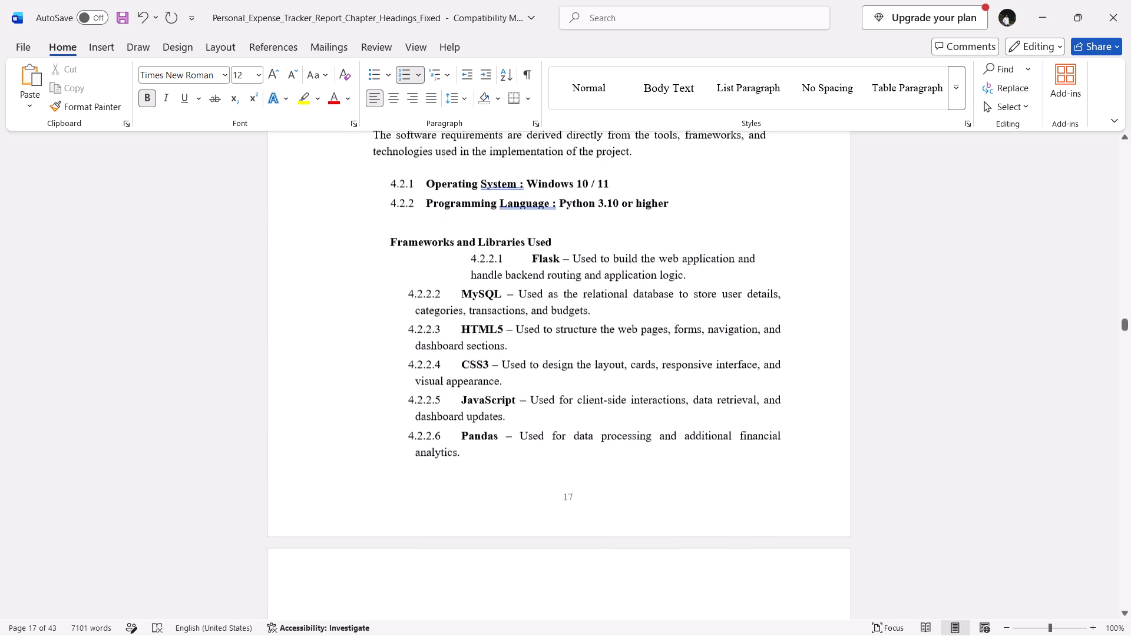
pyautogui.hscroll(1, 424, 330)
pyautogui.scroll(2, 424, 330)
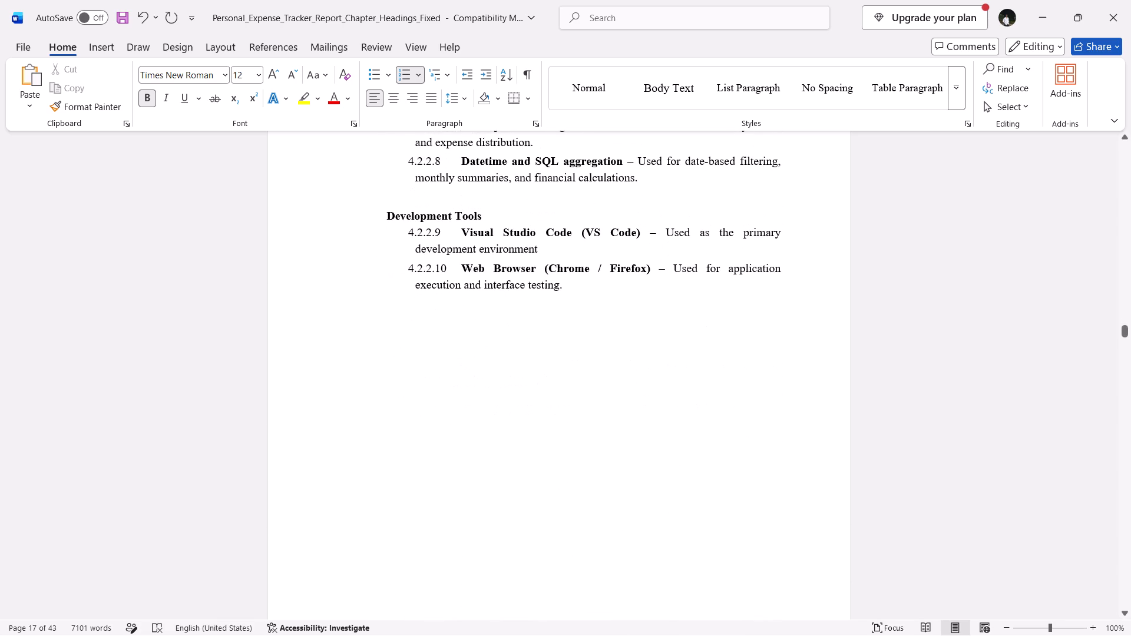
pyautogui.scroll(6, 424, 330)
pyautogui.scroll(-1, 424, 330)
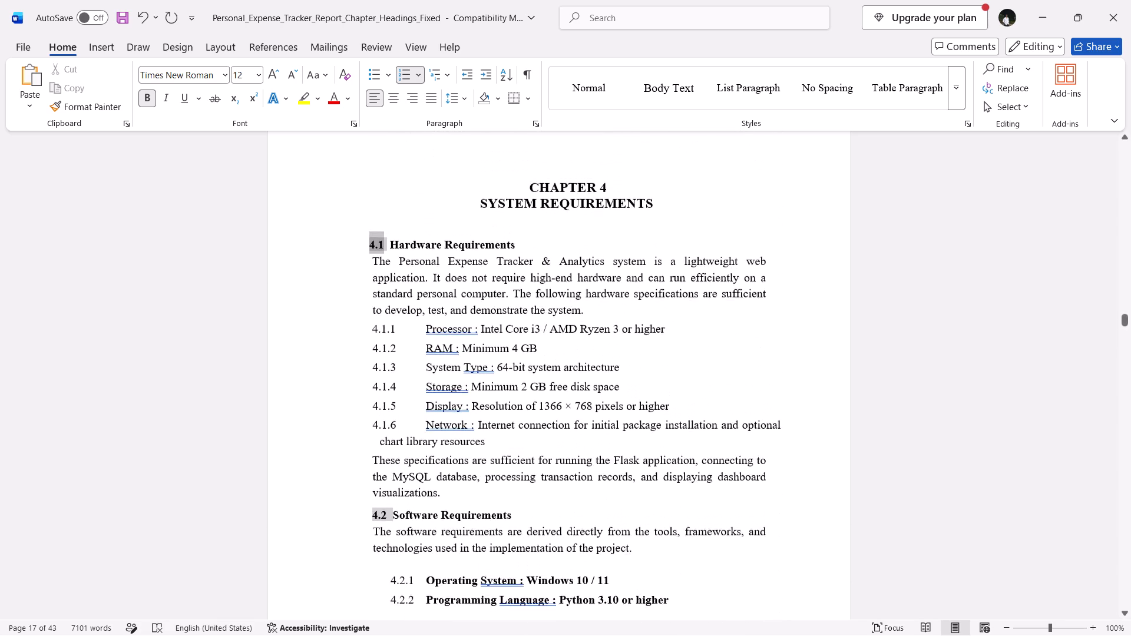
pyautogui.scroll(-6, 424, 330)
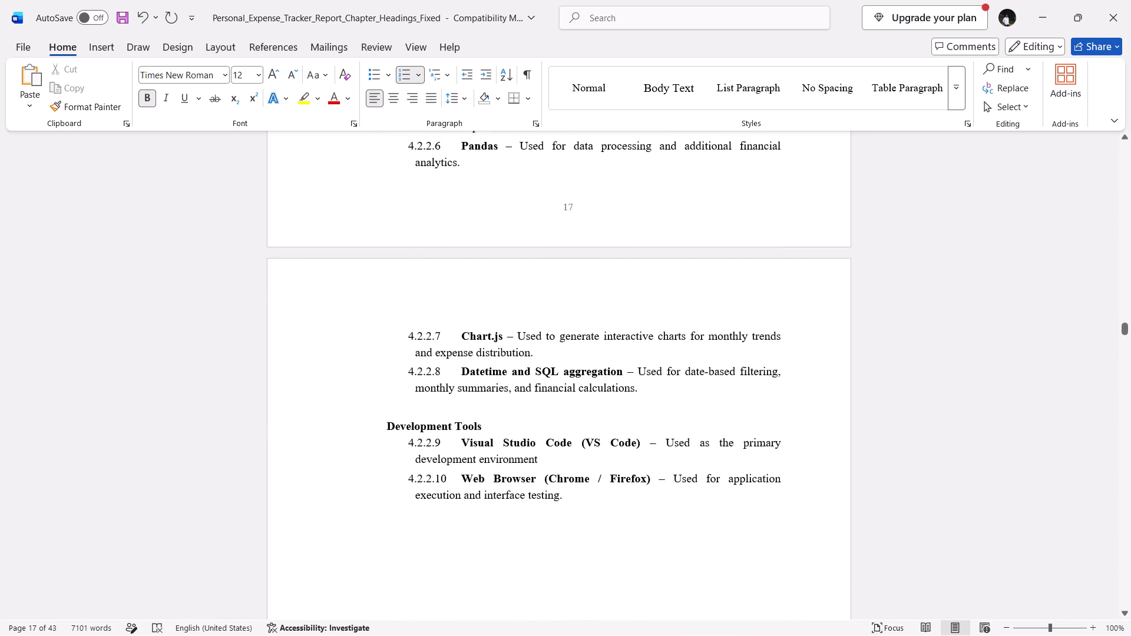
pyautogui.scroll(-5, 424, 330)
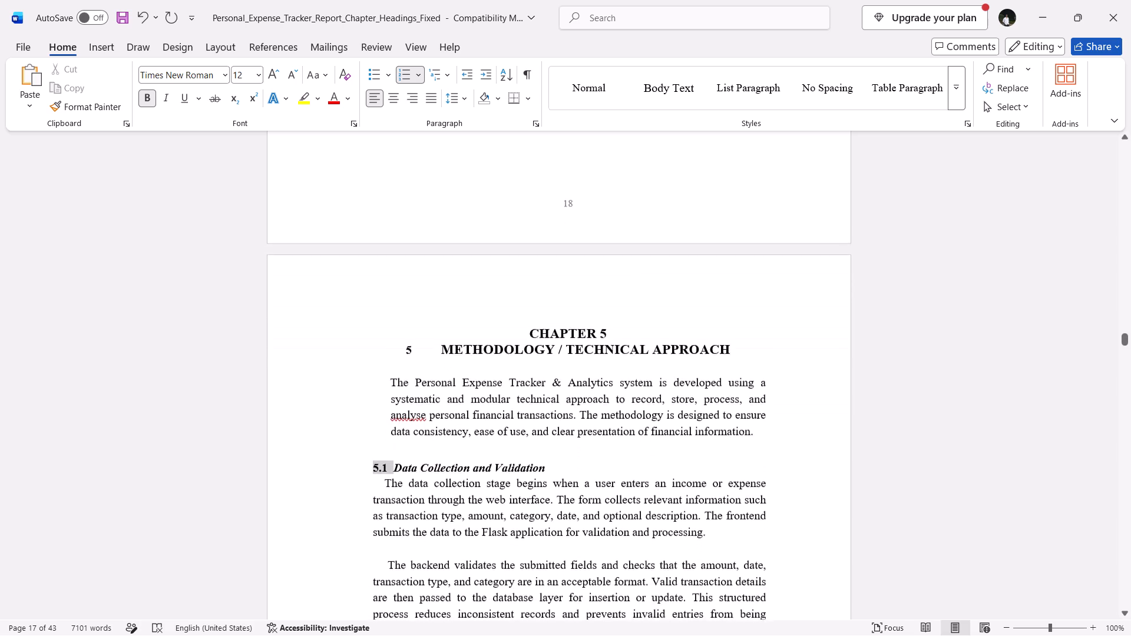
pyautogui.scroll(-1, 424, 330)
pyautogui.click(388, 409)
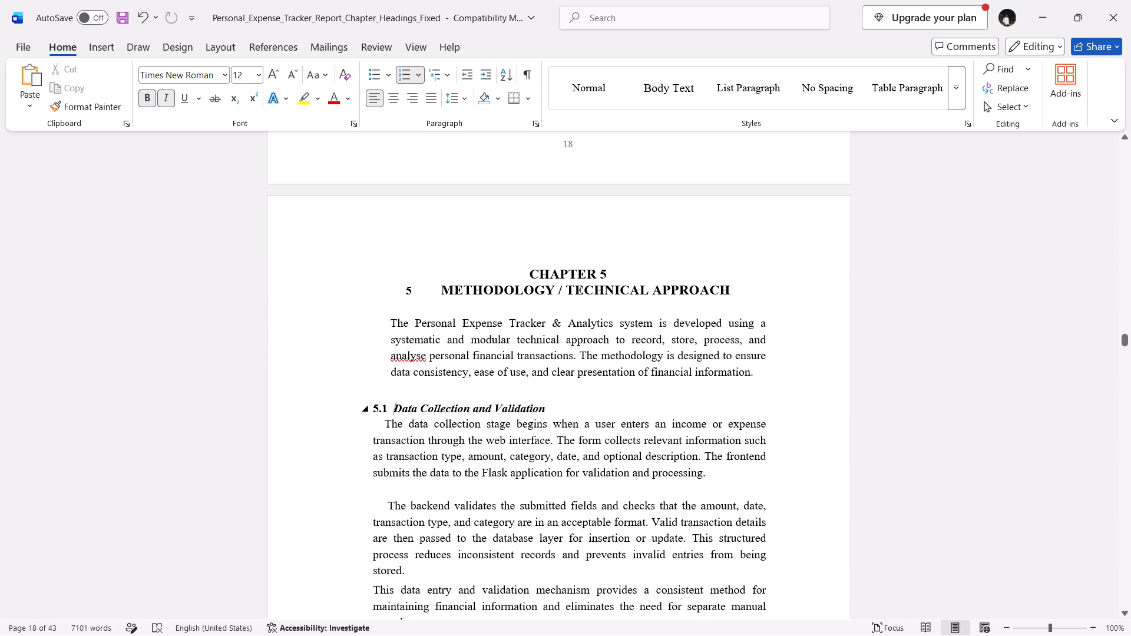
pyautogui.click(379, 406)
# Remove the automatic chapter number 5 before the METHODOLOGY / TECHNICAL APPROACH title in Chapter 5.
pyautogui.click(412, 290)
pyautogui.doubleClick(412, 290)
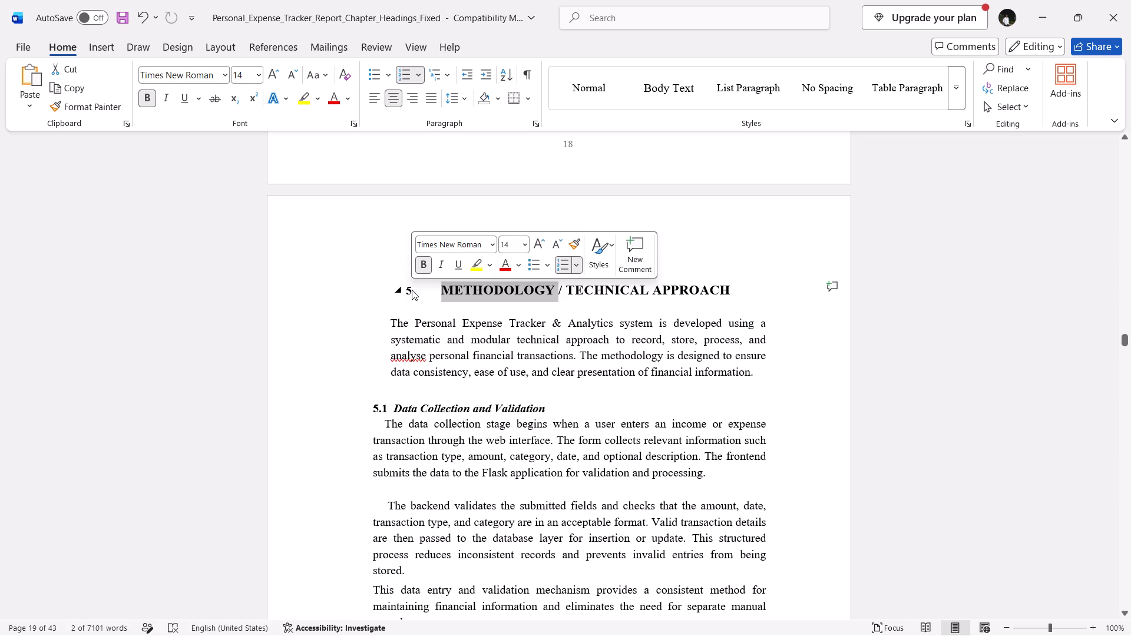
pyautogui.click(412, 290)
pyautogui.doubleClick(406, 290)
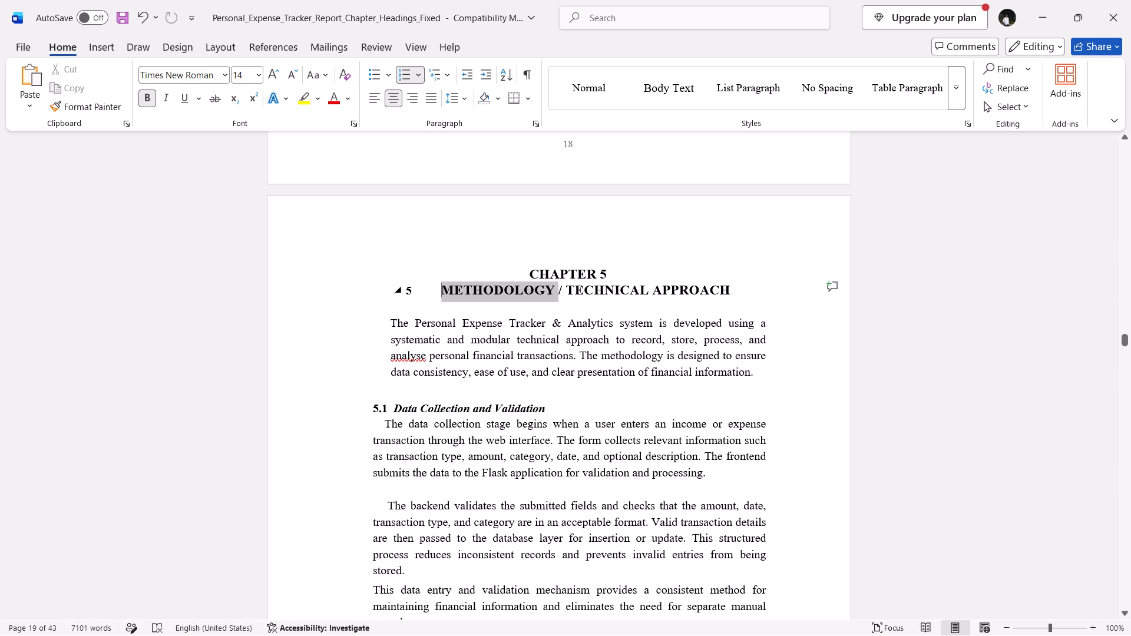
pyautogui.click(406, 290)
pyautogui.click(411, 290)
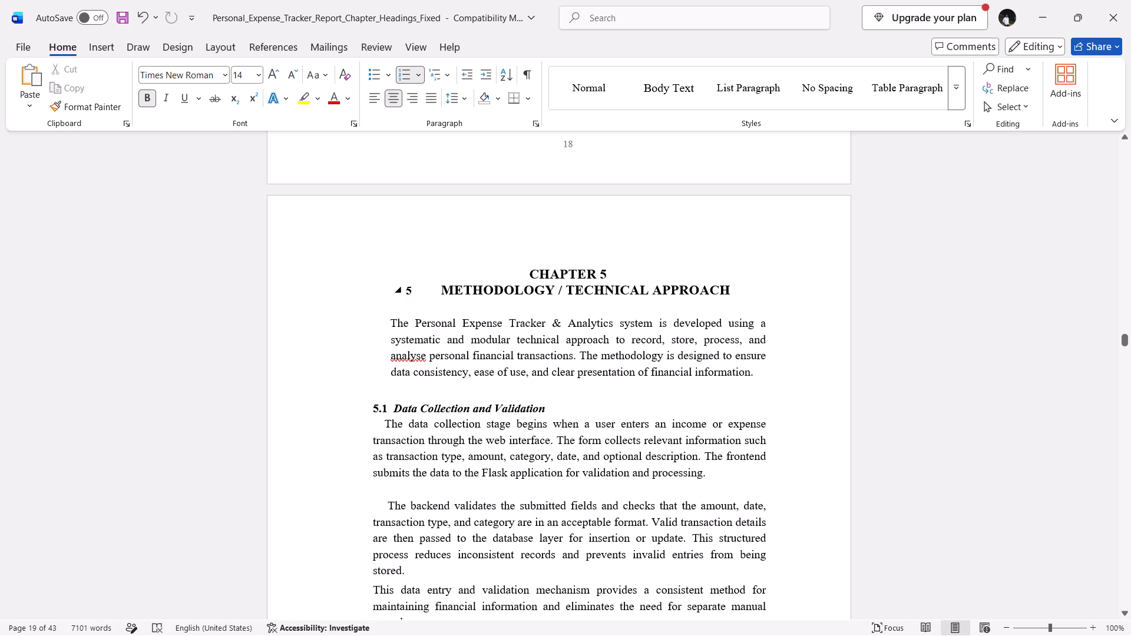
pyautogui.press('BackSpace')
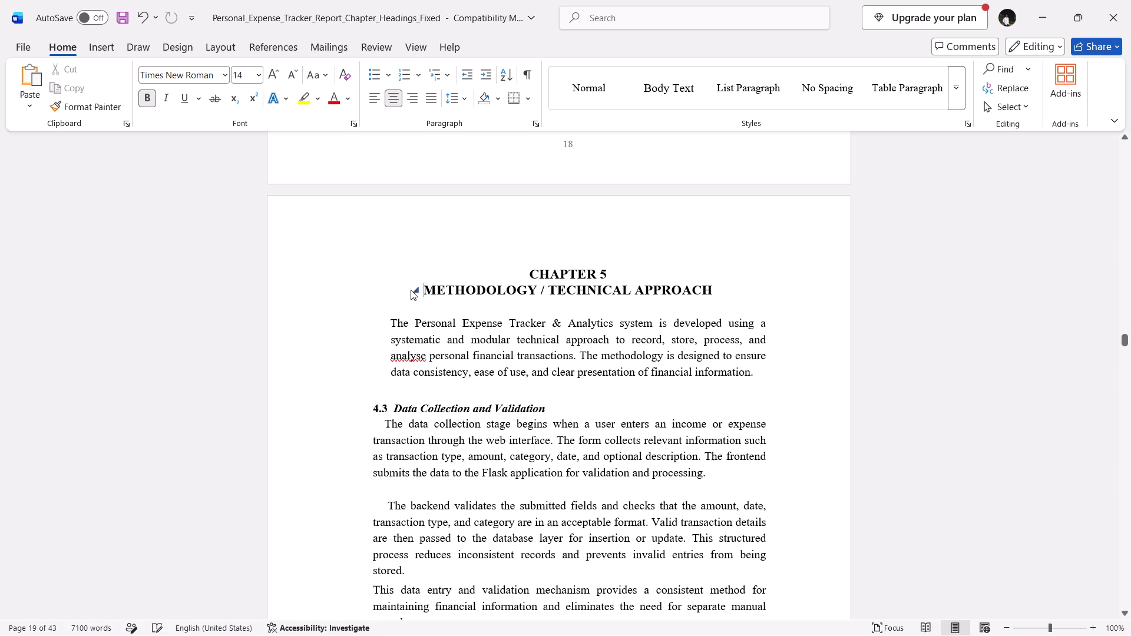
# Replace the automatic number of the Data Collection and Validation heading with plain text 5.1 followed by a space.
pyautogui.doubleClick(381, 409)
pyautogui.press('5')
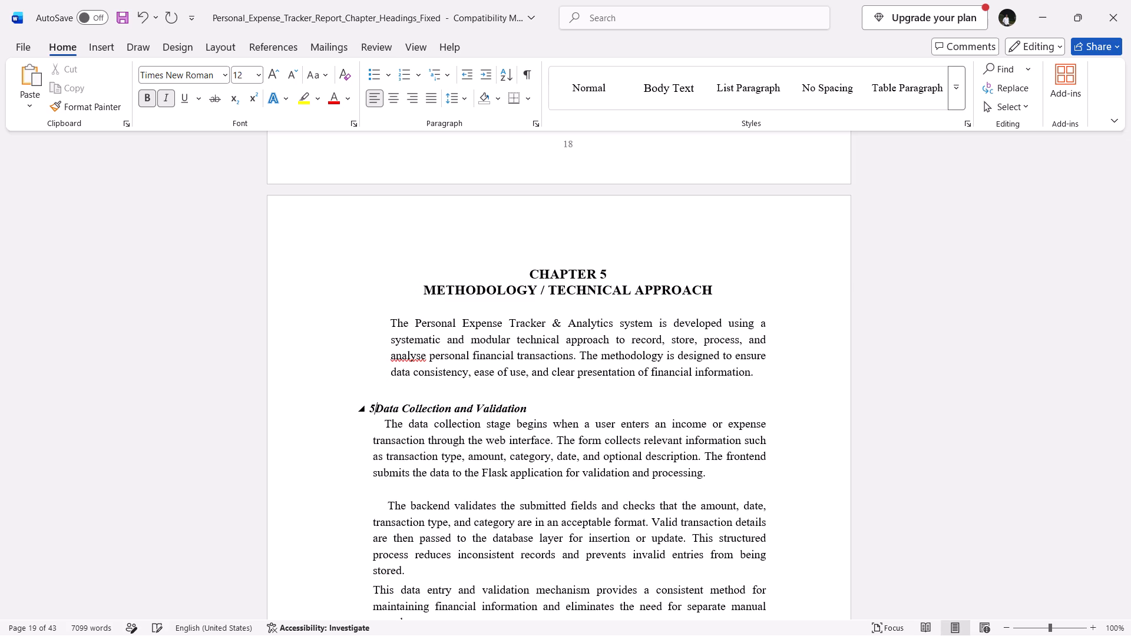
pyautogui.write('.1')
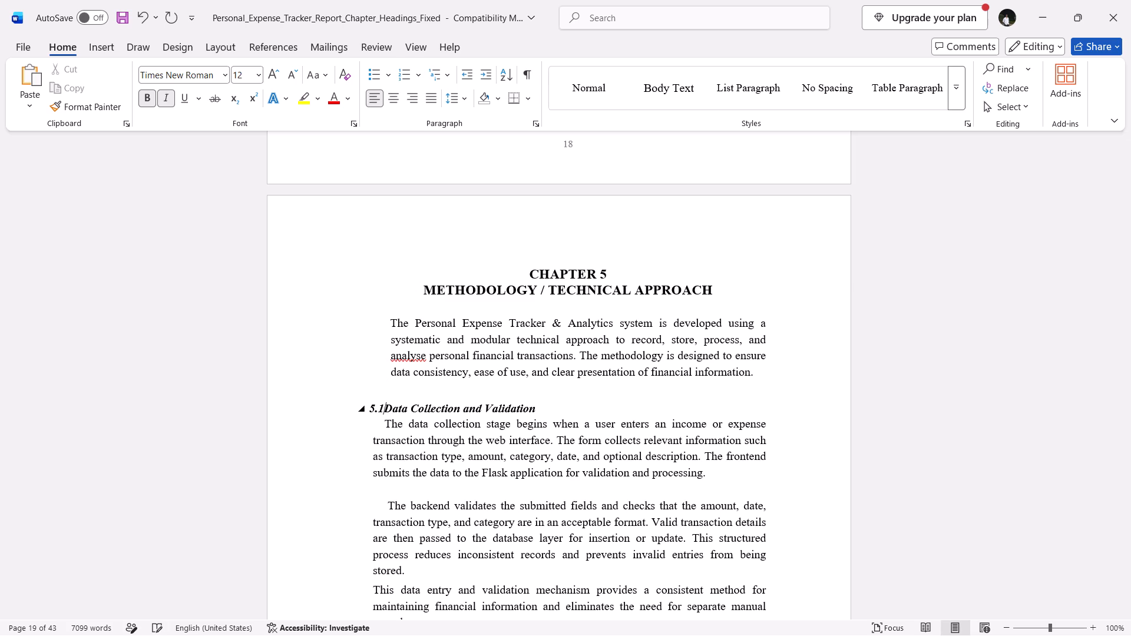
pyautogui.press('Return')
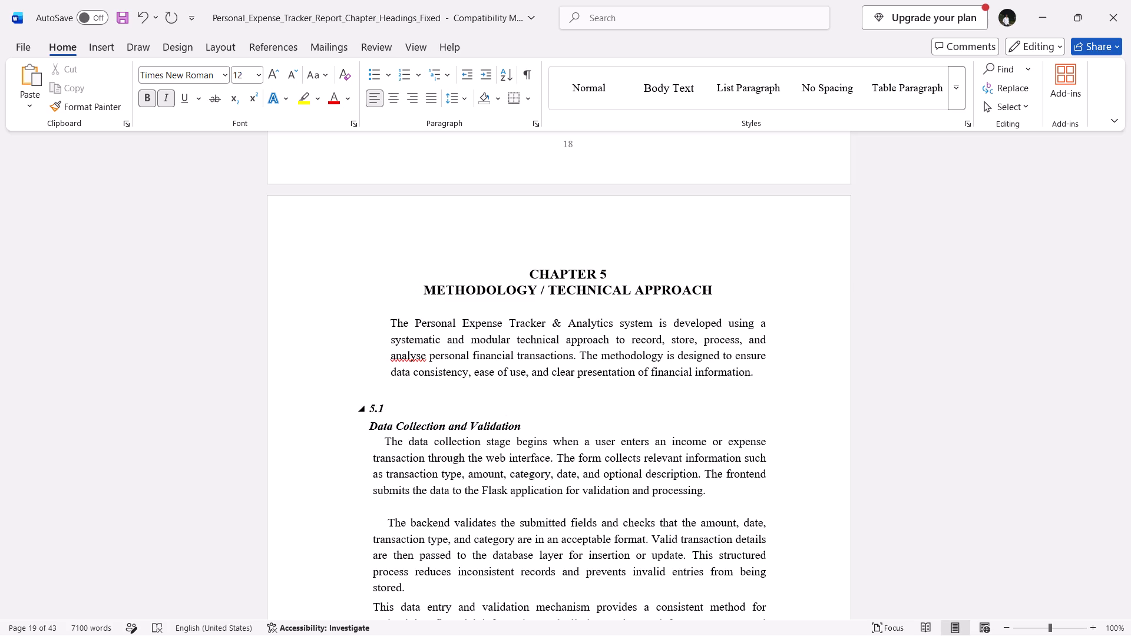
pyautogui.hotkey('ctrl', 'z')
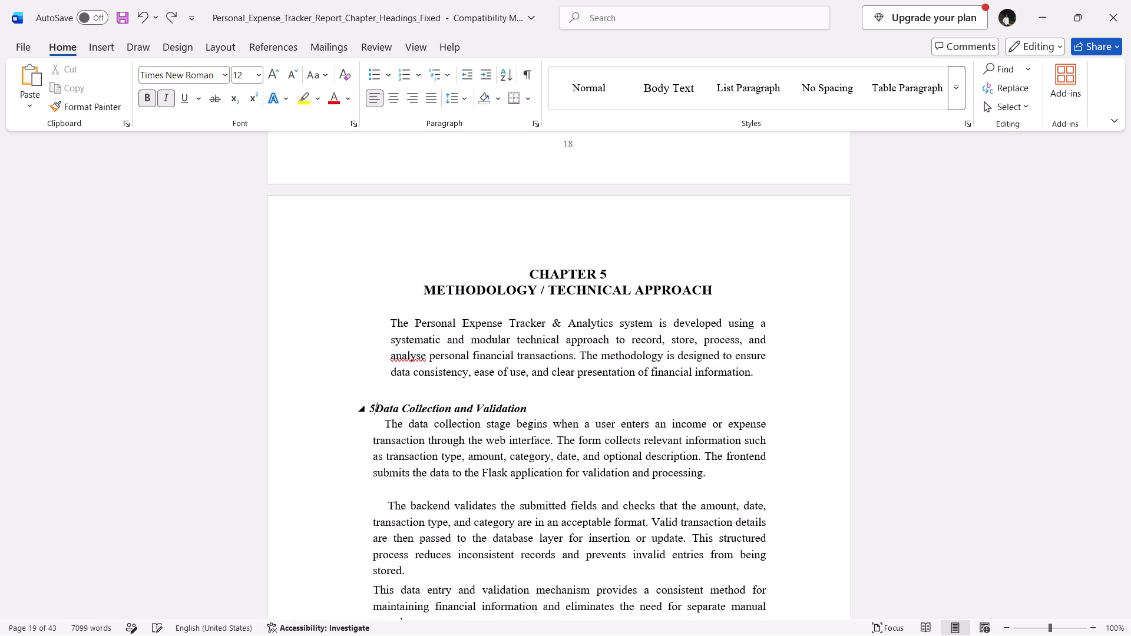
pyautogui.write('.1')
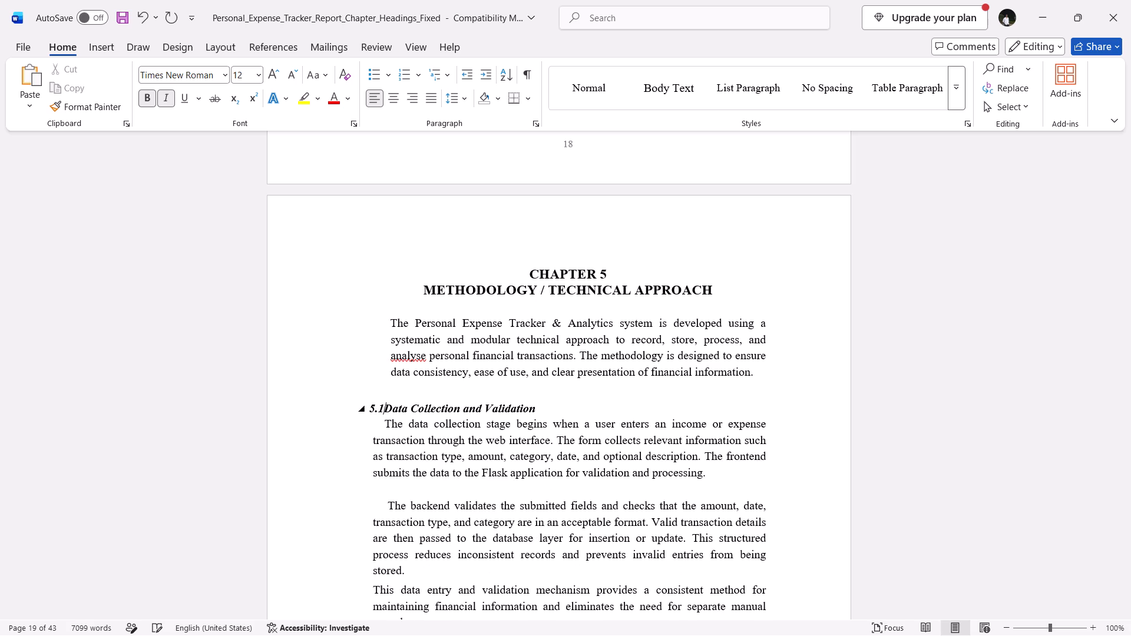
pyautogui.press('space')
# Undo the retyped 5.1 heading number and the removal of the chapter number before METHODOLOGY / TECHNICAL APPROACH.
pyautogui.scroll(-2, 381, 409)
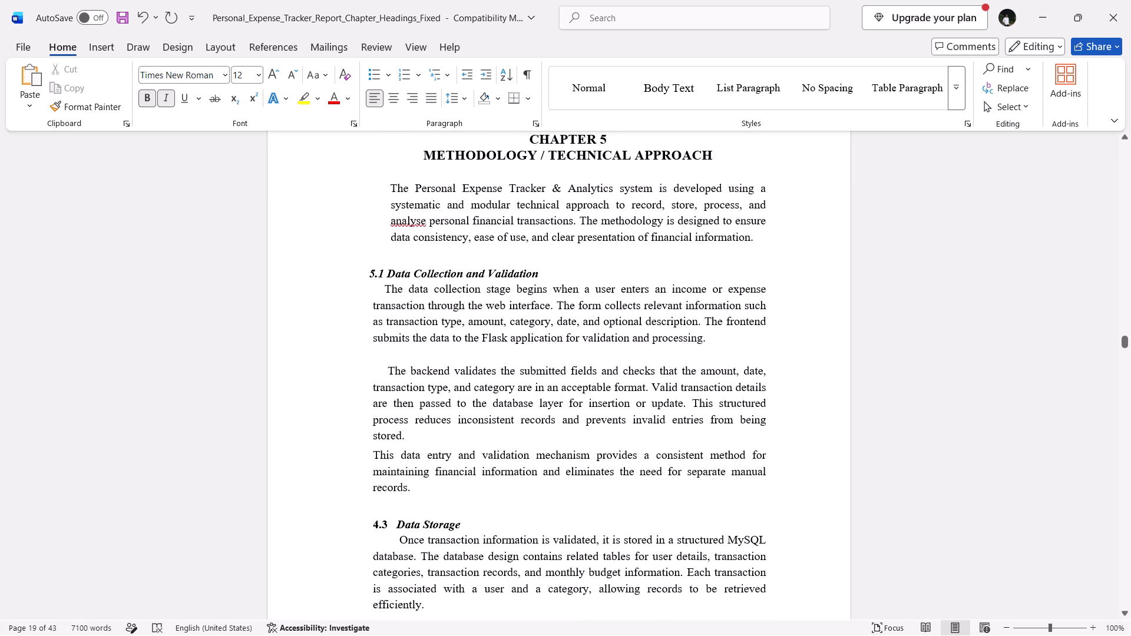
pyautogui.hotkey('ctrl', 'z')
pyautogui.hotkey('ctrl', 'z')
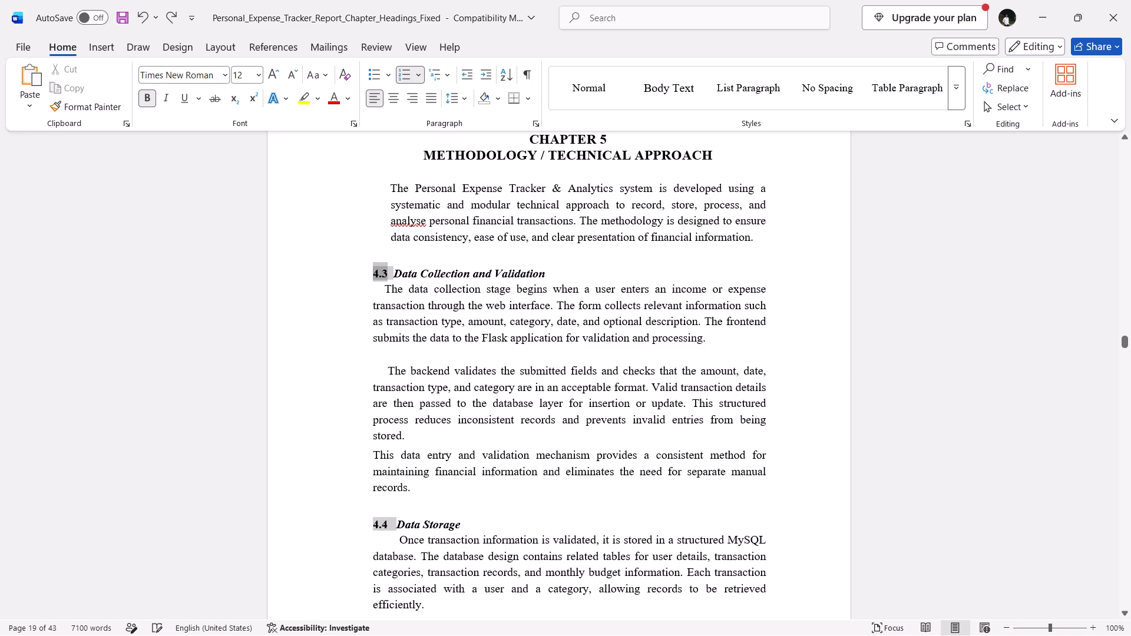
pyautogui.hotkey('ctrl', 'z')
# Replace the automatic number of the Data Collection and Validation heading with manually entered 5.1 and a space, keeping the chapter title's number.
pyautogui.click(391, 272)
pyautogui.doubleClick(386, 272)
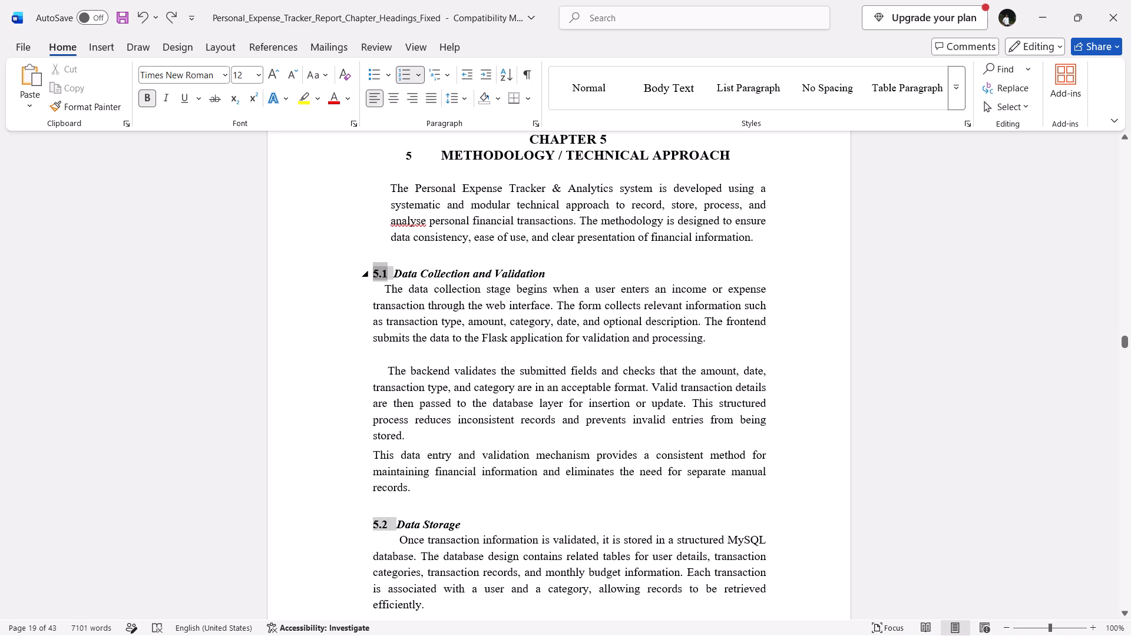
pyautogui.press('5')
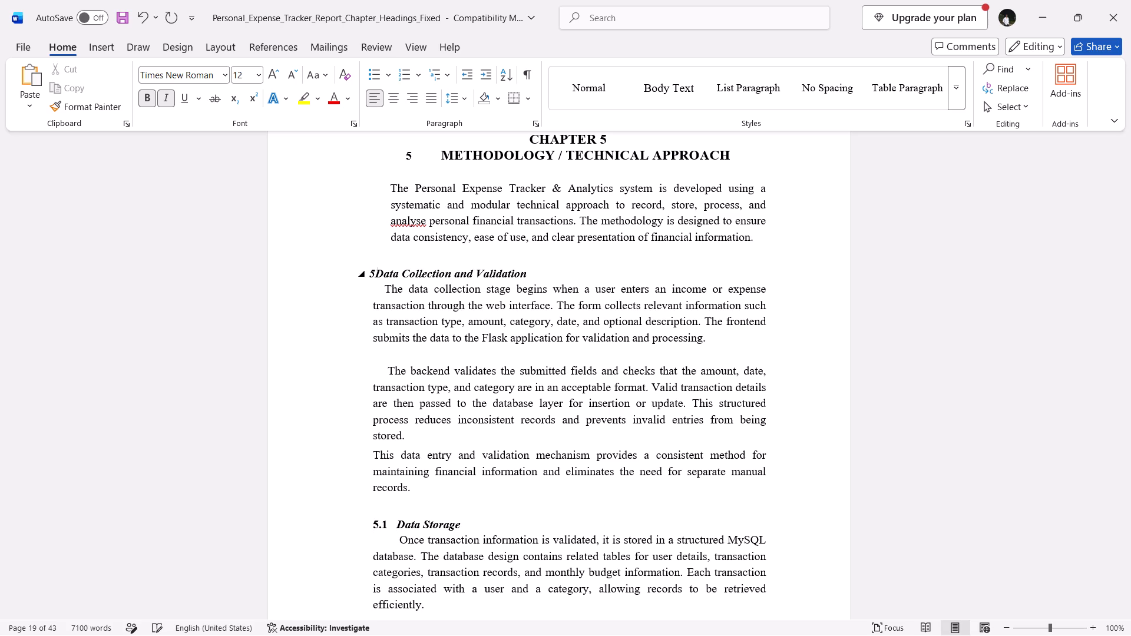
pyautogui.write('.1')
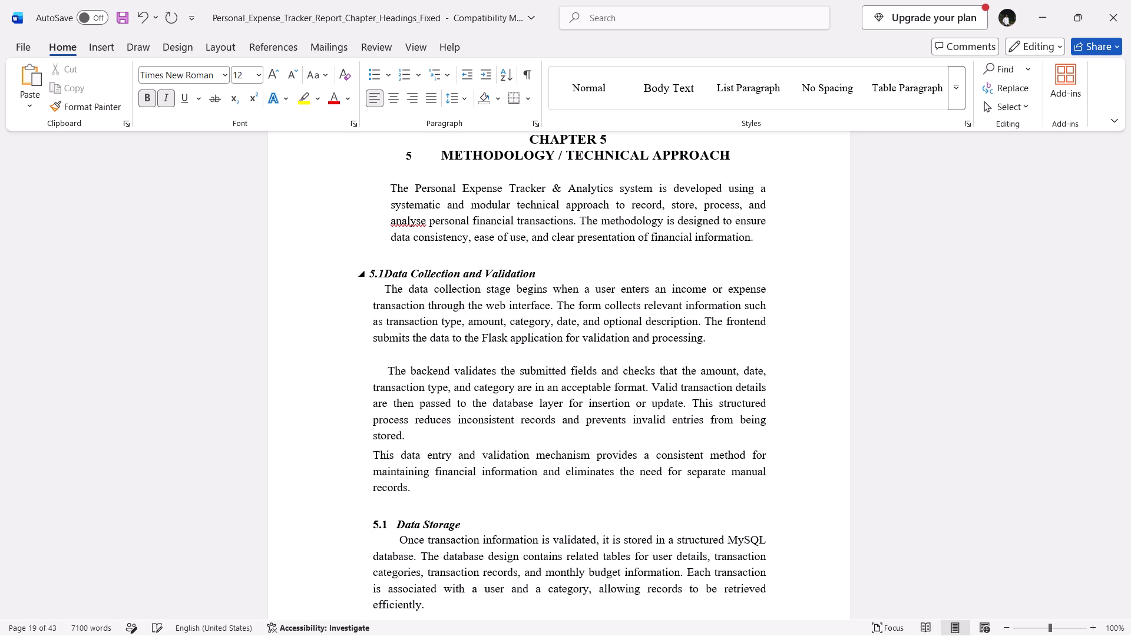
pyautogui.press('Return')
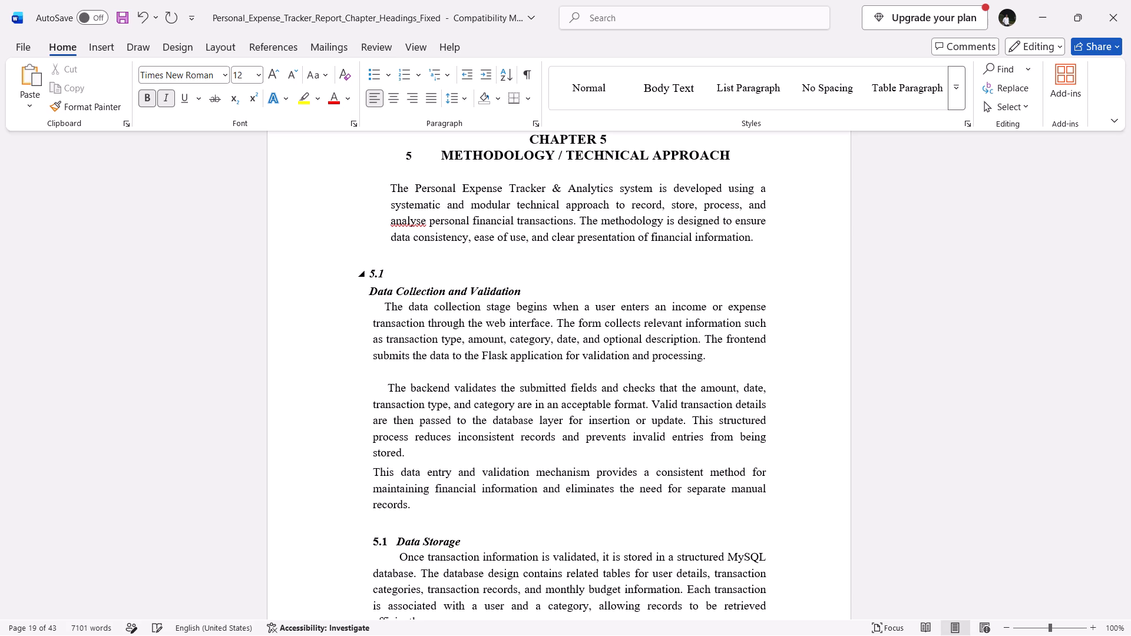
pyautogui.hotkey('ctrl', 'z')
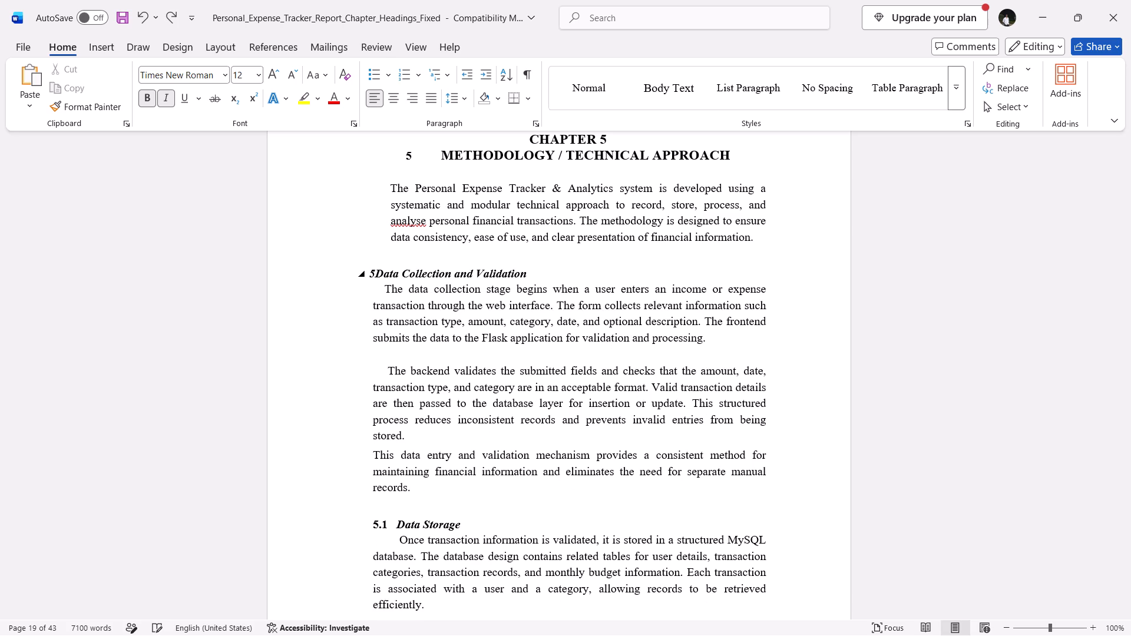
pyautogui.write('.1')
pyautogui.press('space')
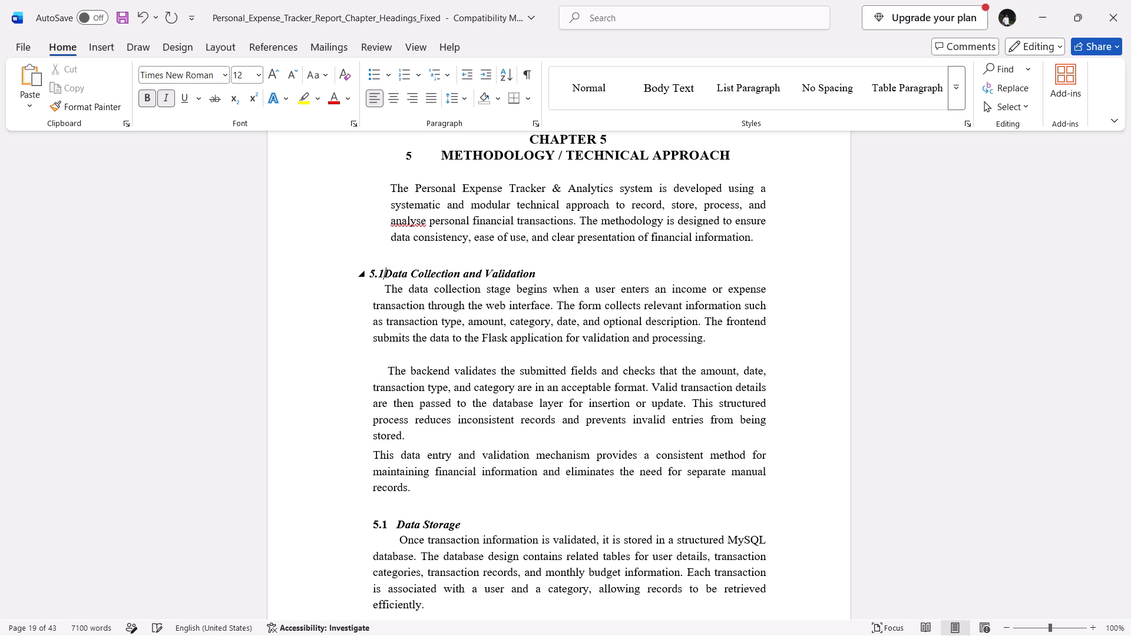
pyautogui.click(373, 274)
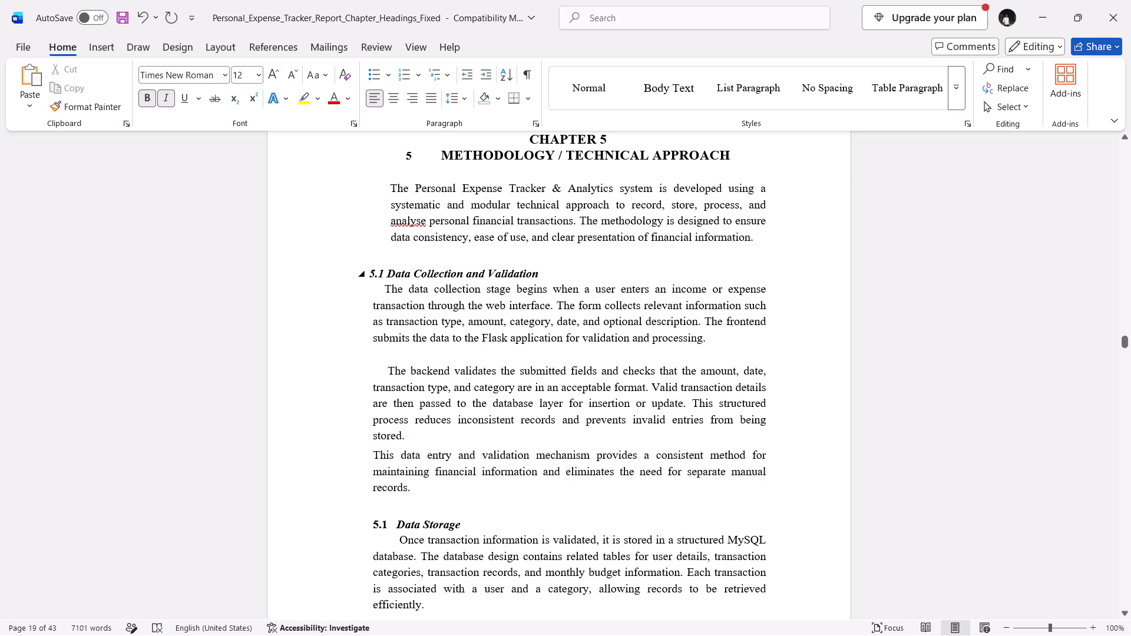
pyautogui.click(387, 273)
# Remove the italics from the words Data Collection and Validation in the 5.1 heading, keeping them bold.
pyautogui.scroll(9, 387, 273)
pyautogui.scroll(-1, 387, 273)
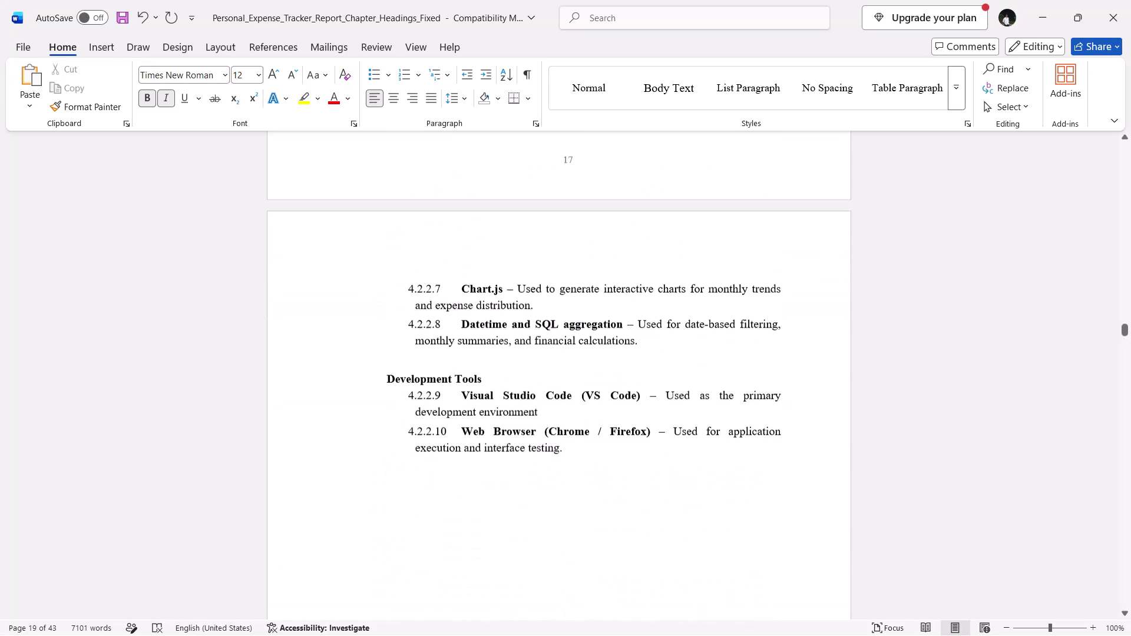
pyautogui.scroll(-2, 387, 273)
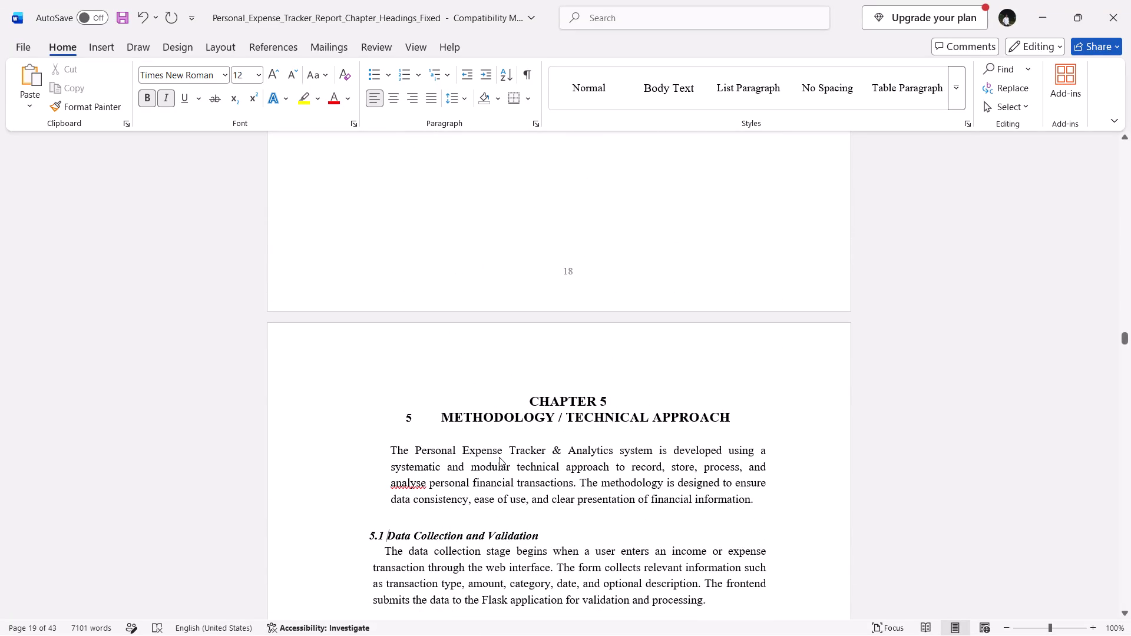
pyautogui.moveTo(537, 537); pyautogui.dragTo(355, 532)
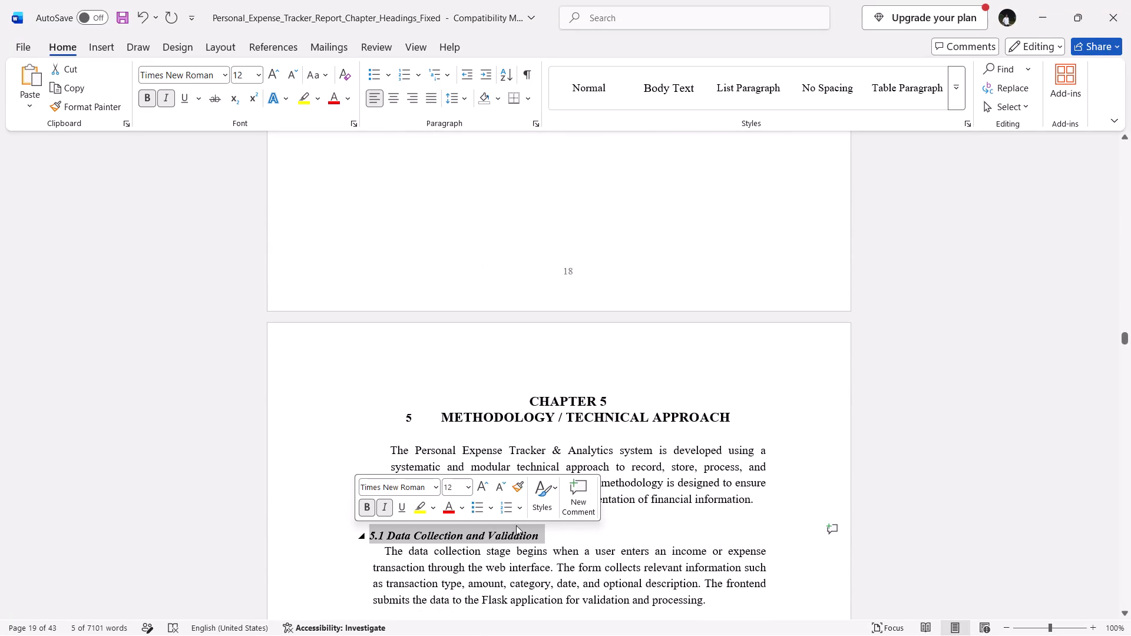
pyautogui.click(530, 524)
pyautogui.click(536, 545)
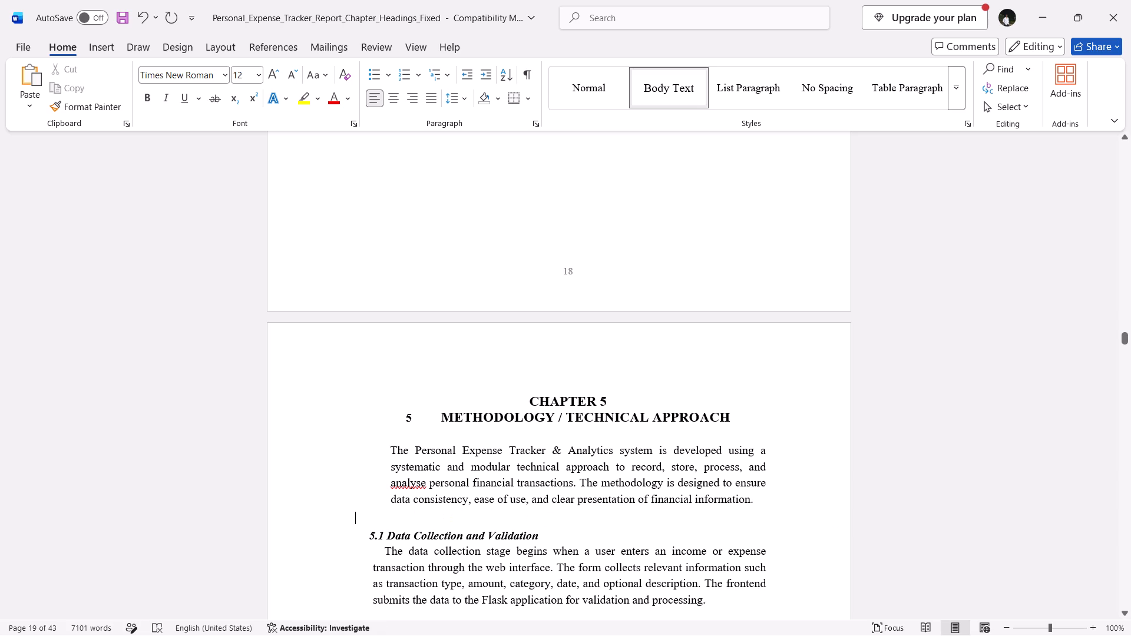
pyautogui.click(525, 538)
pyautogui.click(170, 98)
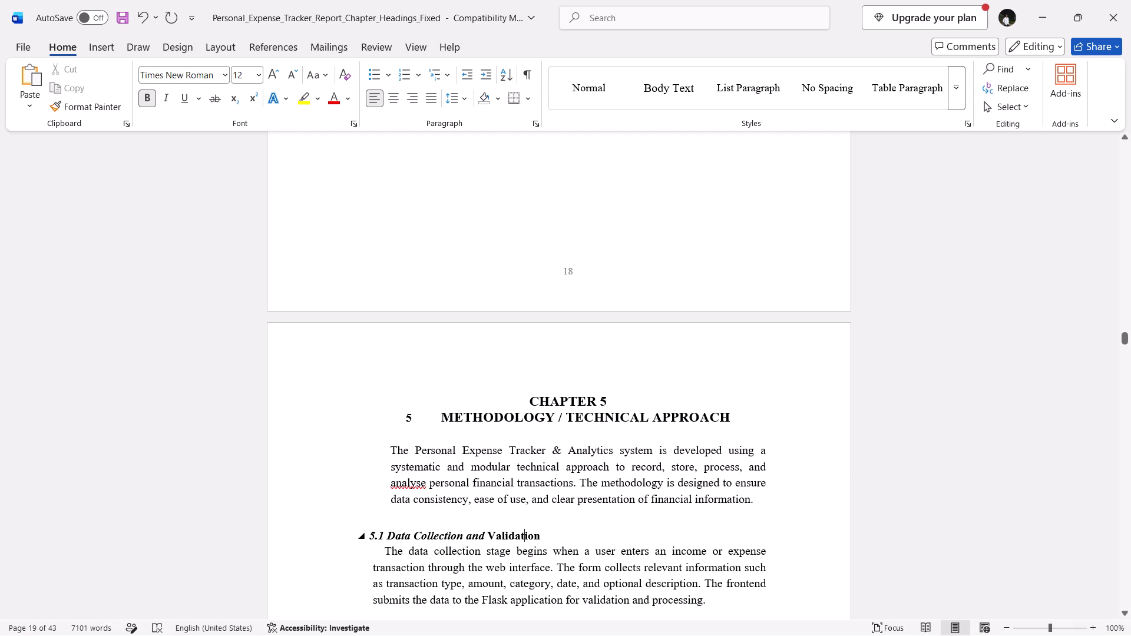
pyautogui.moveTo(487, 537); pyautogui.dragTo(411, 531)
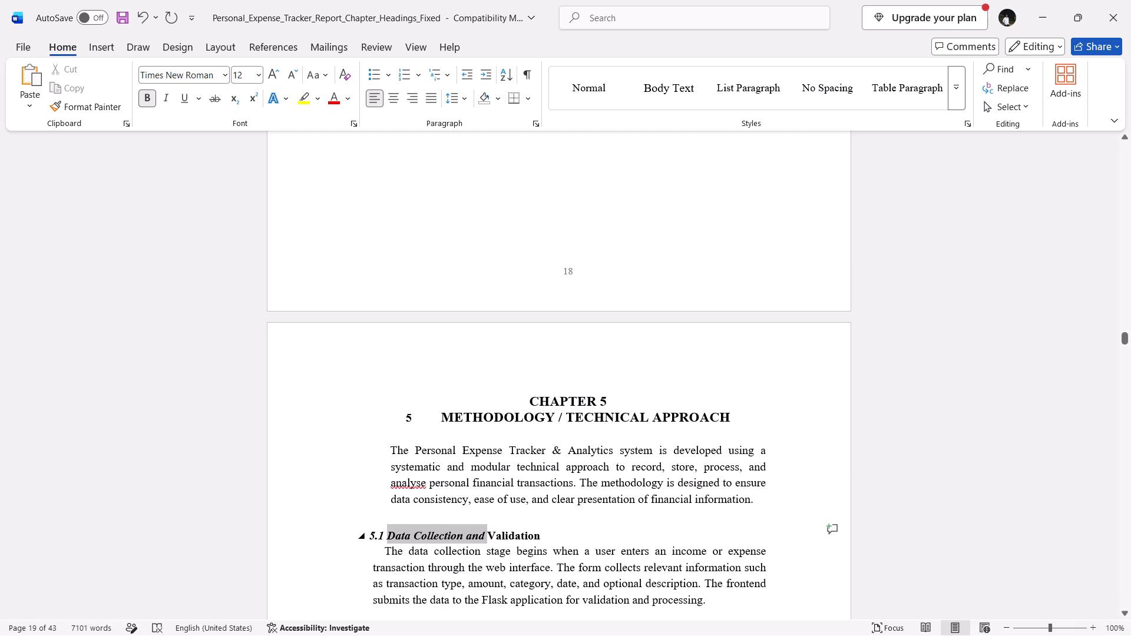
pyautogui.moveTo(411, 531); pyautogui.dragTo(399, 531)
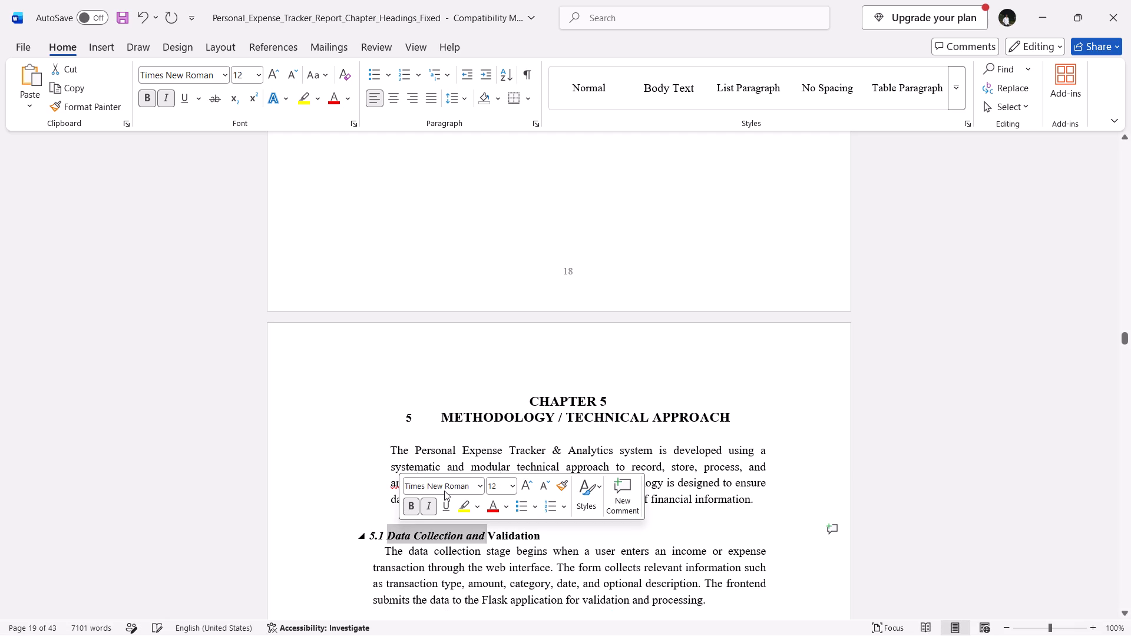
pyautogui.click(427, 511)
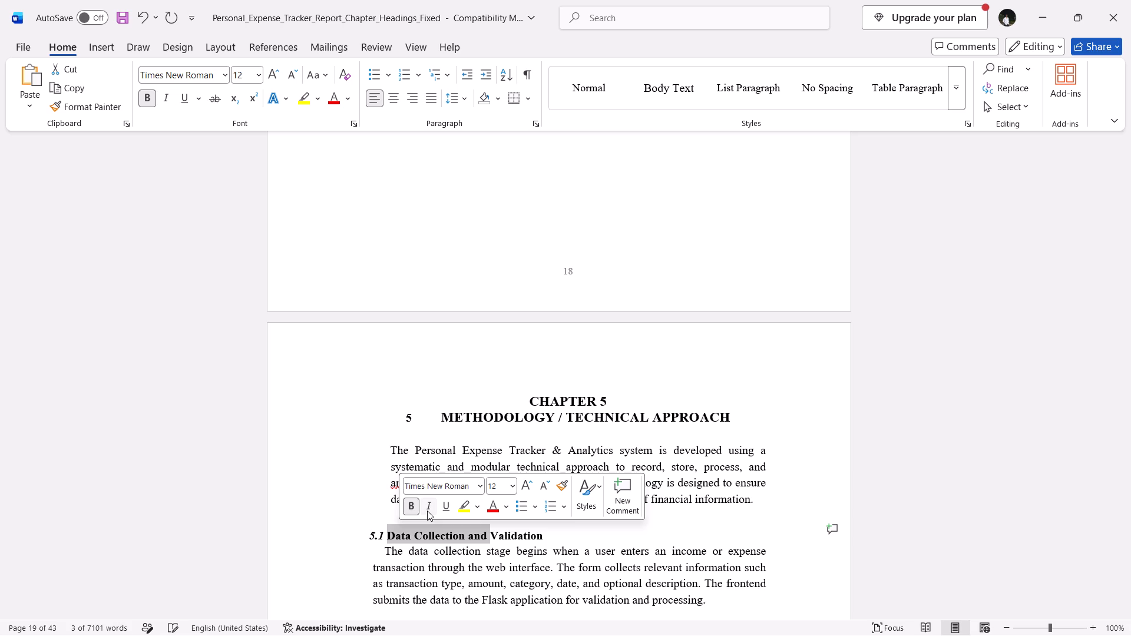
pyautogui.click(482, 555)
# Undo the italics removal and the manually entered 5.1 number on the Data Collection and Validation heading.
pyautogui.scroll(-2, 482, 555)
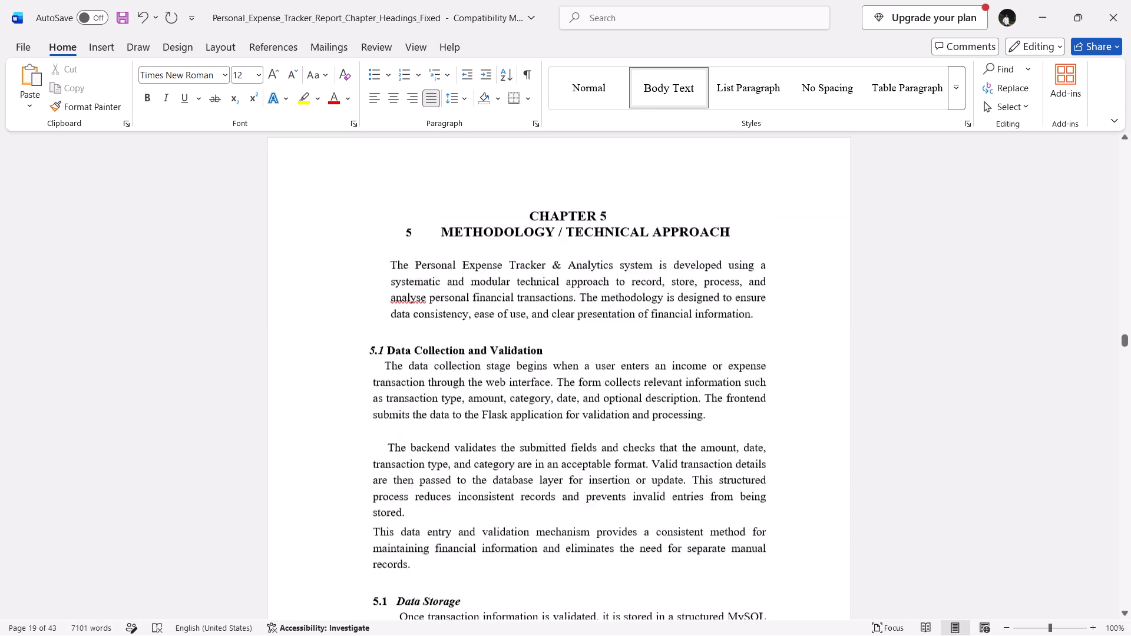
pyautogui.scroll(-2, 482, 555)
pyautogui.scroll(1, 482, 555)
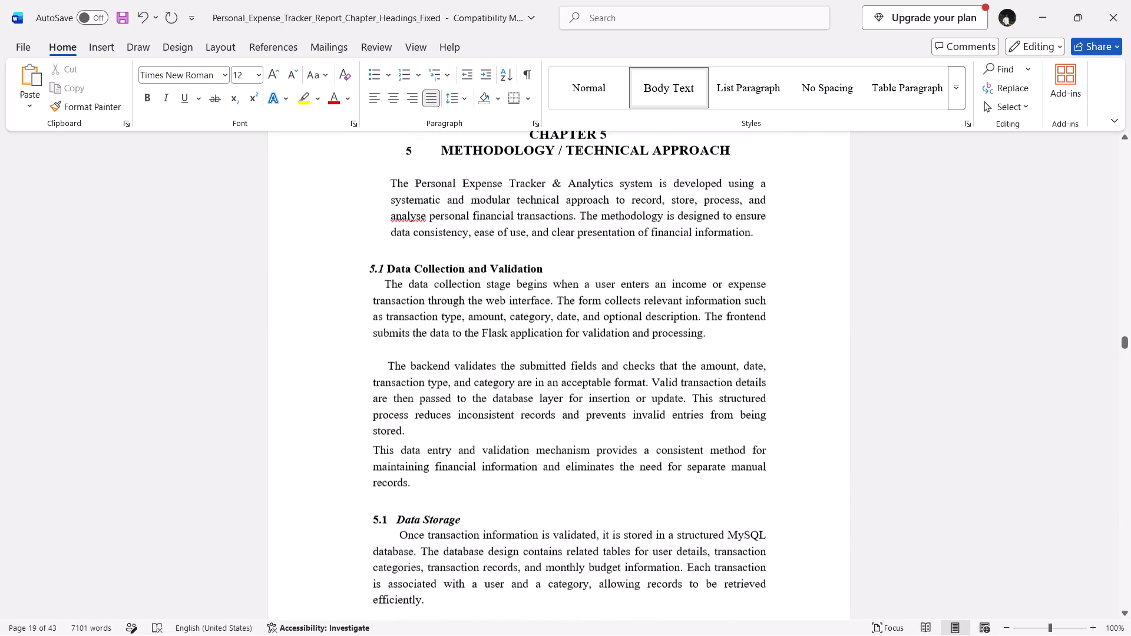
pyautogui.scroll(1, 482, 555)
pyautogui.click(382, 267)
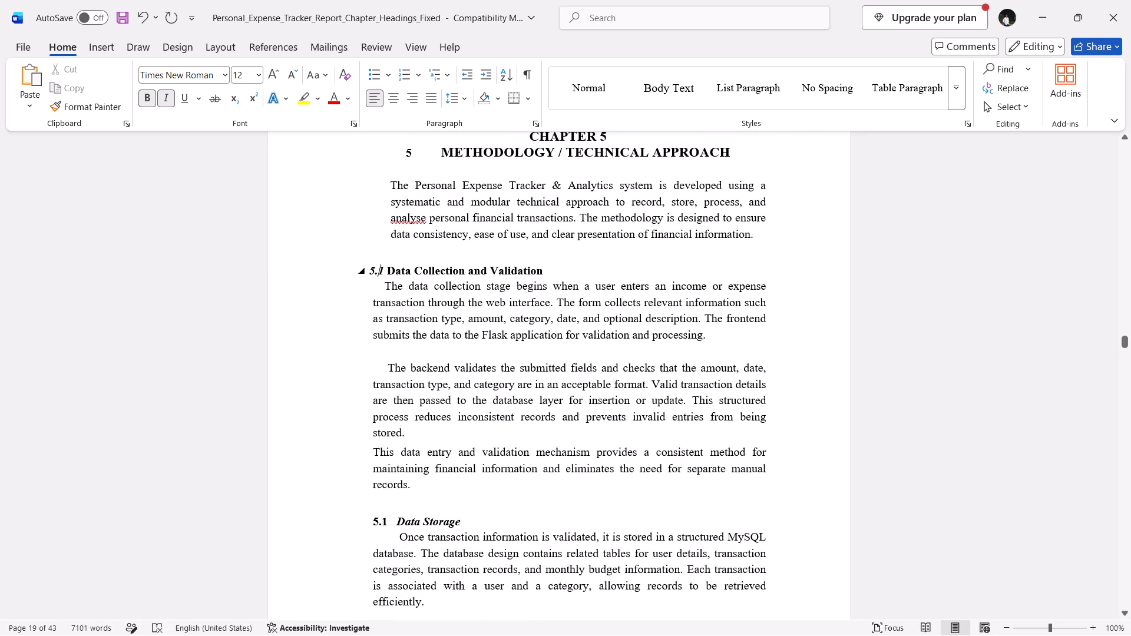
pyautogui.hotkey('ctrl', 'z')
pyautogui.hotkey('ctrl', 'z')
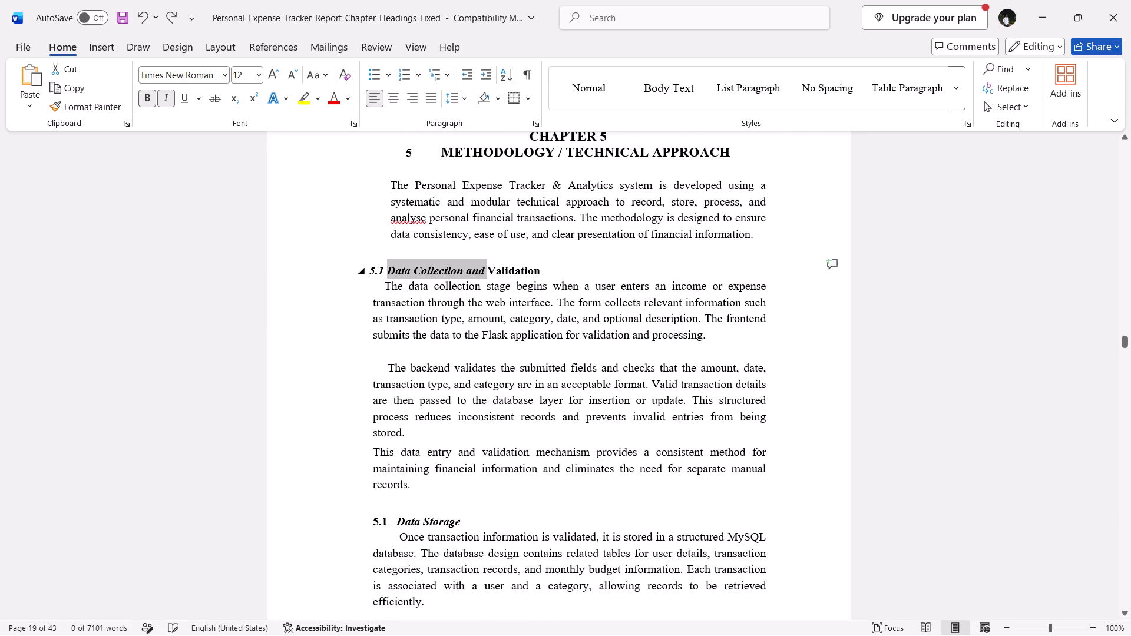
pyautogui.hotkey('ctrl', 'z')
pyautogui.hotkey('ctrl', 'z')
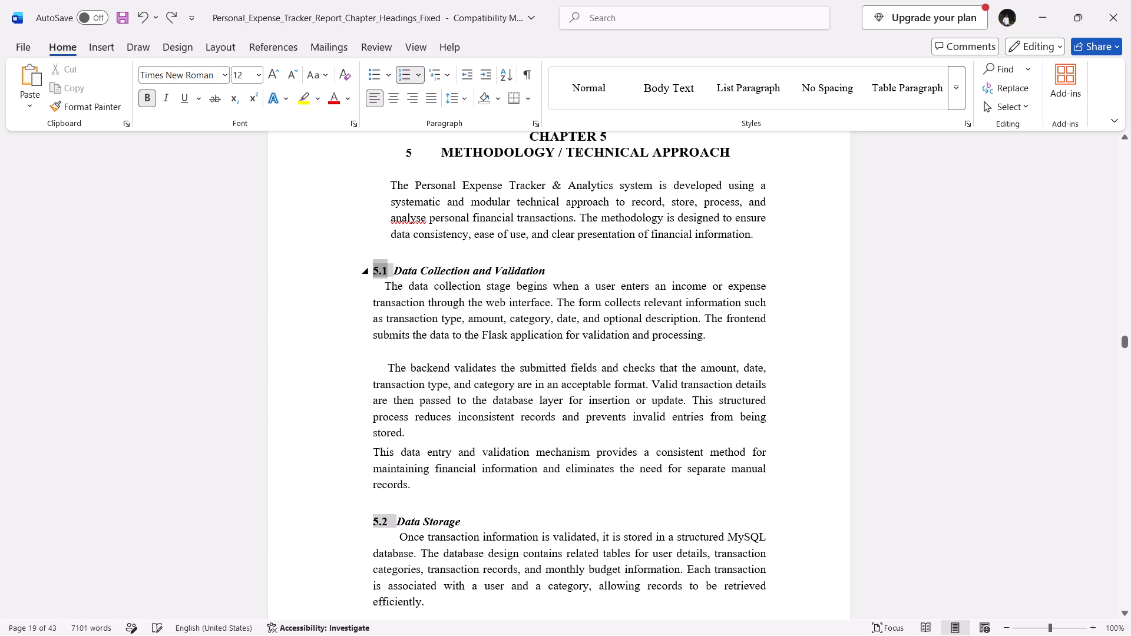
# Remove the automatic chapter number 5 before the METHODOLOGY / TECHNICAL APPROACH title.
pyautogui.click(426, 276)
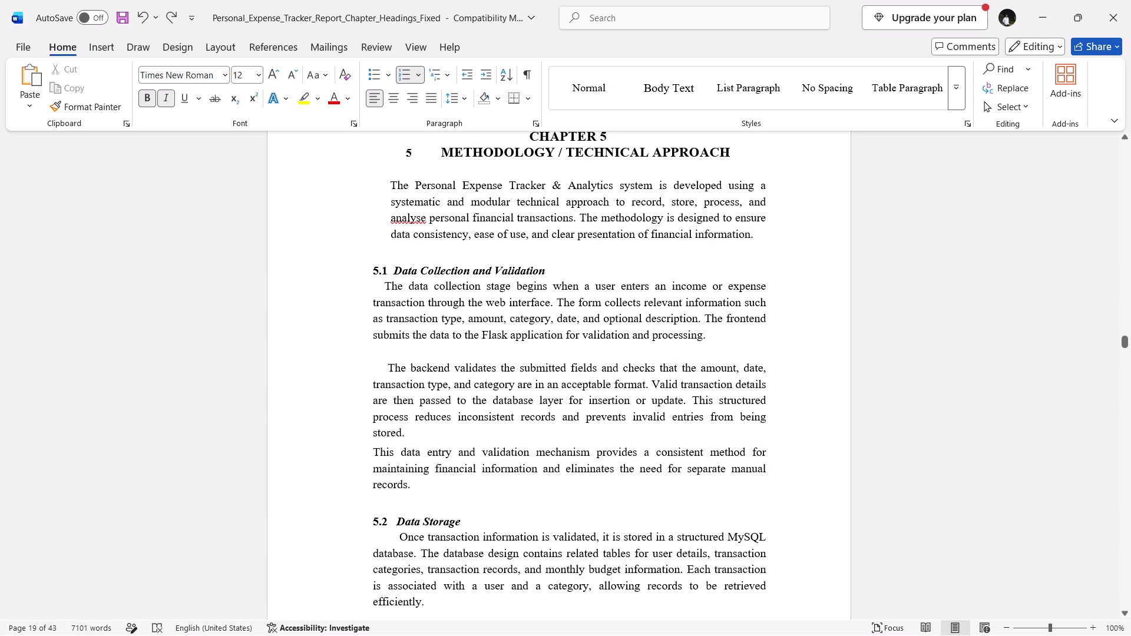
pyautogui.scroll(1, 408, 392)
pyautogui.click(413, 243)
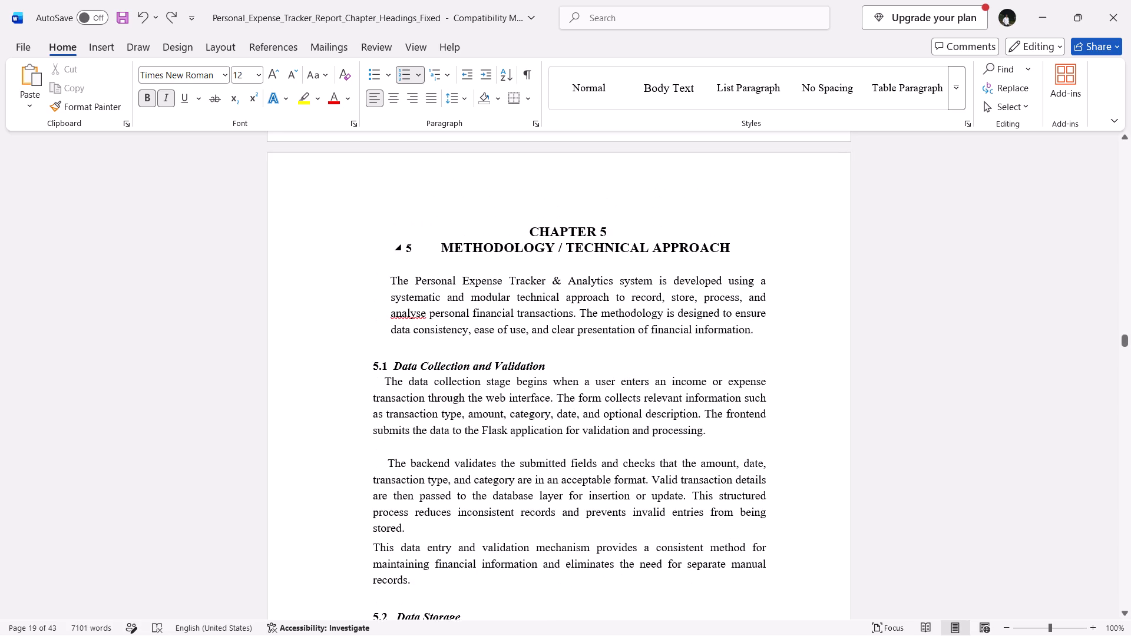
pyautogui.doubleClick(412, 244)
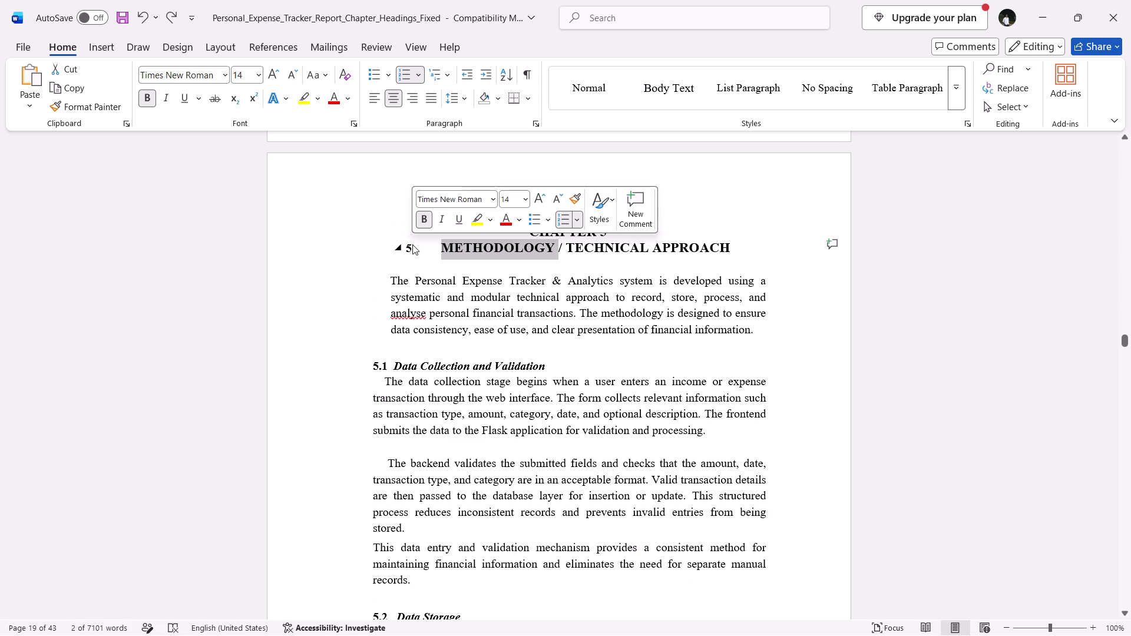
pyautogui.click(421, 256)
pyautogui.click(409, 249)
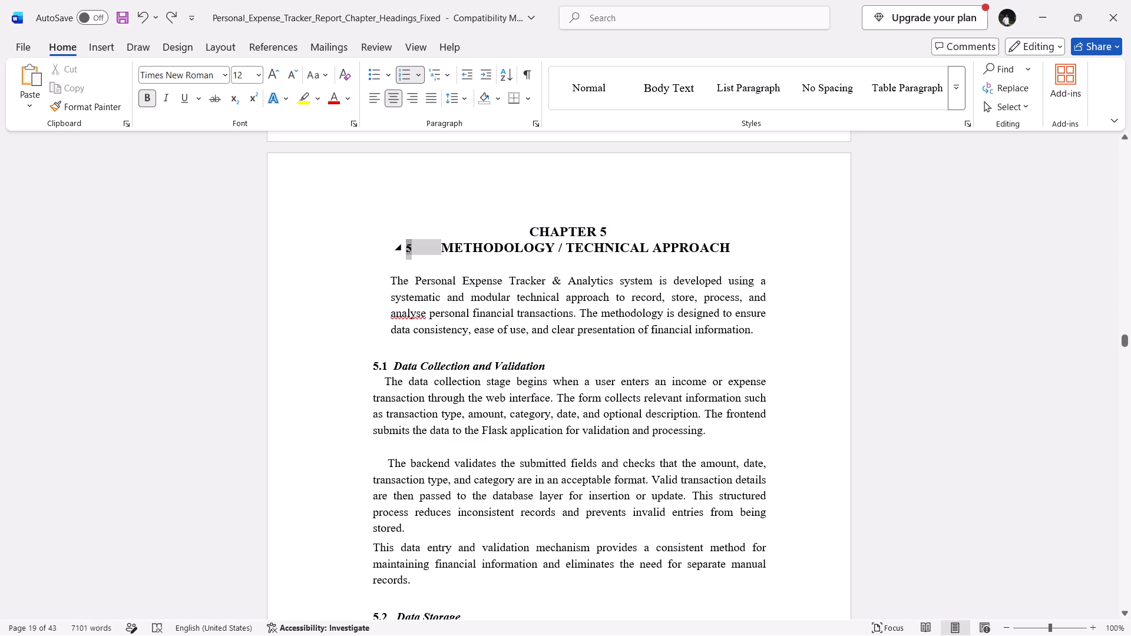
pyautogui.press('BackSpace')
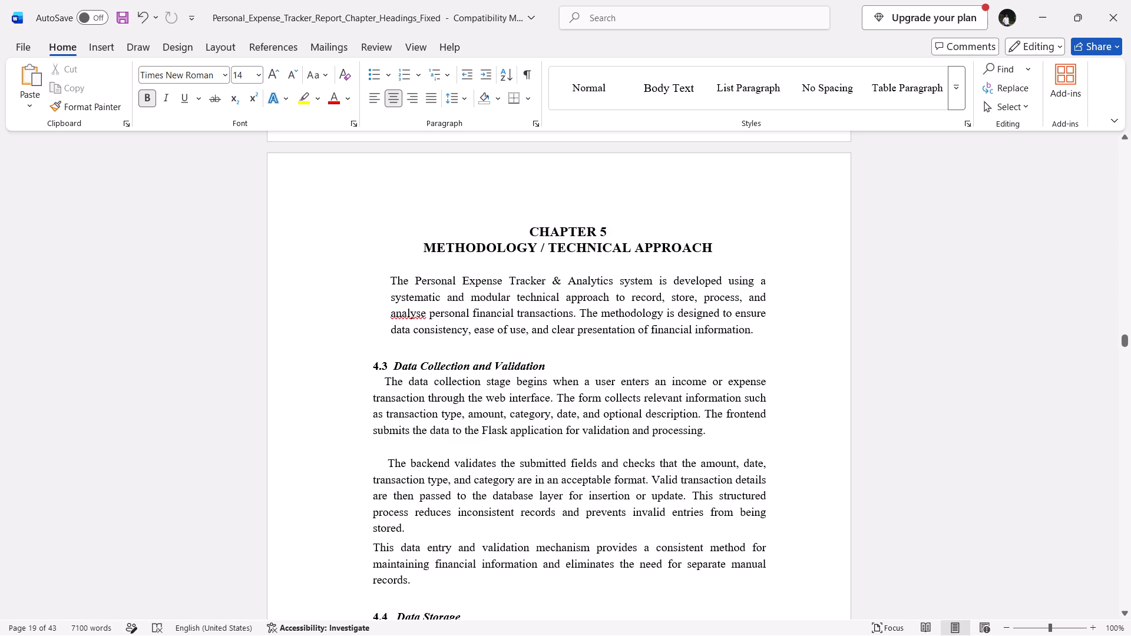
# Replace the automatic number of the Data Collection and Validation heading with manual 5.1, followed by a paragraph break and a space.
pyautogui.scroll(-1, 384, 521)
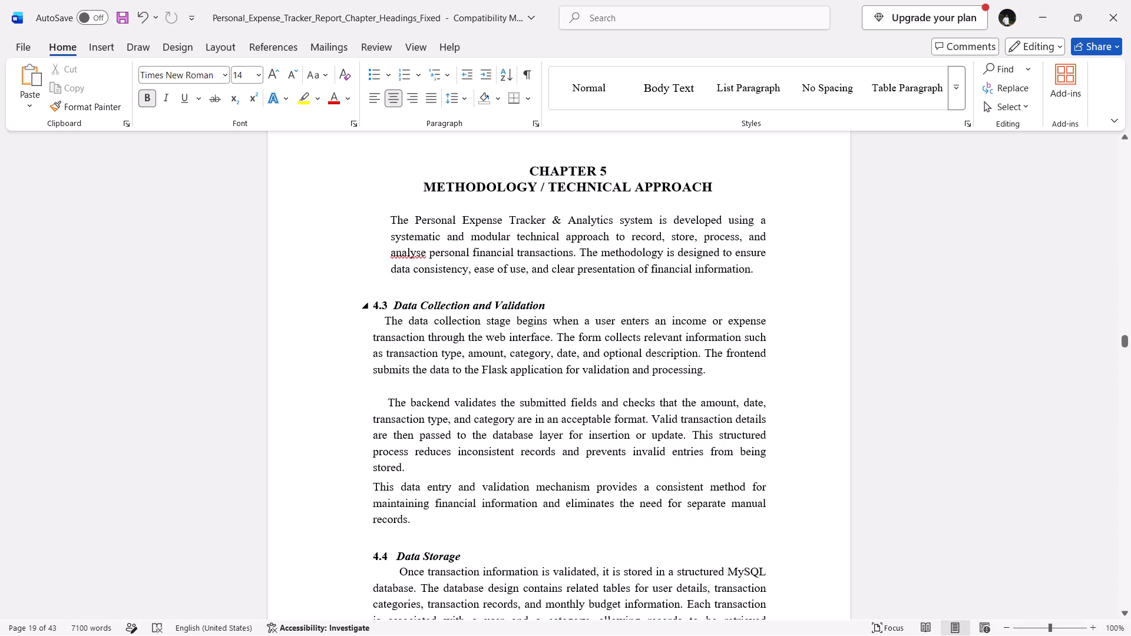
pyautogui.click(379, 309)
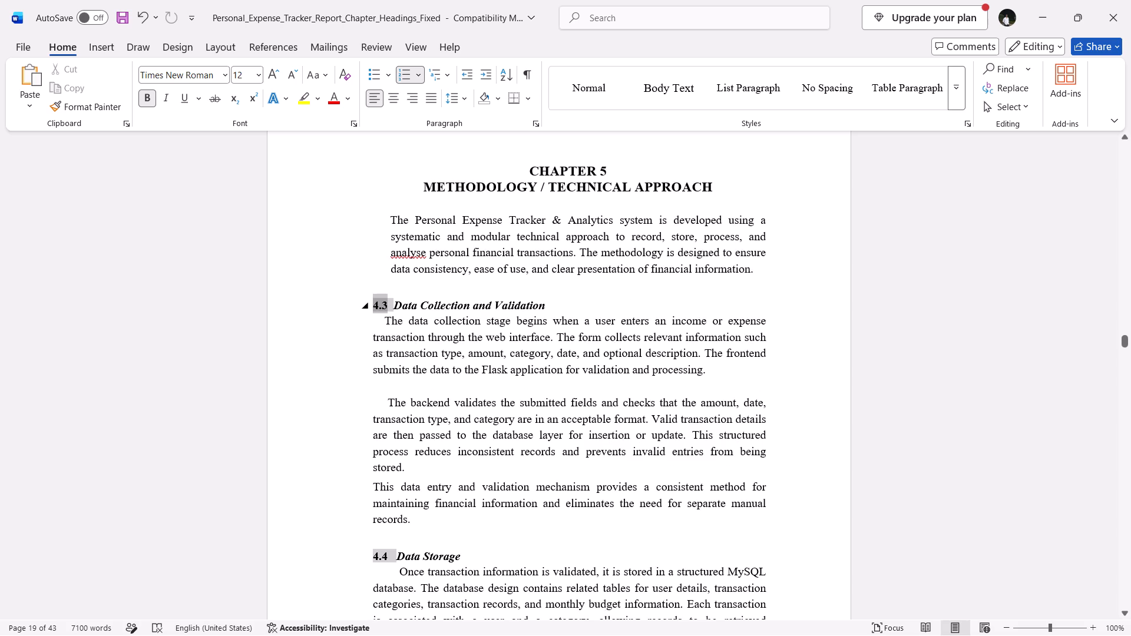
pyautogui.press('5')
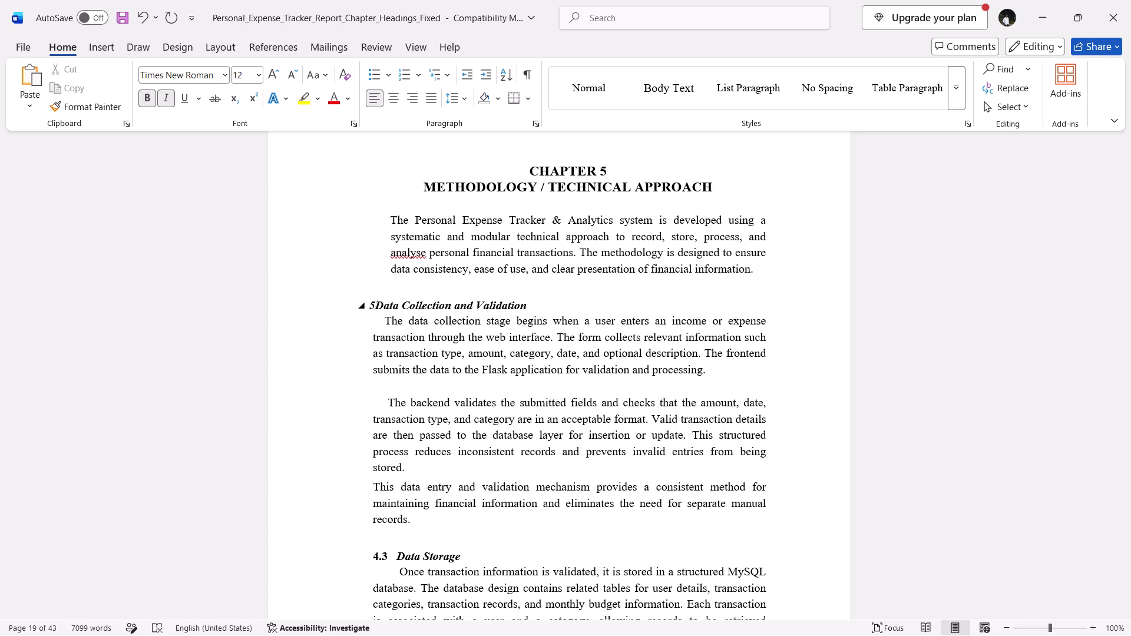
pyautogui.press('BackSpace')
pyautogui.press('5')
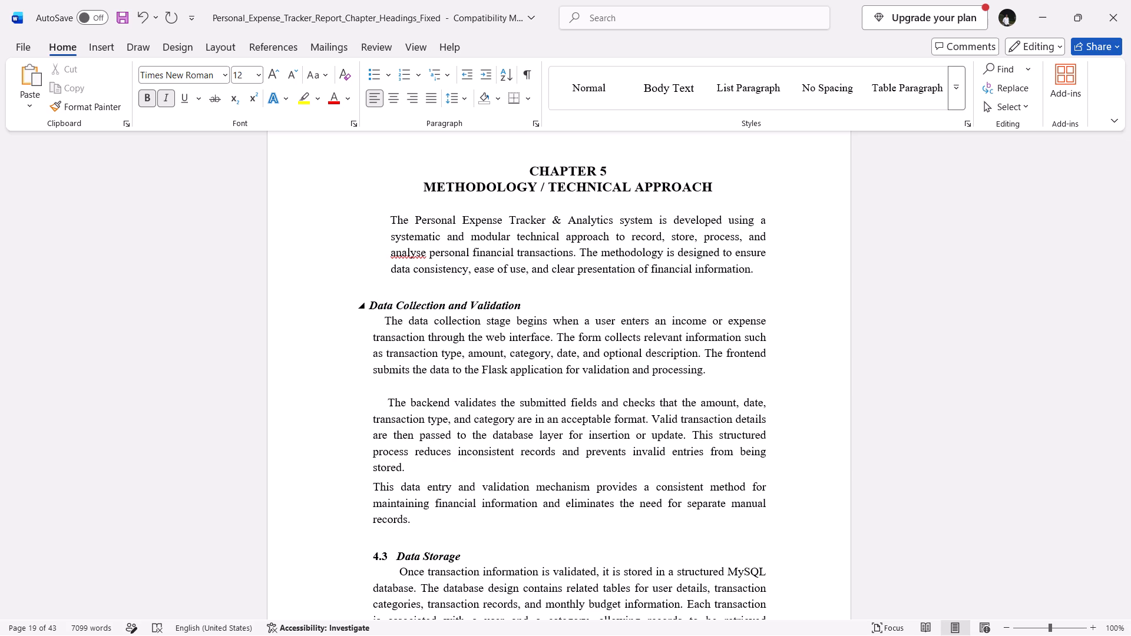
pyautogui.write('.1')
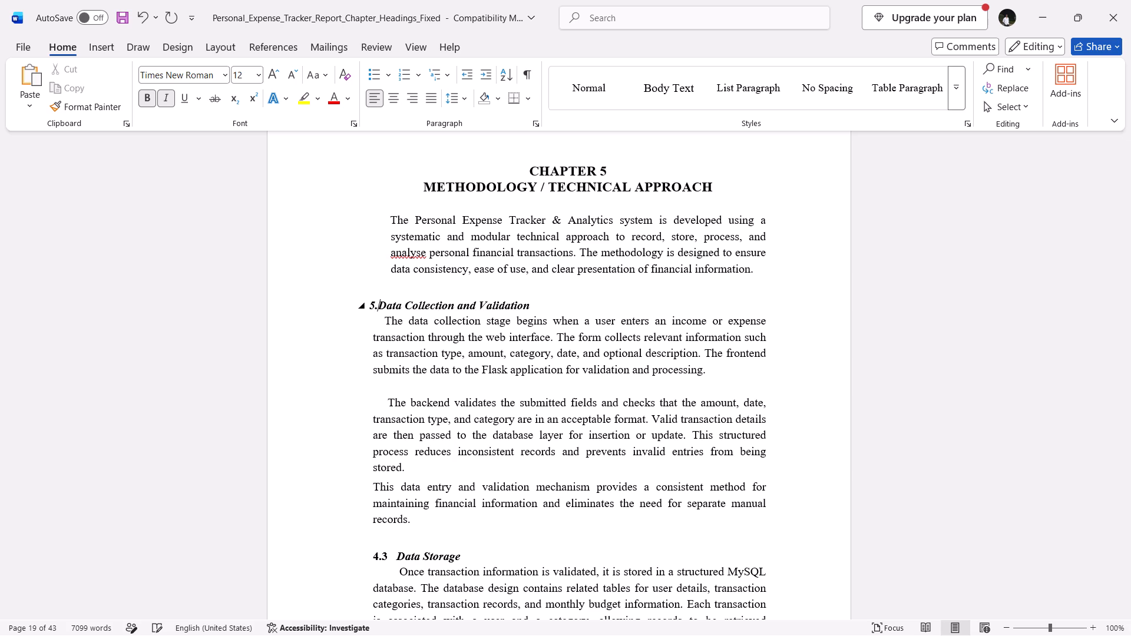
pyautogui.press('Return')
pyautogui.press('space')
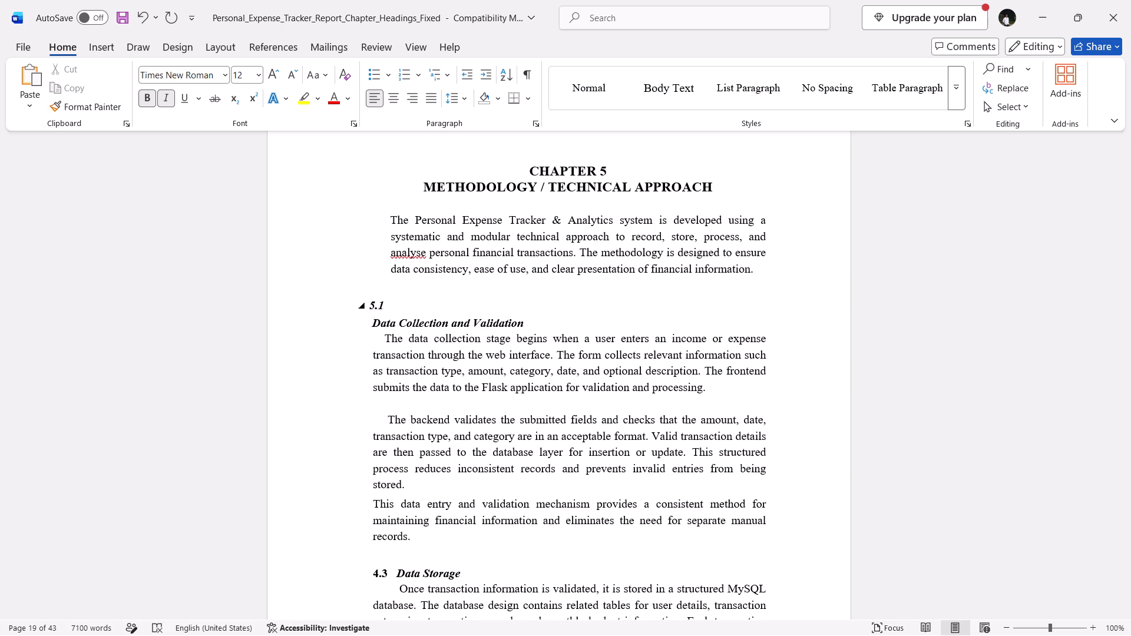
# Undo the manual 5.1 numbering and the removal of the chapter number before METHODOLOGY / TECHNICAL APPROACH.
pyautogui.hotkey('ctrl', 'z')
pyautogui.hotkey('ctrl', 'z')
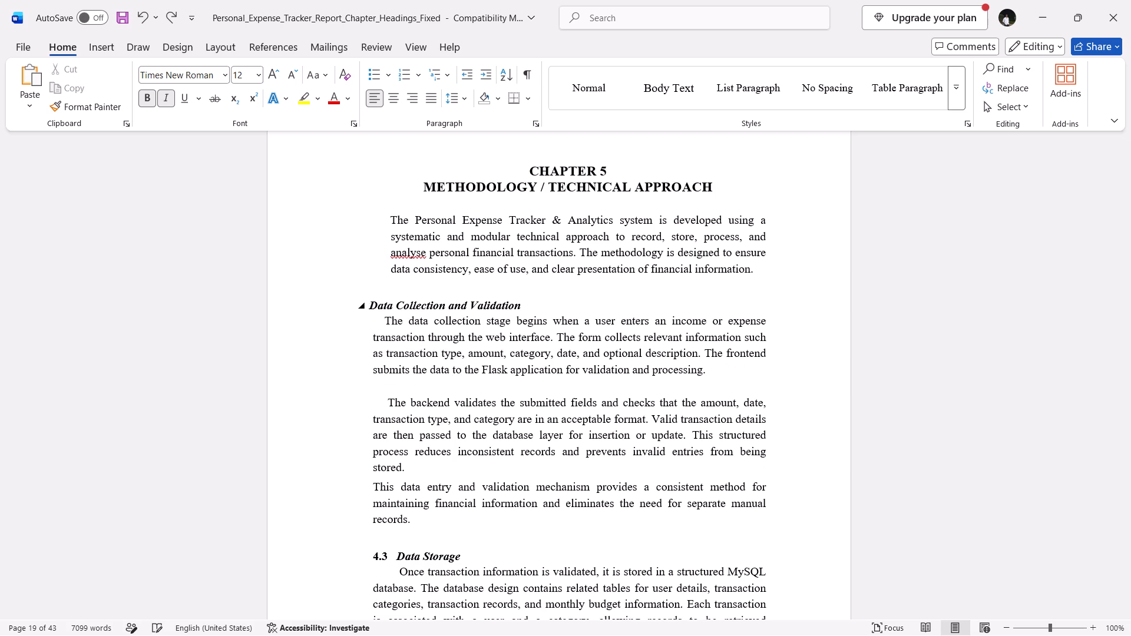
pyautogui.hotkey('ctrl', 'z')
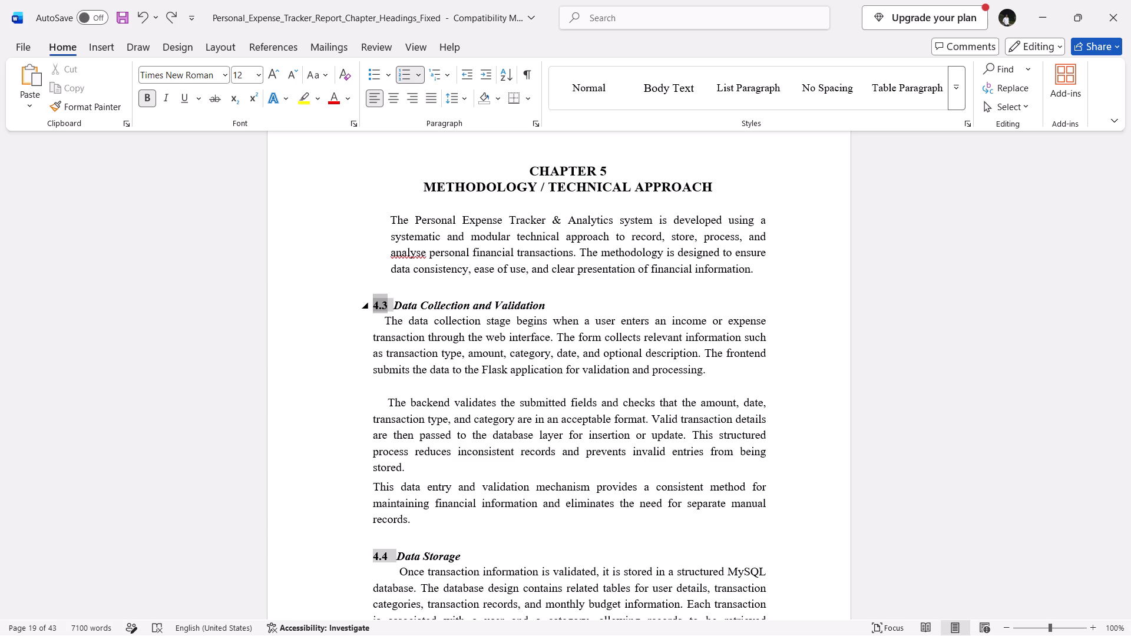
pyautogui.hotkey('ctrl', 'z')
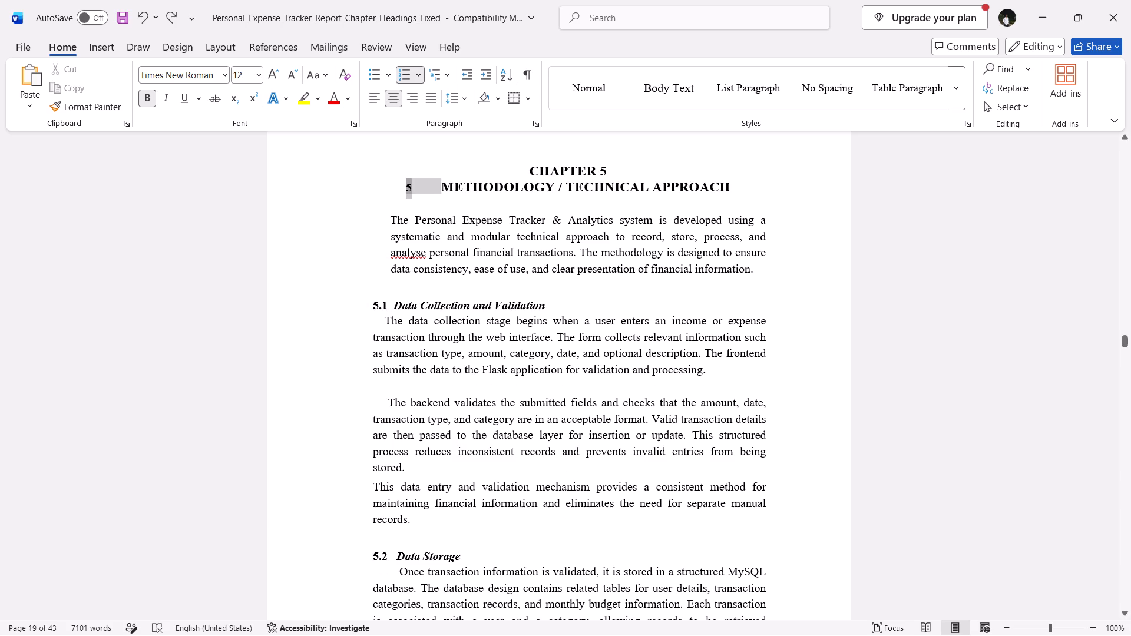
# Examine the numbering of the Chapter 4 title and its section headings and compare it with the Chapter 5 headings.
pyautogui.scroll(6, 420, 306)
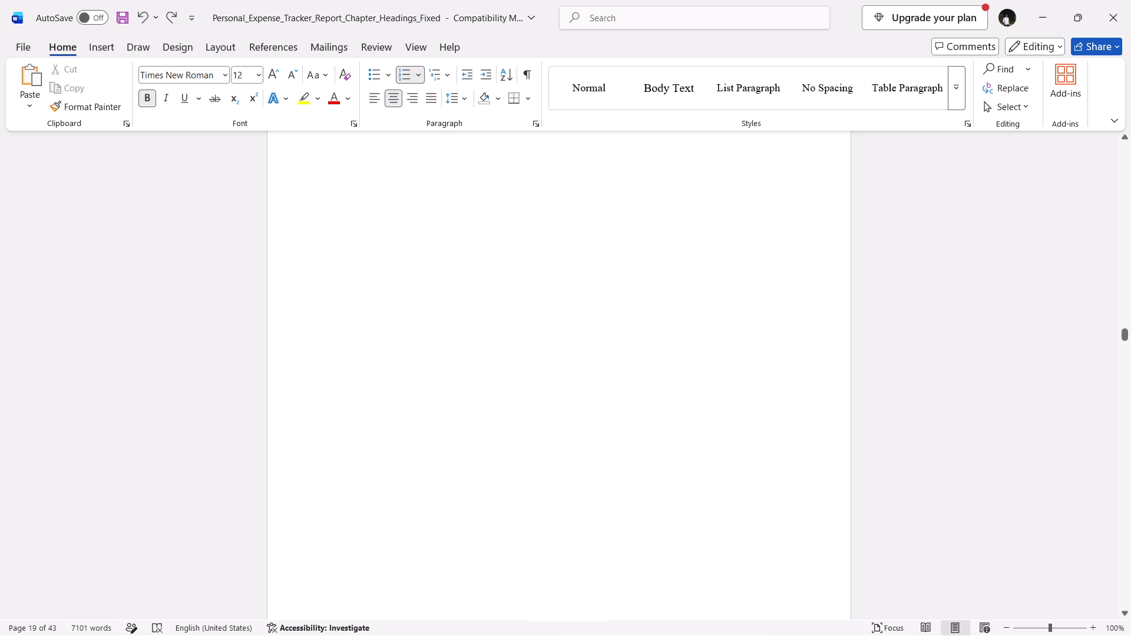
pyautogui.scroll(5, 420, 306)
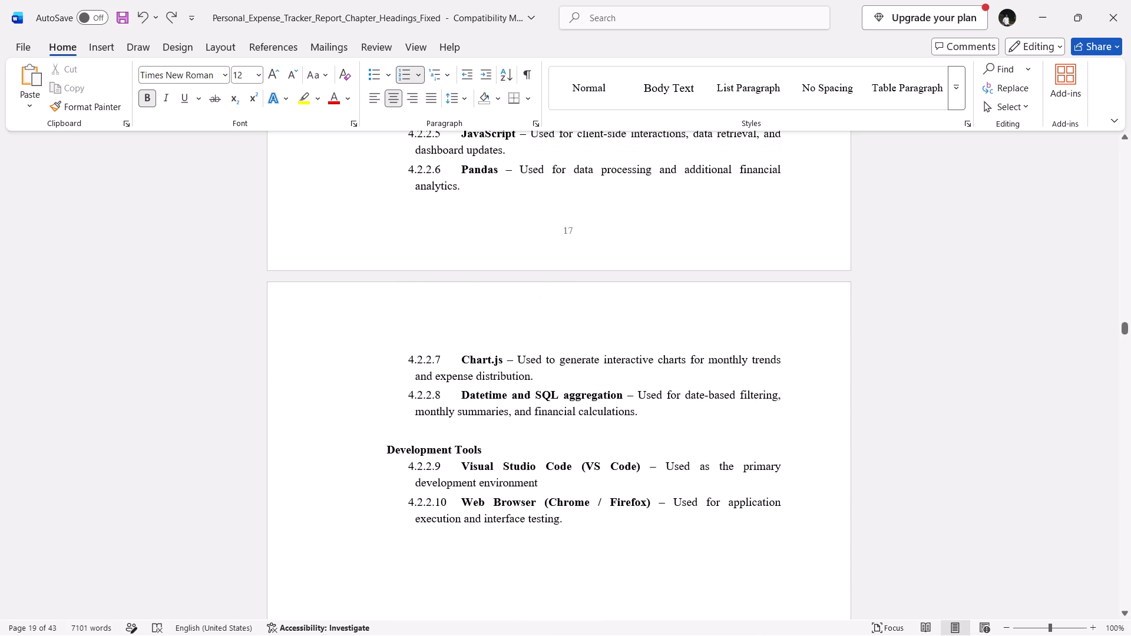
pyautogui.scroll(6, 420, 306)
pyautogui.click(377, 399)
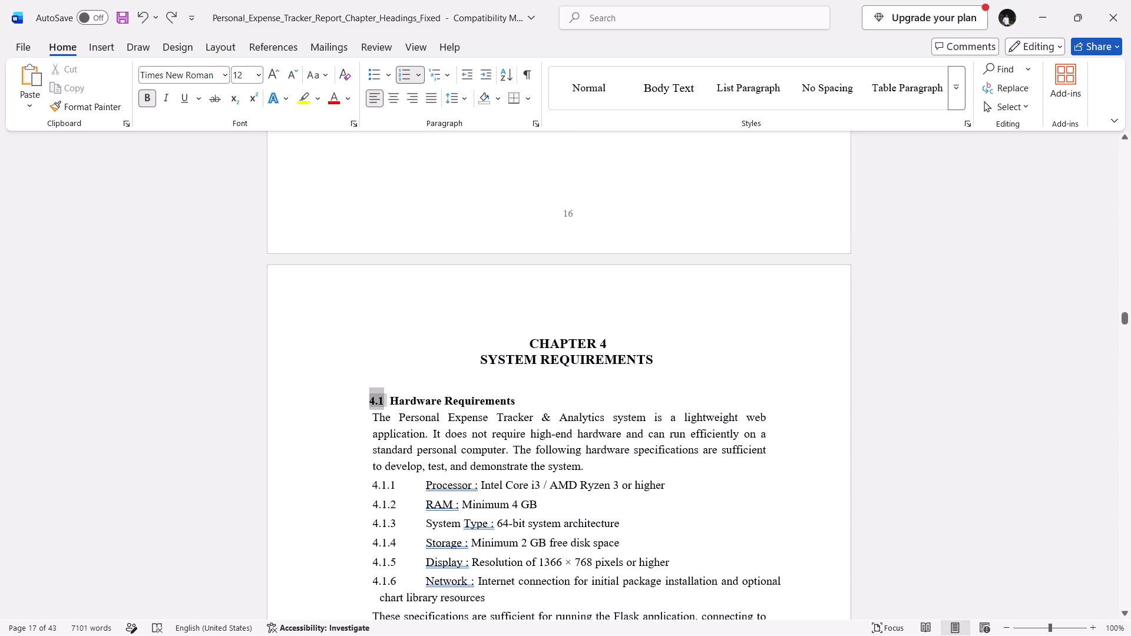
pyautogui.scroll(-1, 419, 408)
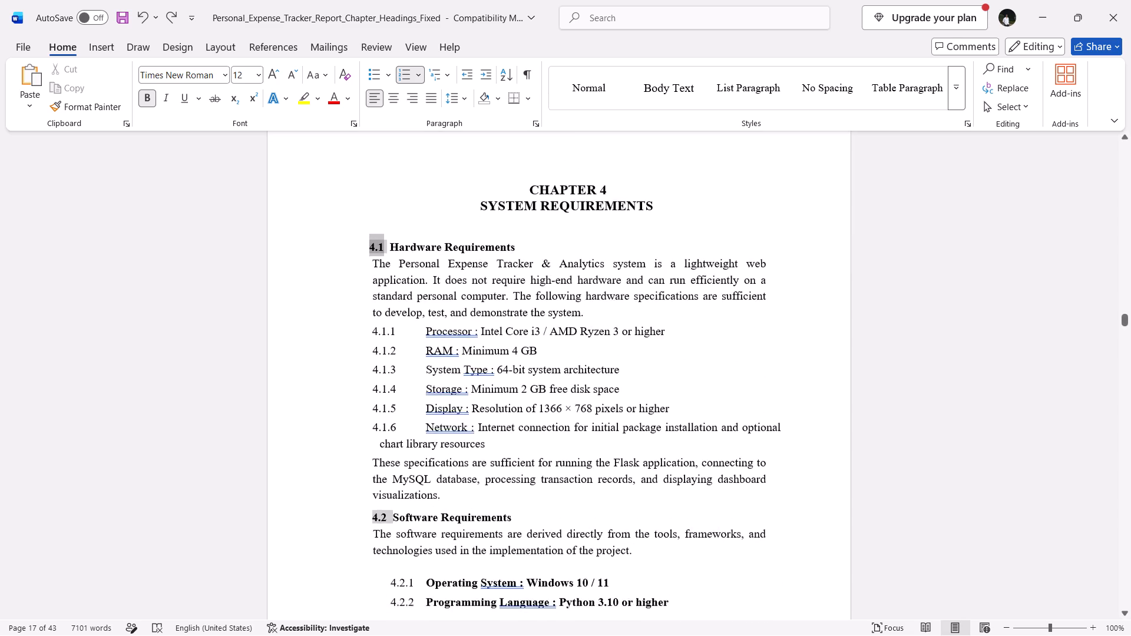
pyautogui.scroll(7, 419, 408)
pyautogui.scroll(-7, 419, 408)
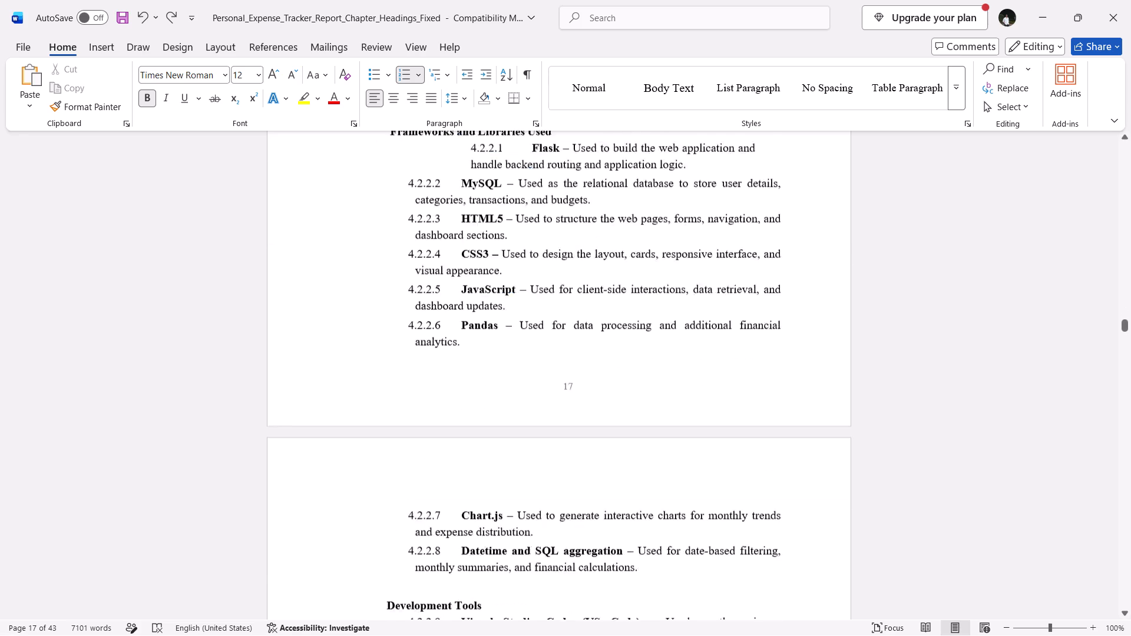
pyautogui.scroll(-11, 419, 408)
pyautogui.scroll(1, 419, 408)
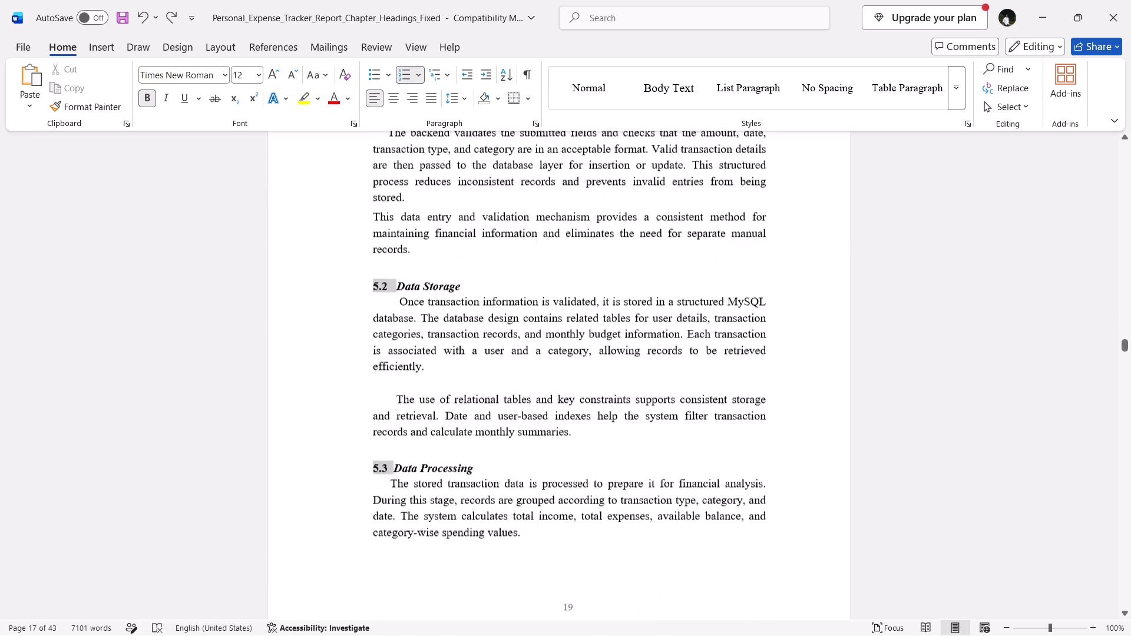
pyautogui.scroll(2, 419, 408)
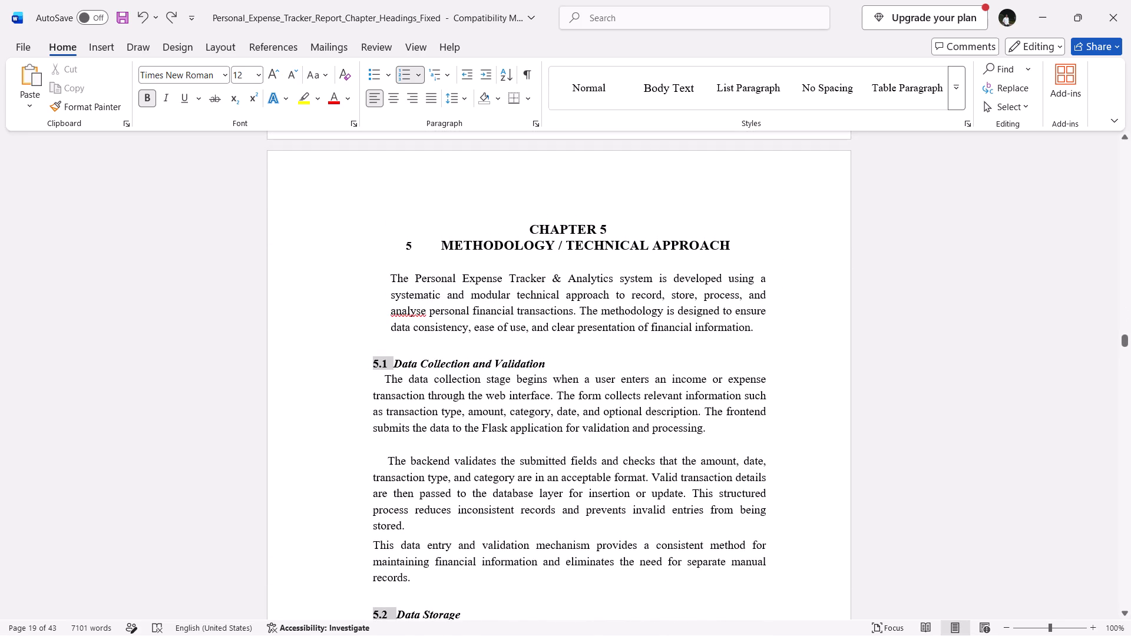
# Remove the bold formatting from the automatic chapter number before METHODOLOGY / TECHNICAL APPROACH.
pyautogui.moveTo(414, 247); pyautogui.dragTo(408, 246)
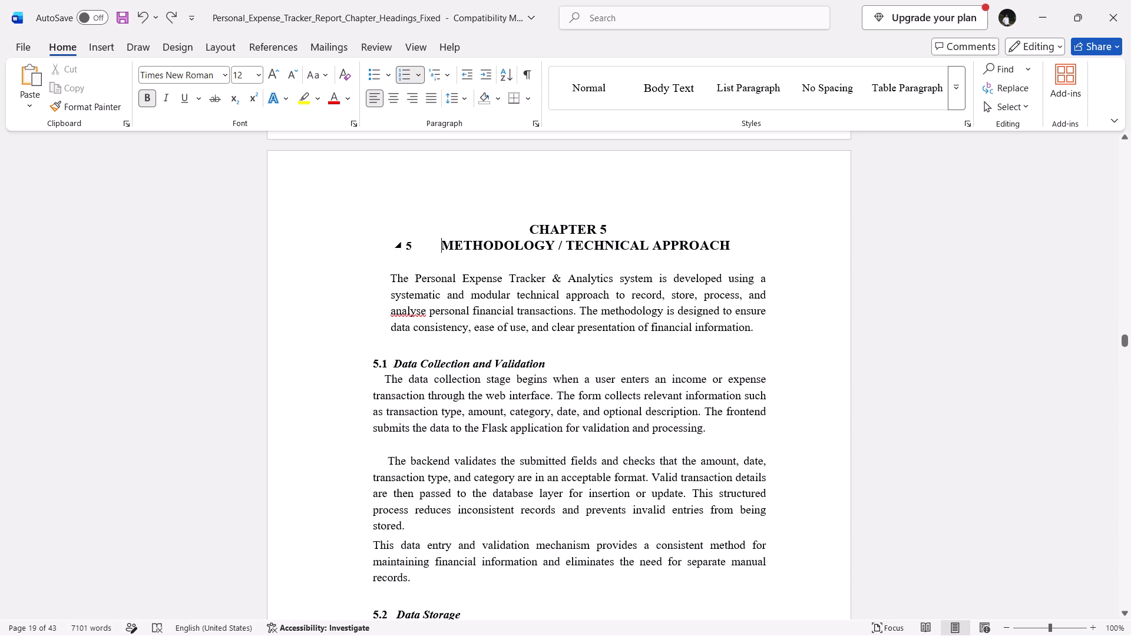
pyautogui.moveTo(408, 246); pyautogui.dragTo(404, 245)
pyautogui.click(404, 245)
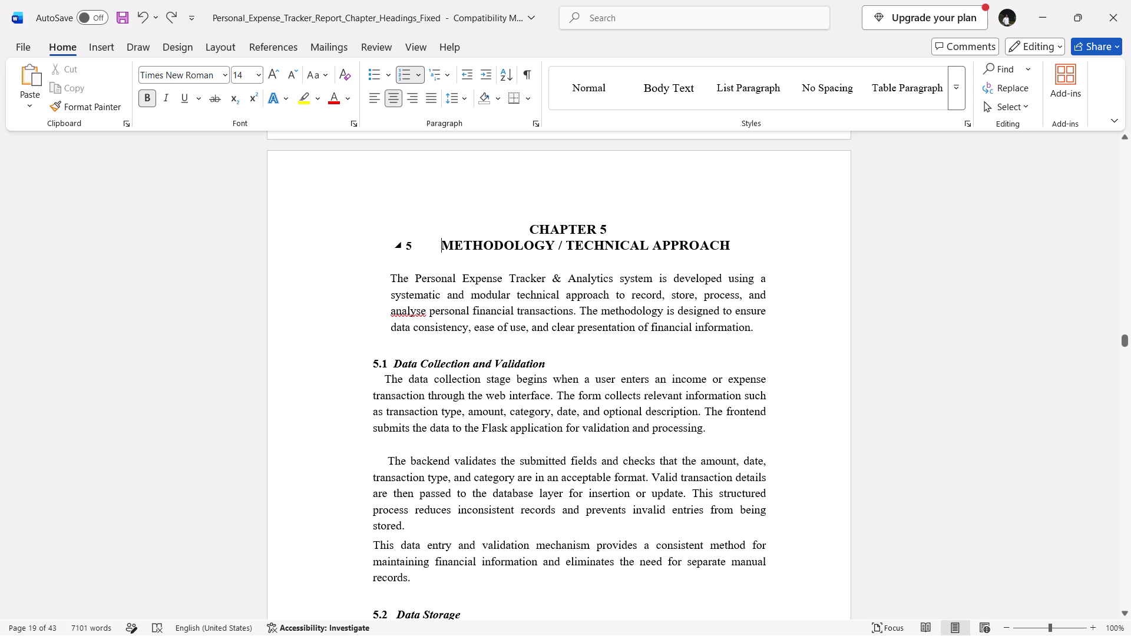
pyautogui.doubleClick(409, 244)
pyautogui.click(149, 98)
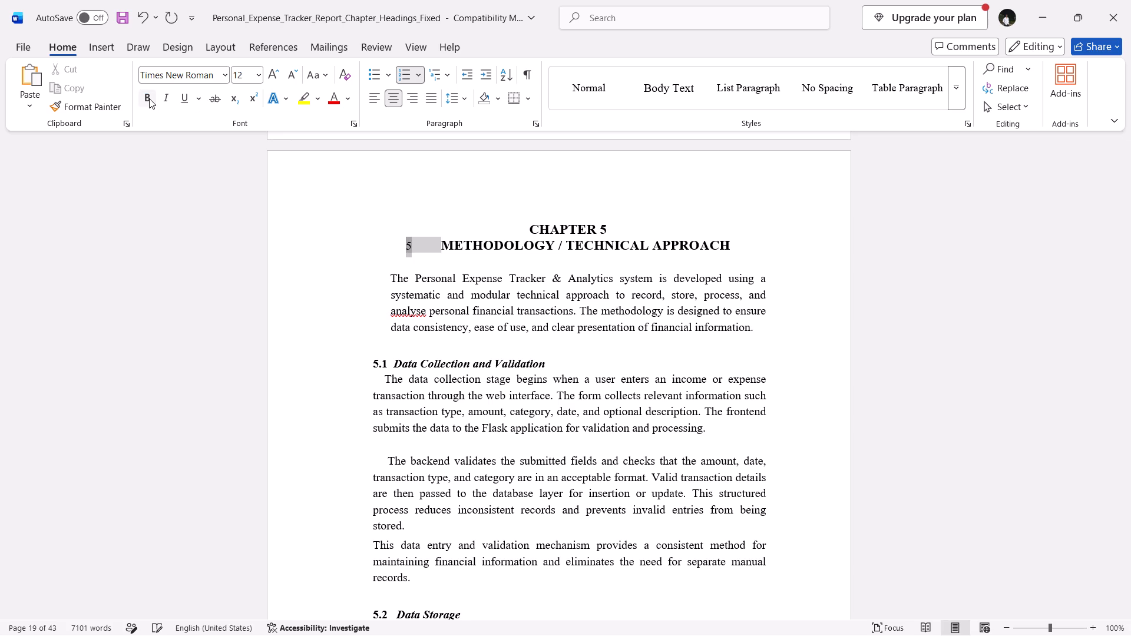
# Examine the section numbers through Chapter 5 and the automatic number before the Chapter 6 title.
pyautogui.scroll(-18, 307, 194)
pyautogui.scroll(4, 307, 194)
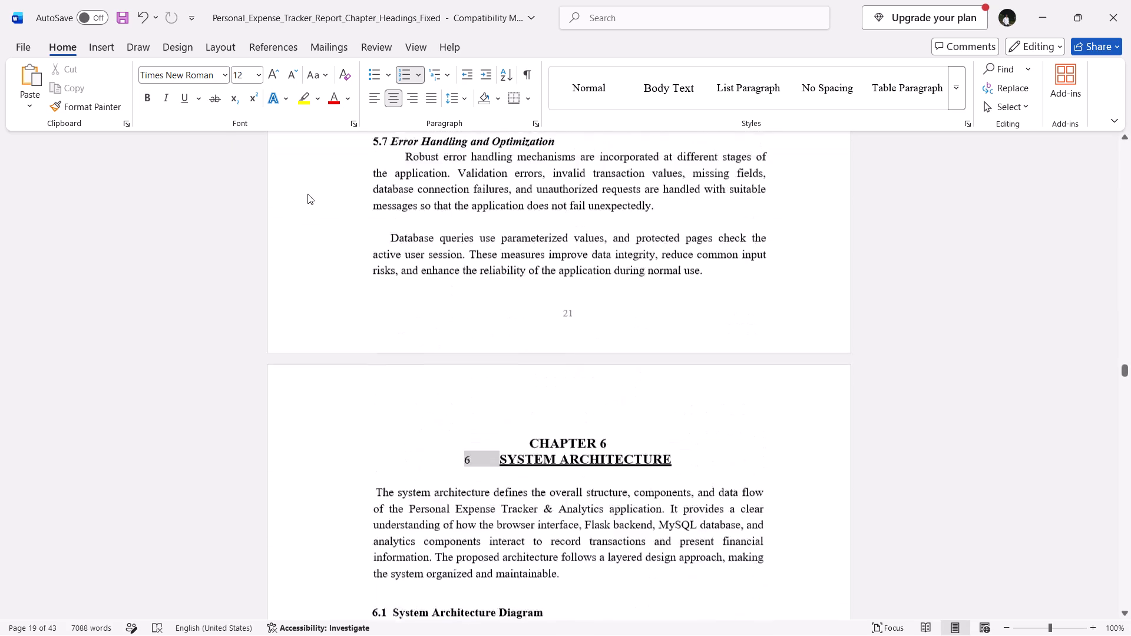
pyautogui.scroll(13, 307, 194)
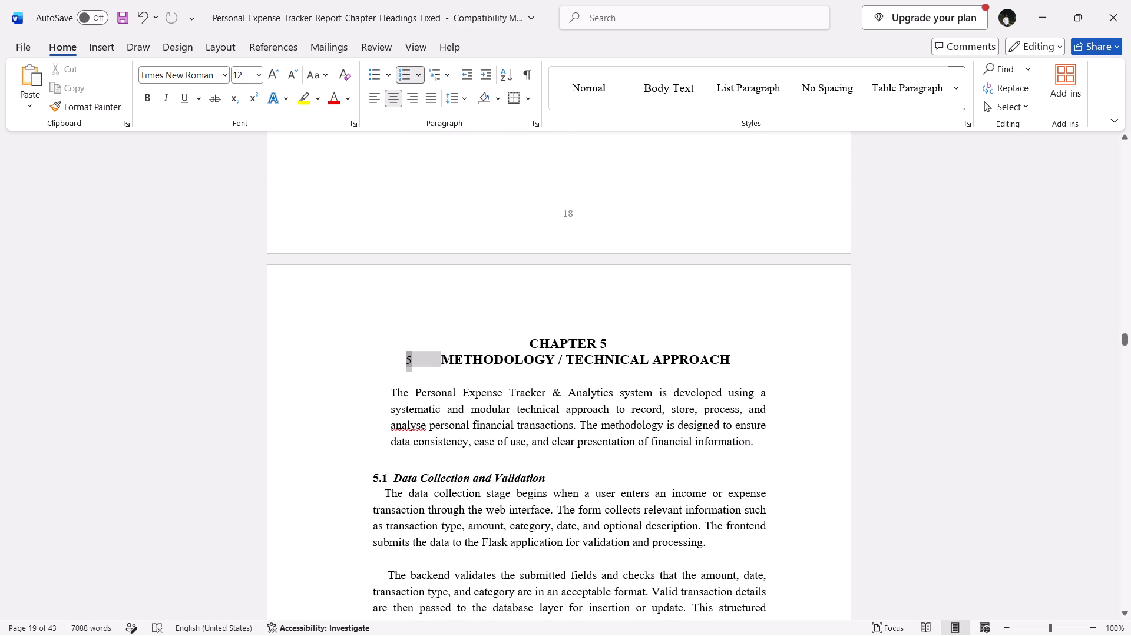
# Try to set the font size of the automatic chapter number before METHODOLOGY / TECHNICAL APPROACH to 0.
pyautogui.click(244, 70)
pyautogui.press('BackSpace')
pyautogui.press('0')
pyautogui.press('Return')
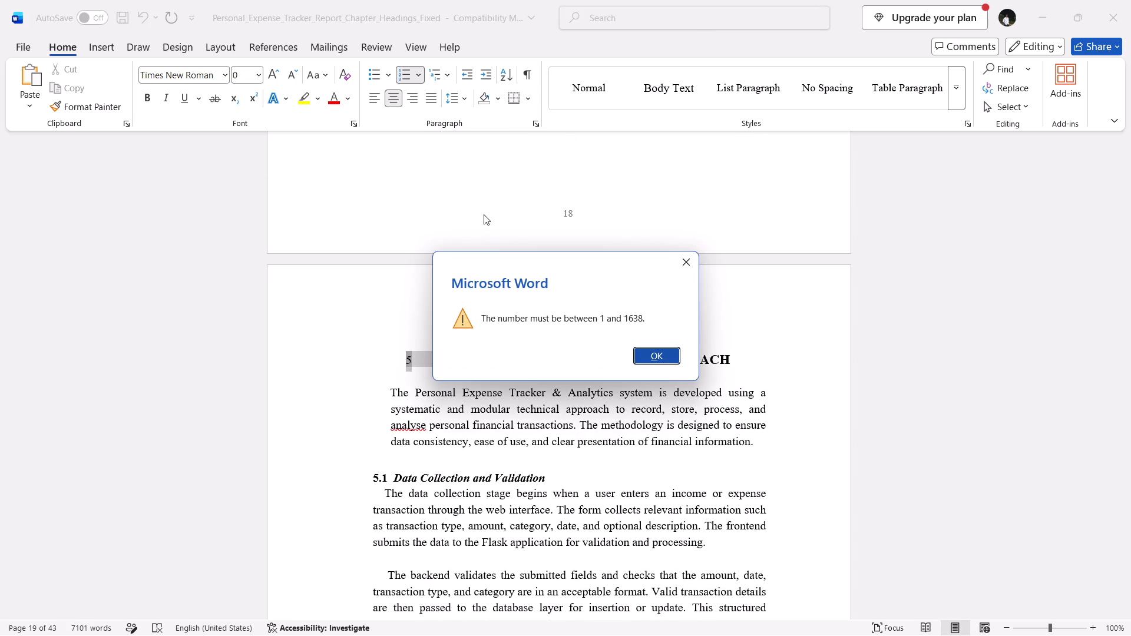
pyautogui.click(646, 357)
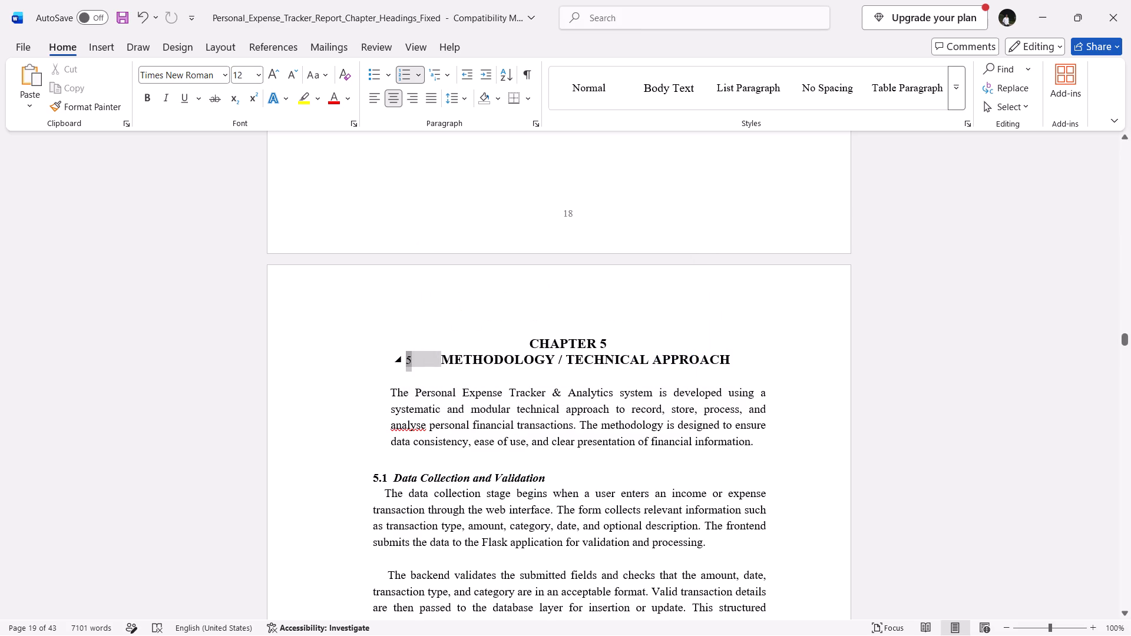
# Set the font size of the automatic chapter number before METHODOLOGY / TECHNICAL APPROACH to 1.
pyautogui.click(247, 78)
pyautogui.press('BackSpace')
pyautogui.press('ctrl+alt+shift+super+space')
pyautogui.press('1')
pyautogui.press('Return')
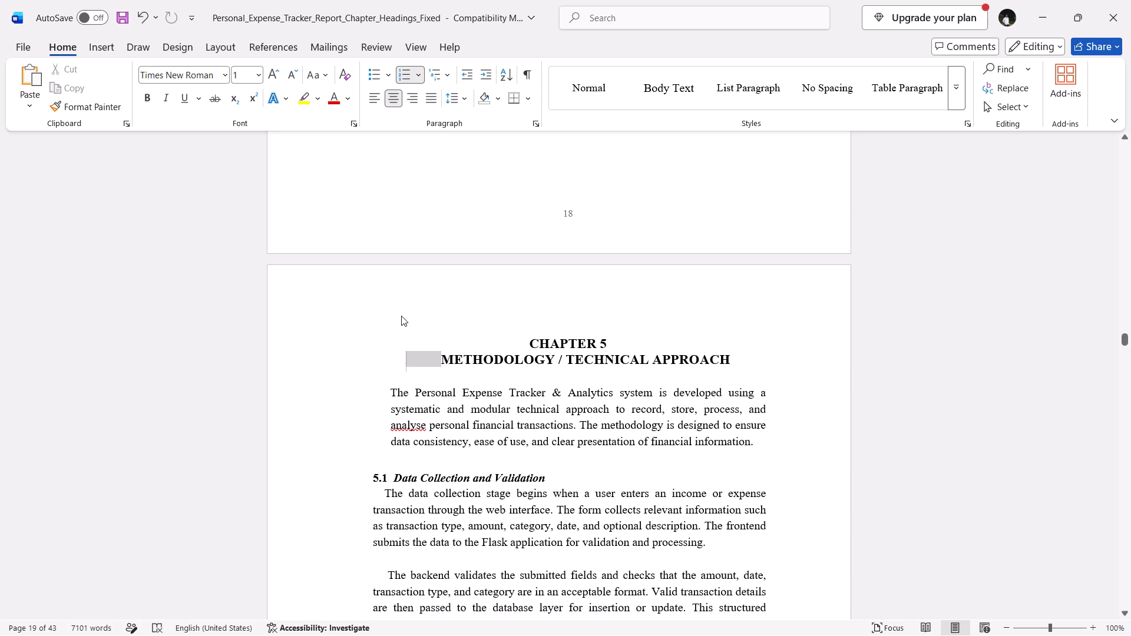
pyautogui.click(399, 451)
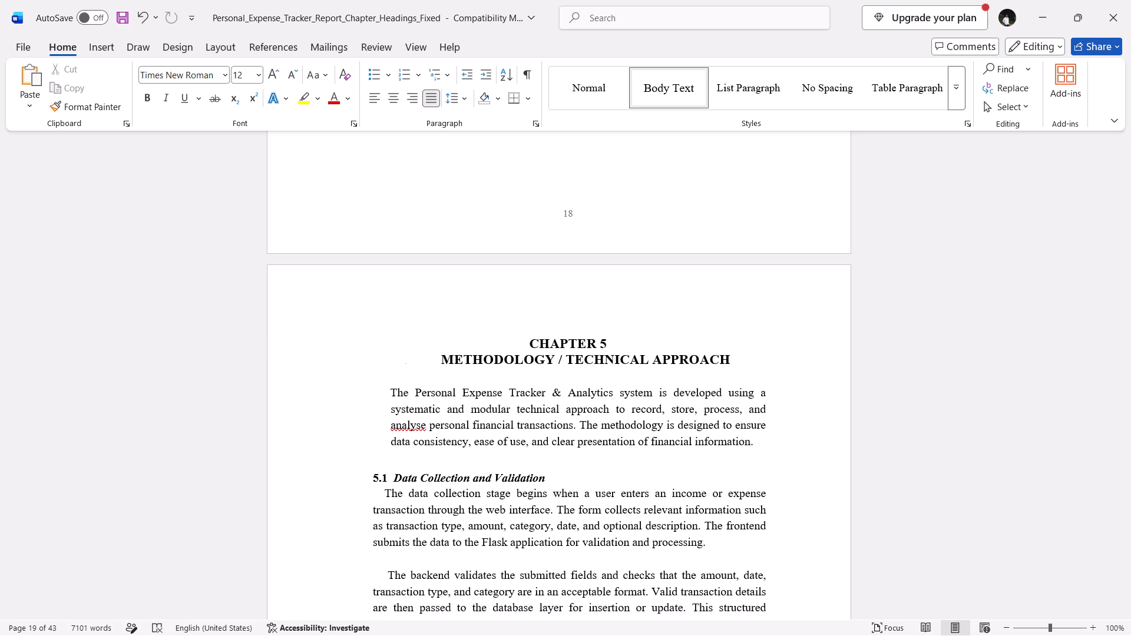
# Remove the italic formatting from the section titles 5.1 Data Collection and Validation and 5.2 Data Storage.
pyautogui.scroll(-1, 399, 451)
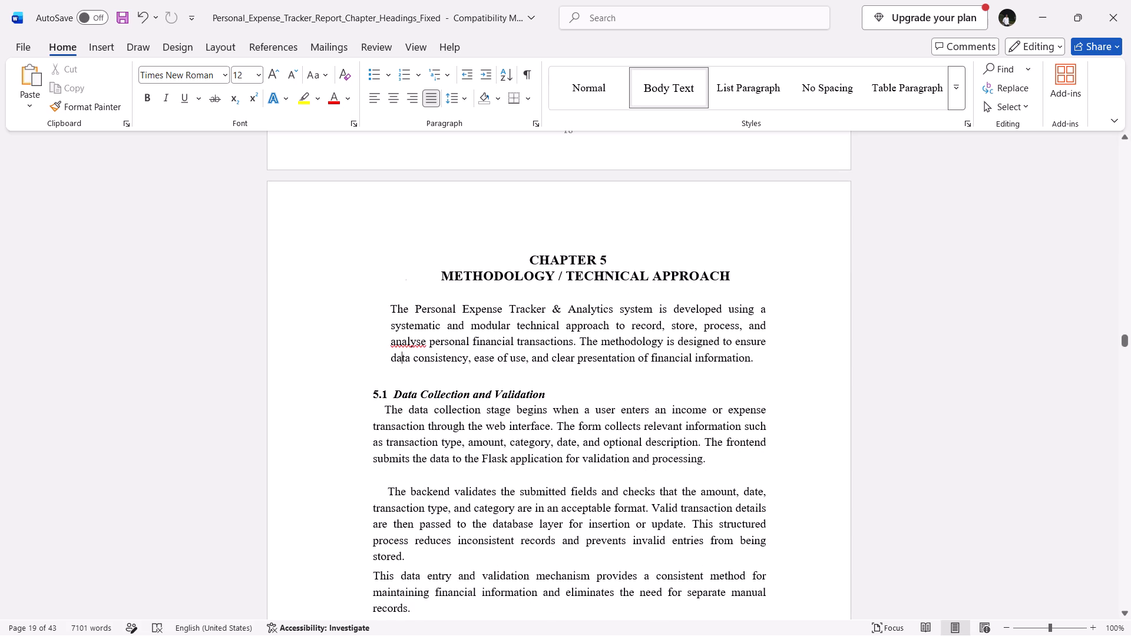
pyautogui.moveTo(553, 393); pyautogui.dragTo(340, 388)
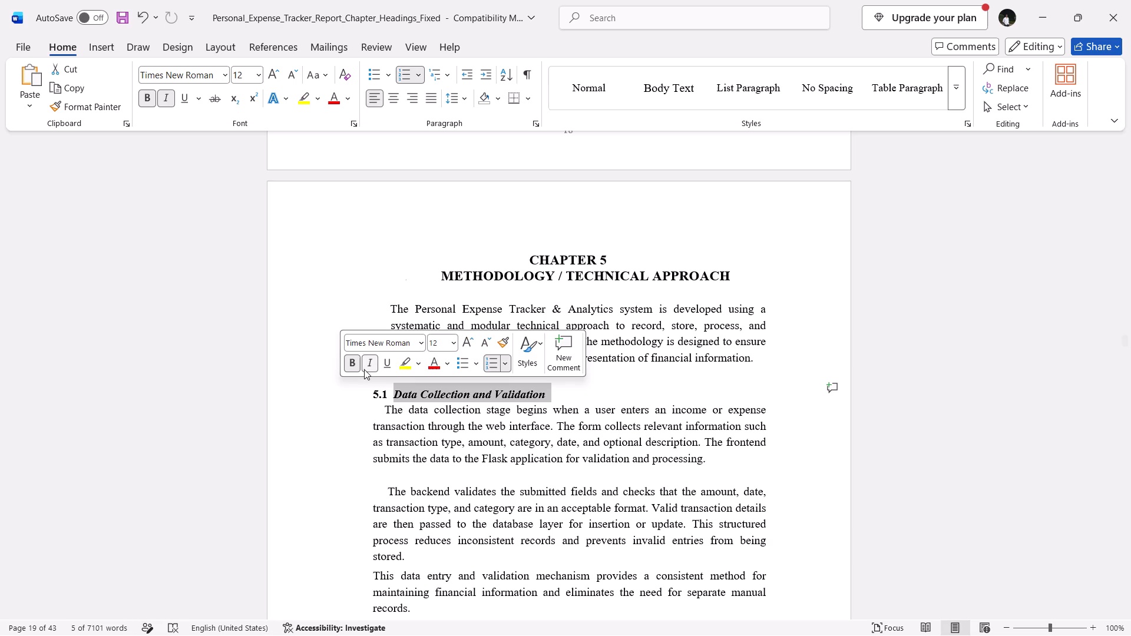
pyautogui.click(364, 369)
pyautogui.click(444, 456)
pyautogui.scroll(-4, 444, 456)
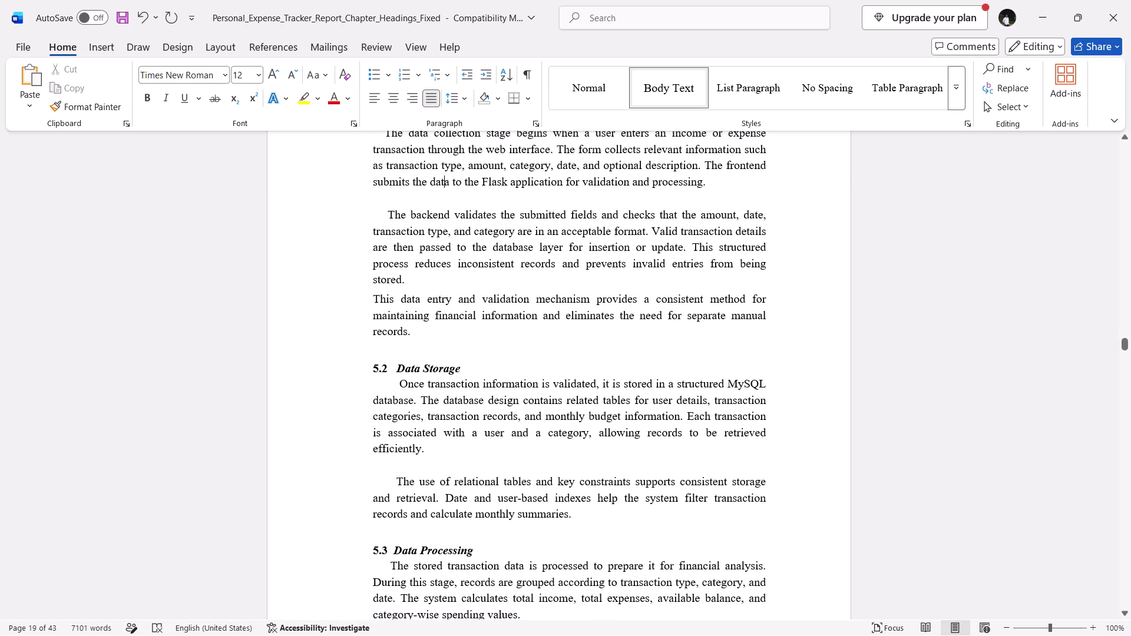
pyautogui.moveTo(464, 370); pyautogui.dragTo(404, 369)
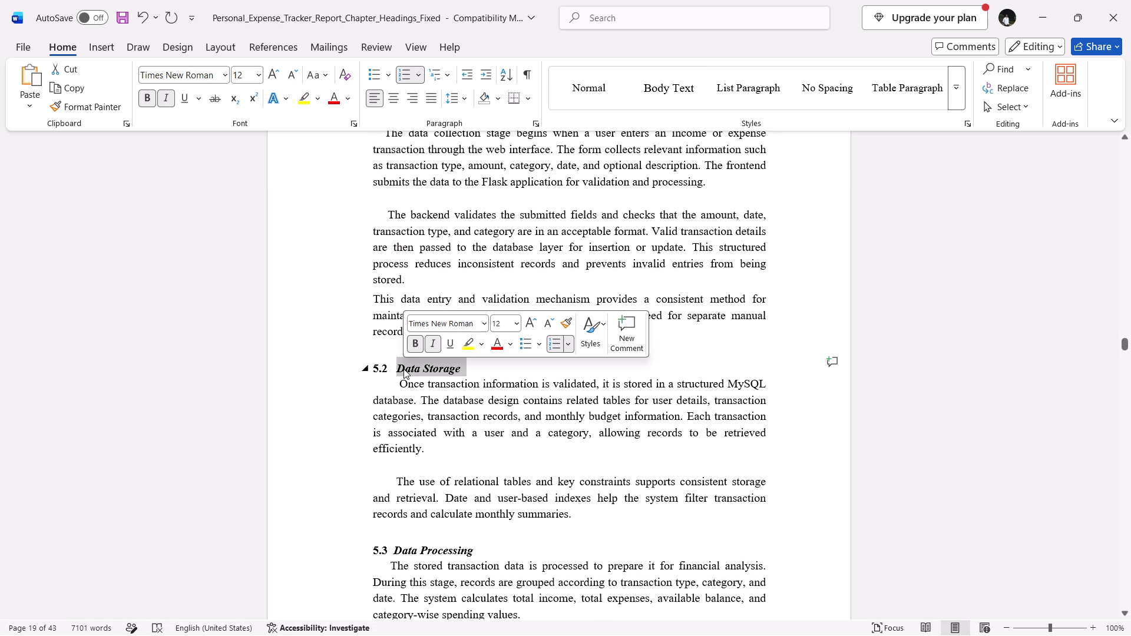
pyautogui.click(435, 344)
# Join the second paragraph under 5.2 Data Storage to the end of the first, deleting its indent and the blank line.
pyautogui.scroll(-2, 456, 448)
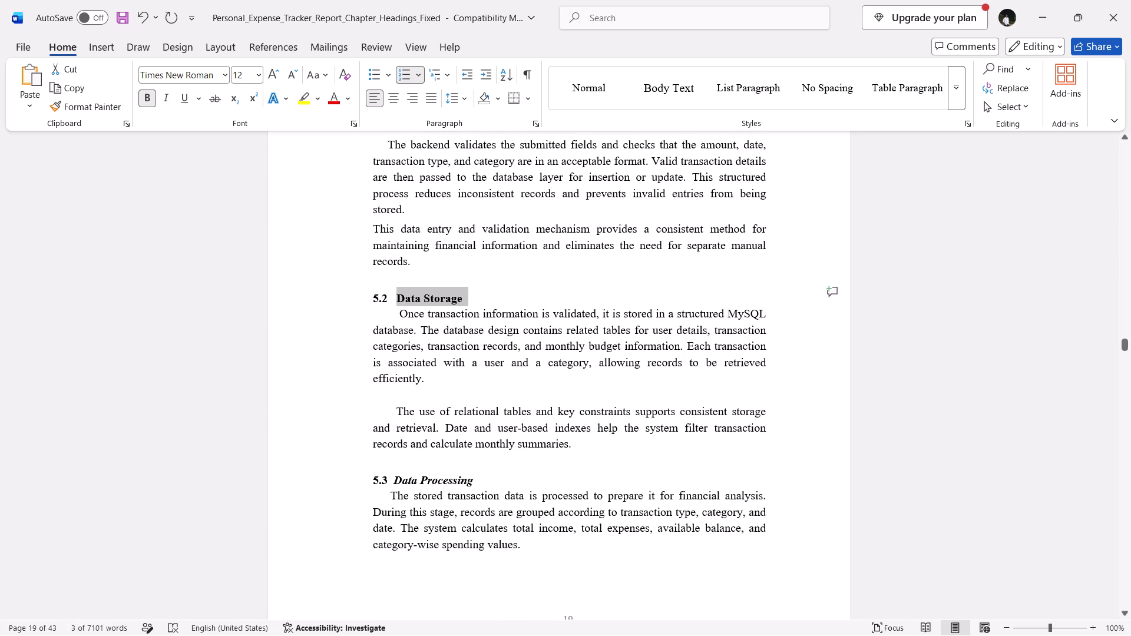
pyautogui.click(400, 410)
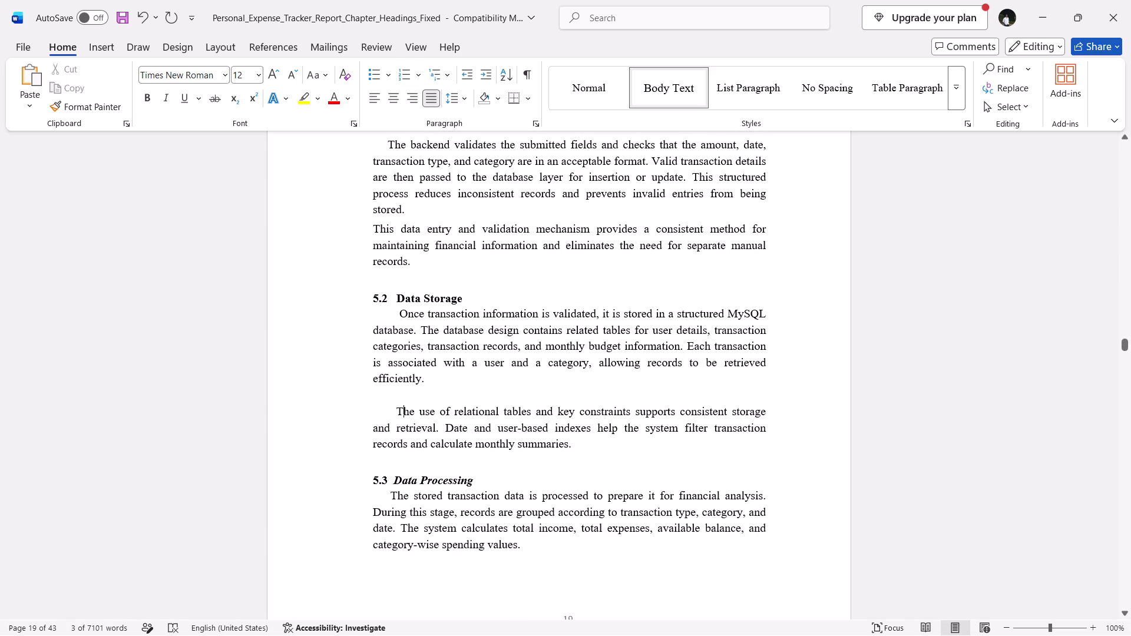
pyautogui.click(393, 408)
pyautogui.press('BackSpace')
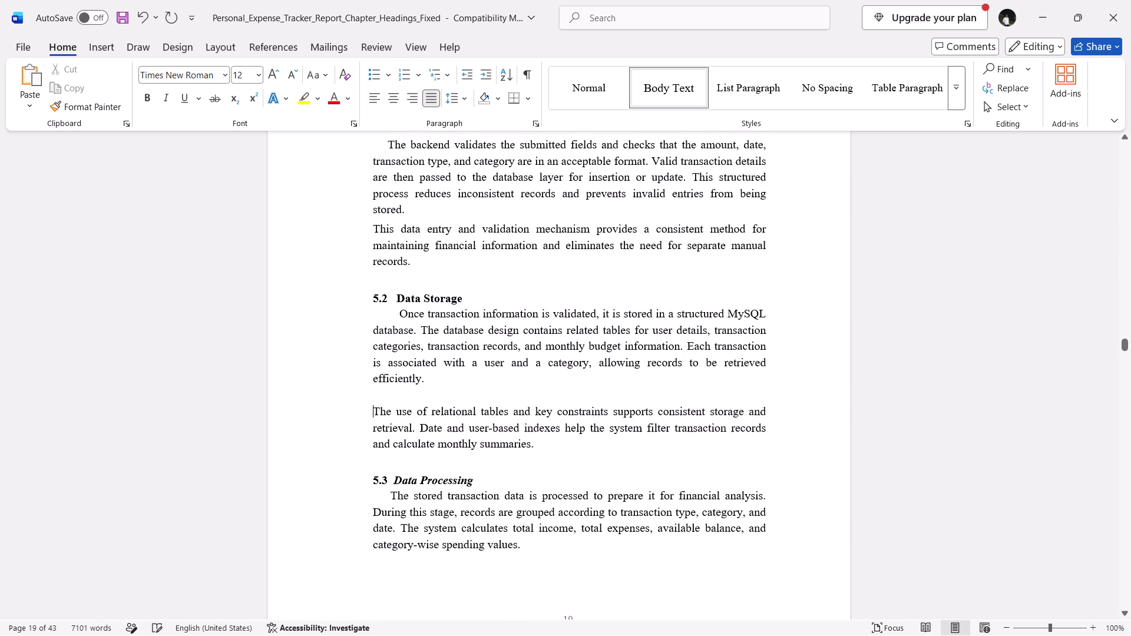
pyautogui.press('BackSpace')
pyautogui.press('BackSpace')
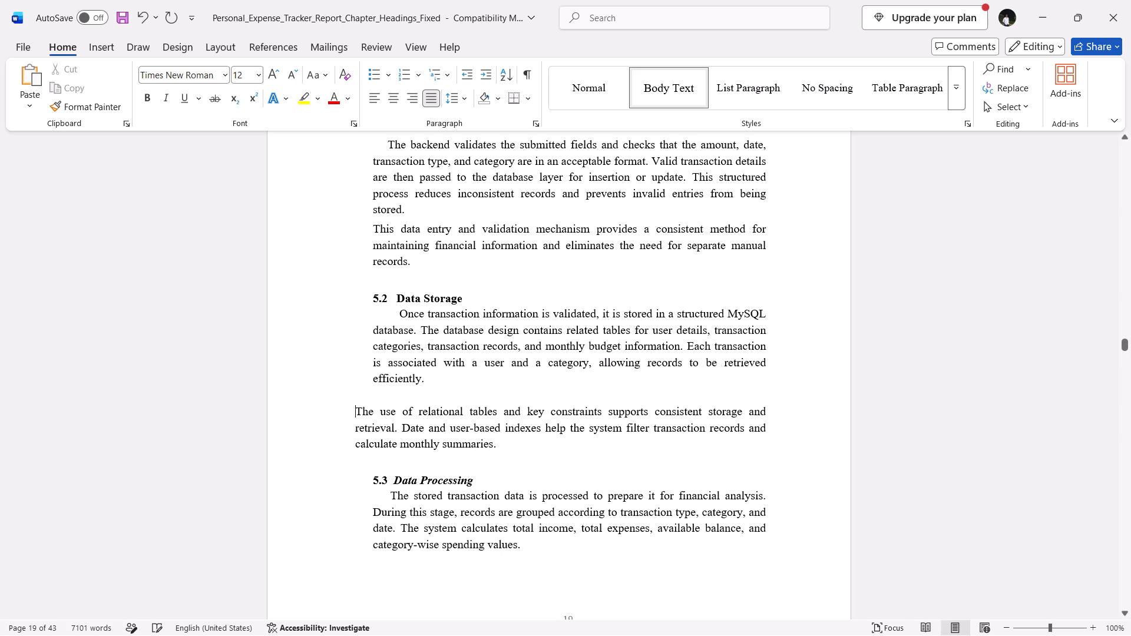
pyautogui.press('BackSpace')
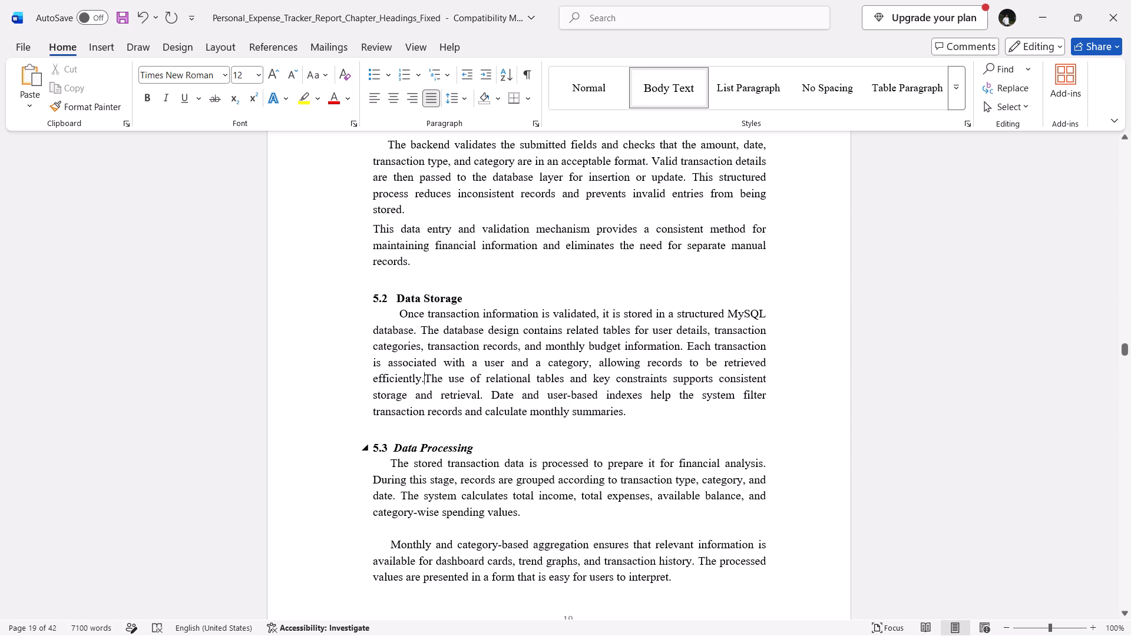
# Remove the italic formatting from the section titles 5.3 Data Processing and 5.4 Transaction Management.
pyautogui.moveTo(474, 446); pyautogui.dragTo(402, 450)
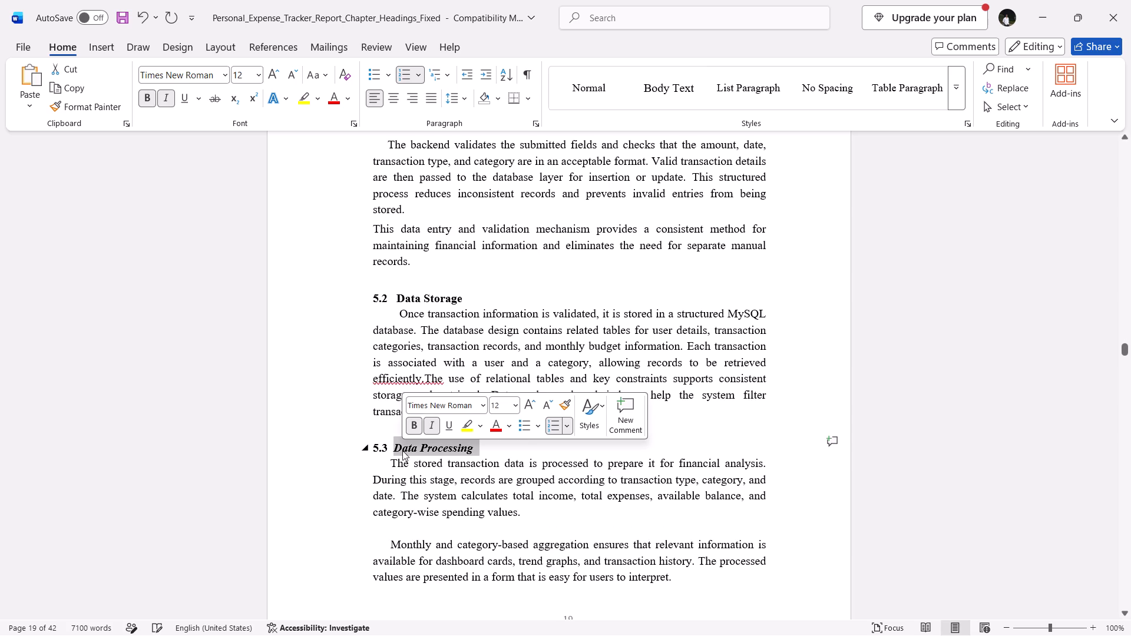
pyautogui.click(431, 428)
pyautogui.click(438, 511)
pyautogui.scroll(-4, 438, 511)
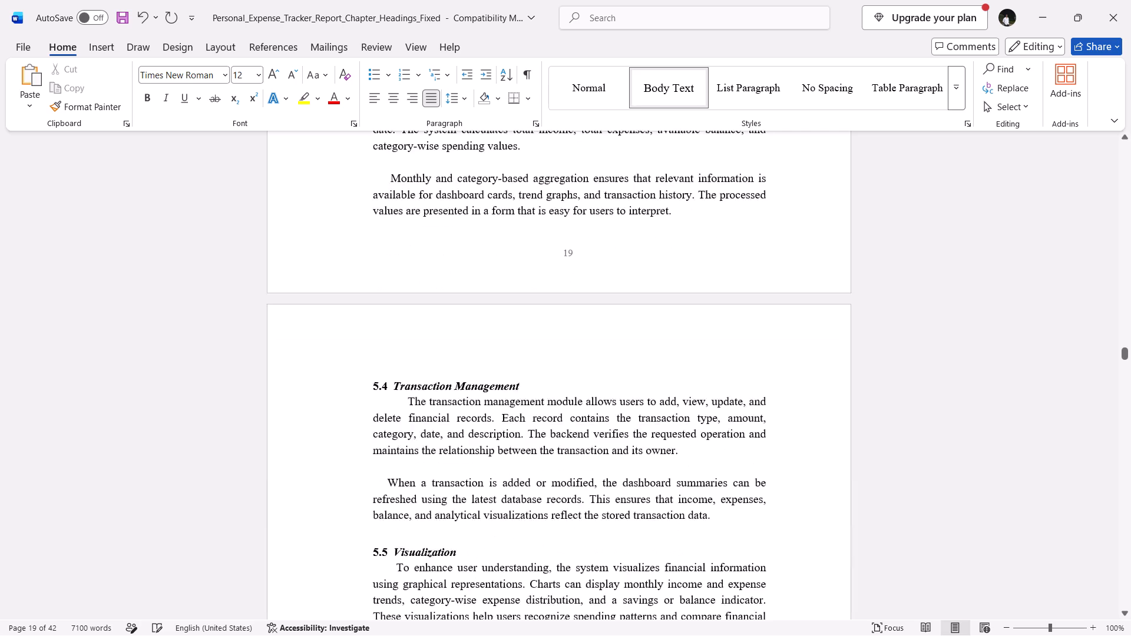
pyautogui.scroll(-1, 438, 511)
pyautogui.moveTo(520, 289); pyautogui.dragTo(415, 293)
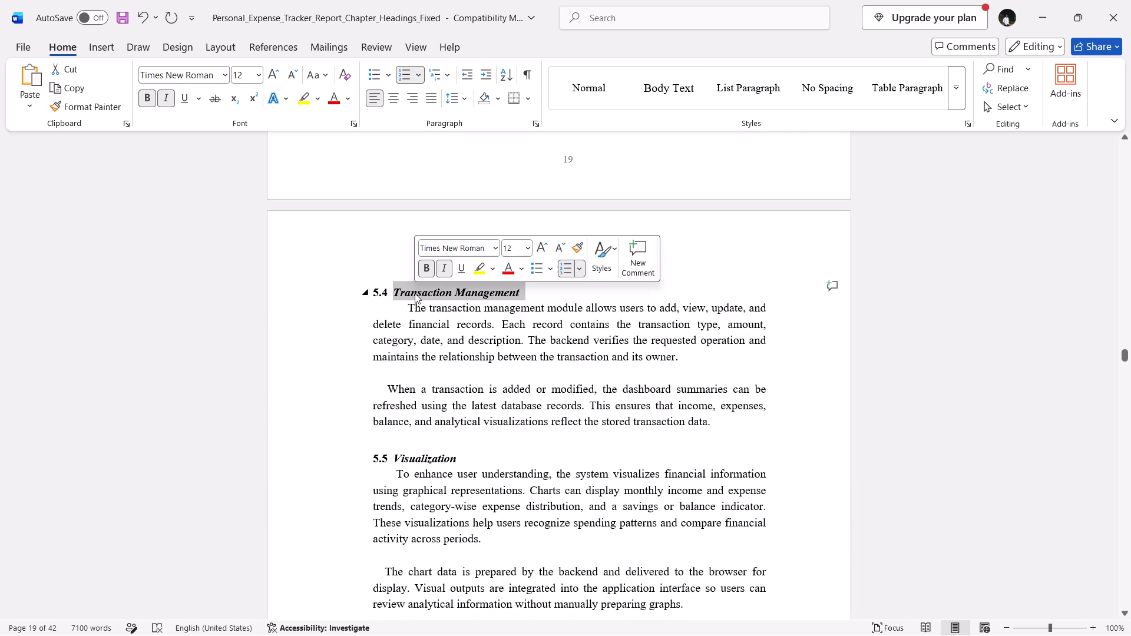
pyautogui.click(454, 261)
pyautogui.click(464, 269)
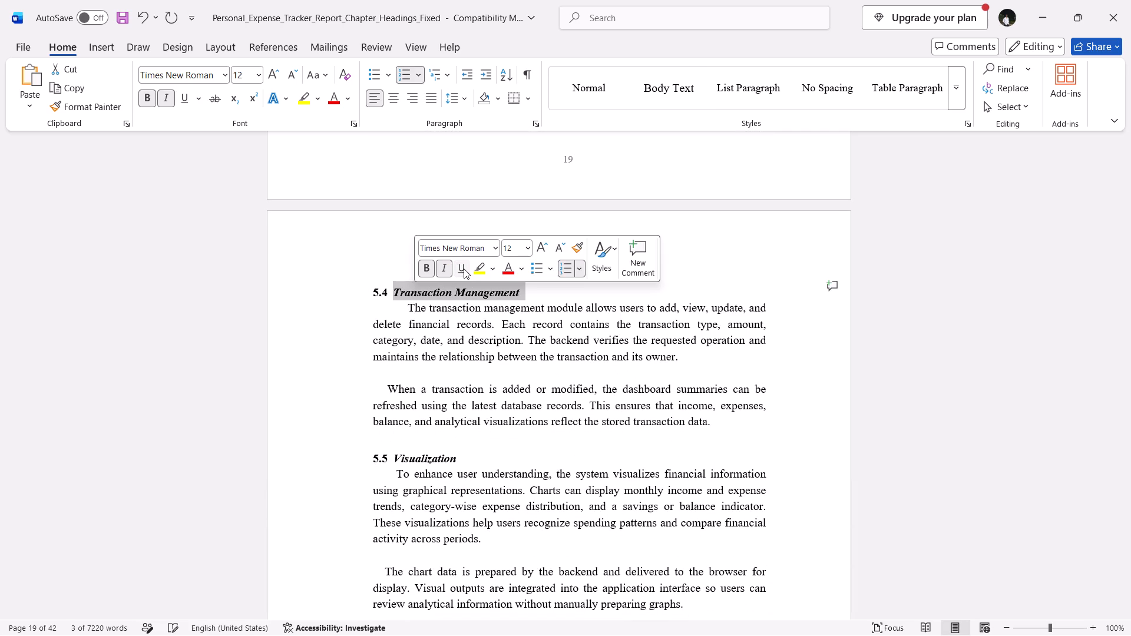
pyautogui.click(436, 269)
pyautogui.click(447, 342)
# Remove the italic formatting from the section title 5.5 Visualization.
pyautogui.scroll(-3, 447, 342)
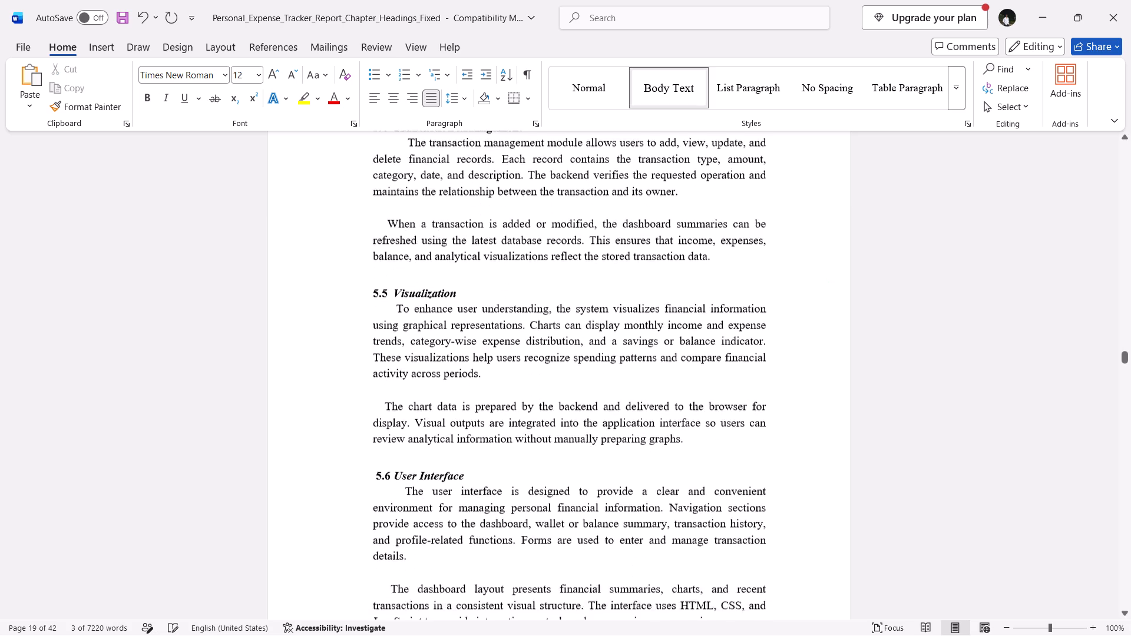
pyautogui.scroll(-5, 447, 342)
pyautogui.scroll(2, 447, 342)
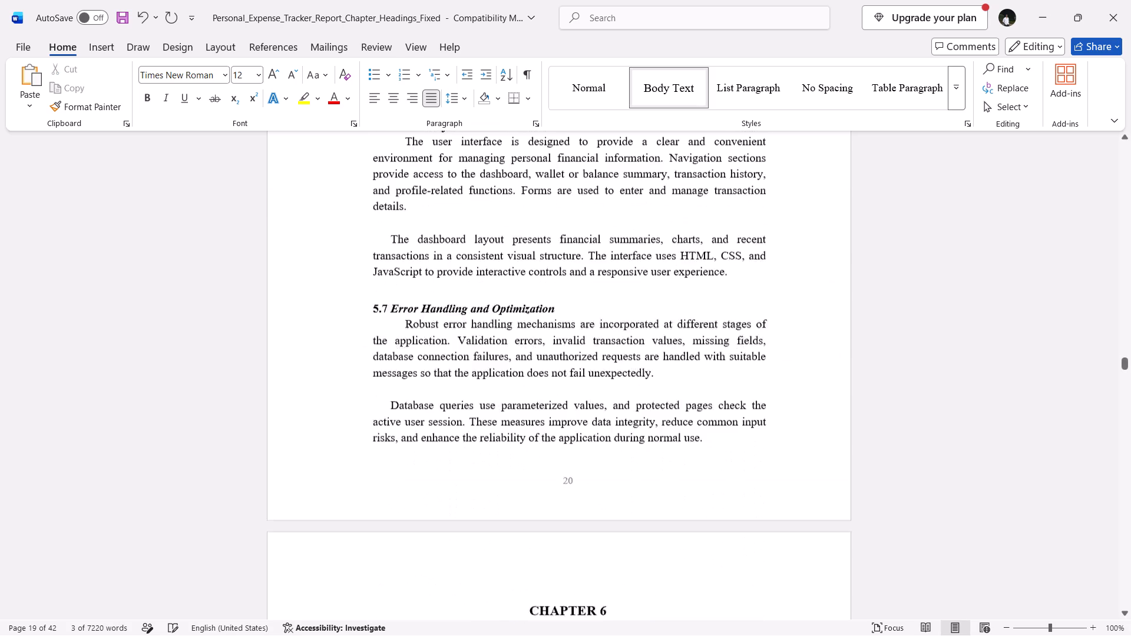
pyautogui.scroll(2, 447, 342)
pyautogui.scroll(1, 455, 233)
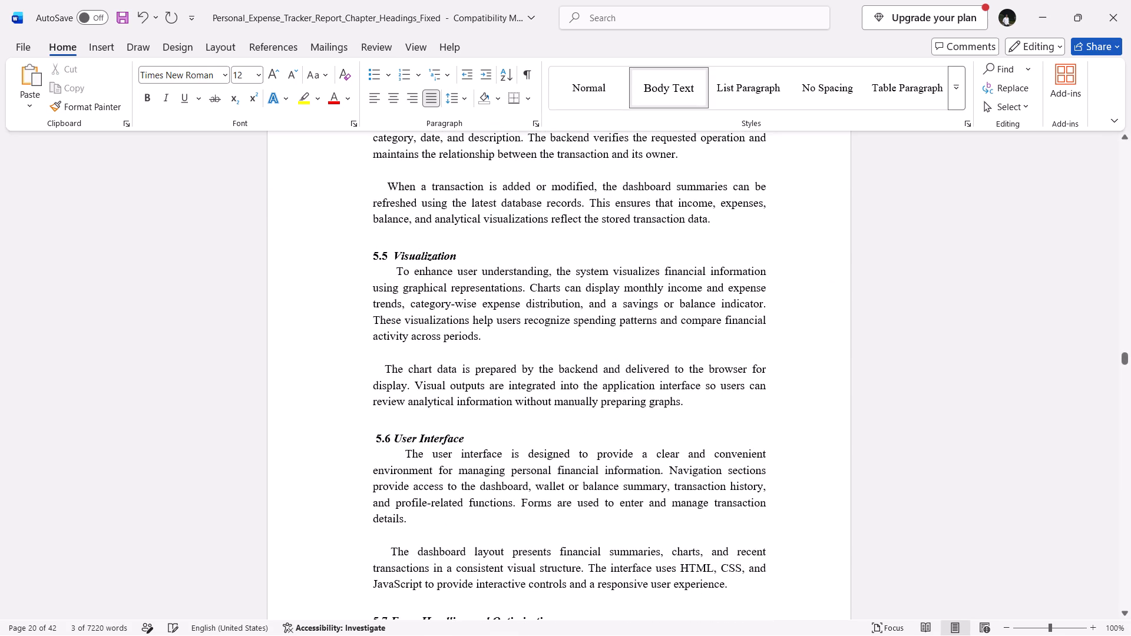
pyautogui.scroll(1, 455, 233)
pyautogui.moveTo(458, 251); pyautogui.dragTo(399, 251)
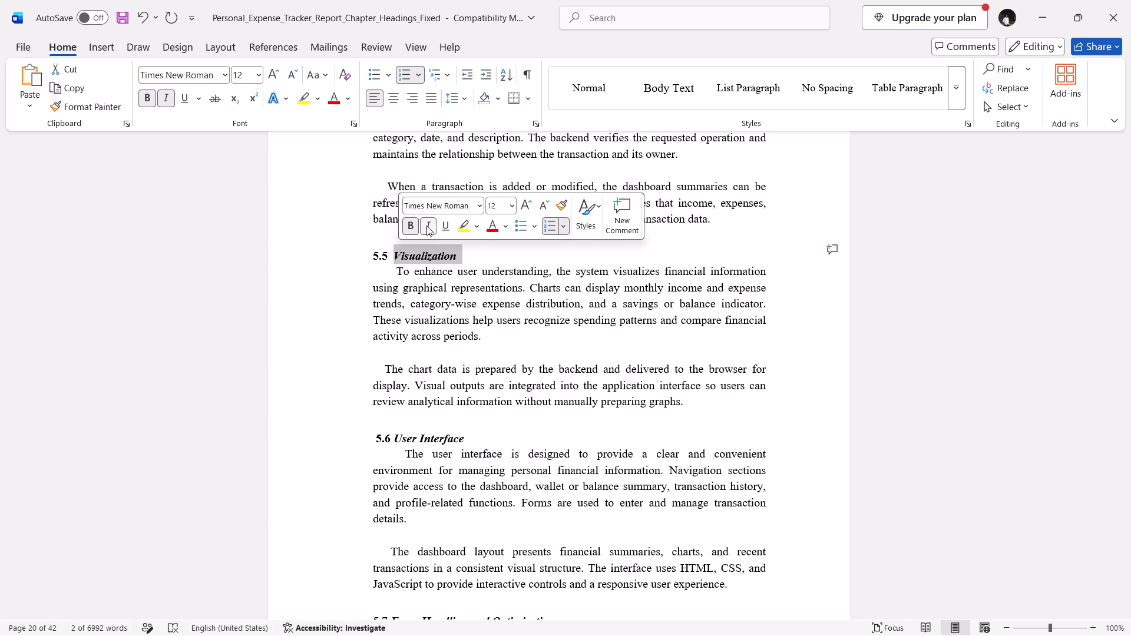
pyautogui.click(426, 226)
# Remove the italic formatting from the section titles 5.6 User Interface and 5.7 Error Handling and Optimization.
pyautogui.scroll(1, 451, 300)
pyautogui.scroll(-1, 451, 300)
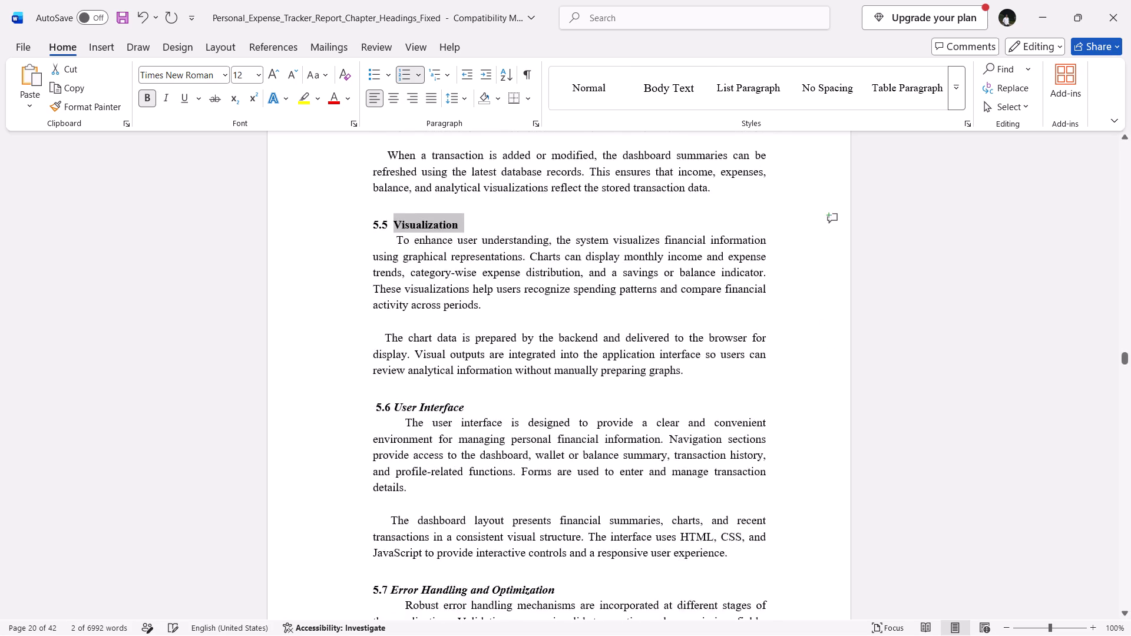
pyautogui.scroll(-1, 451, 300)
pyautogui.moveTo(467, 324); pyautogui.dragTo(404, 327)
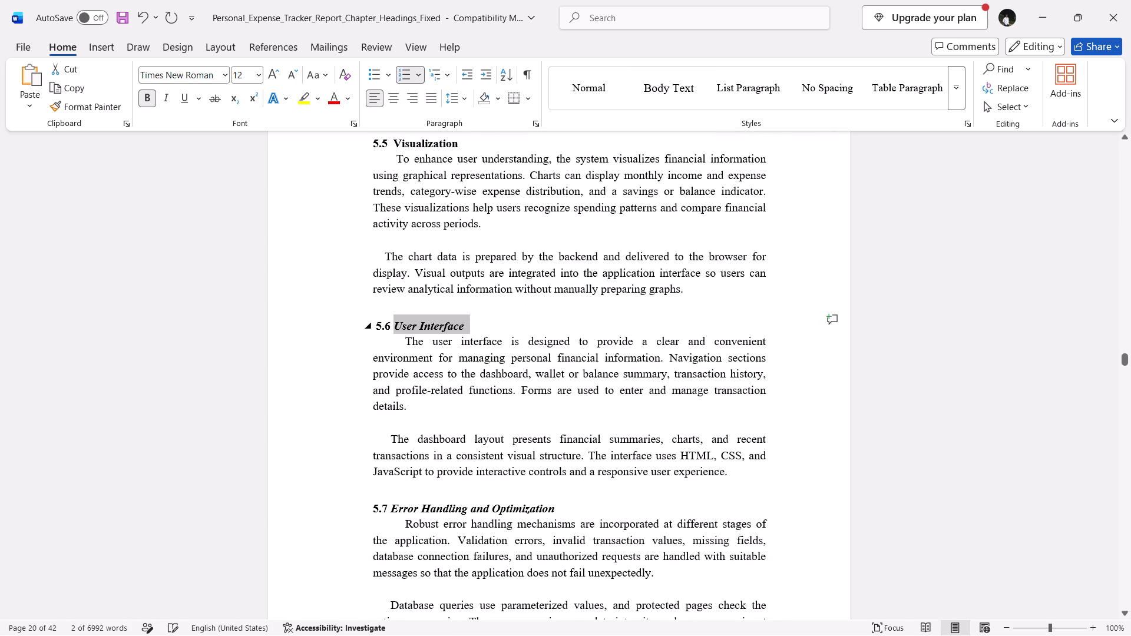
pyautogui.click(427, 304)
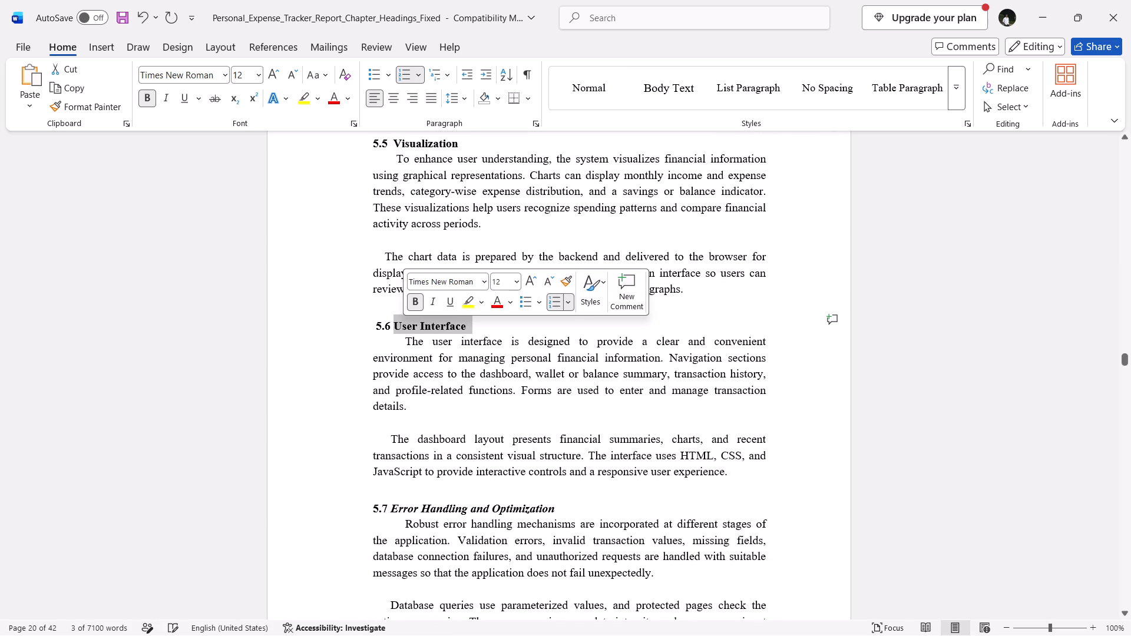
pyautogui.click(447, 393)
pyautogui.scroll(-2, 447, 393)
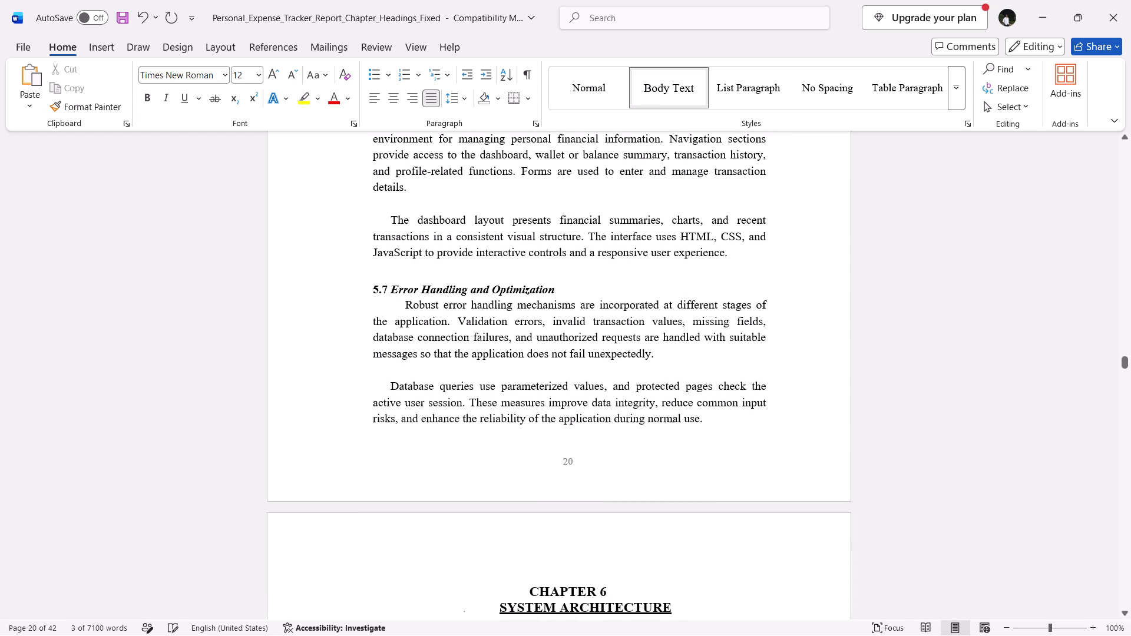
pyautogui.moveTo(559, 289); pyautogui.dragTo(399, 291)
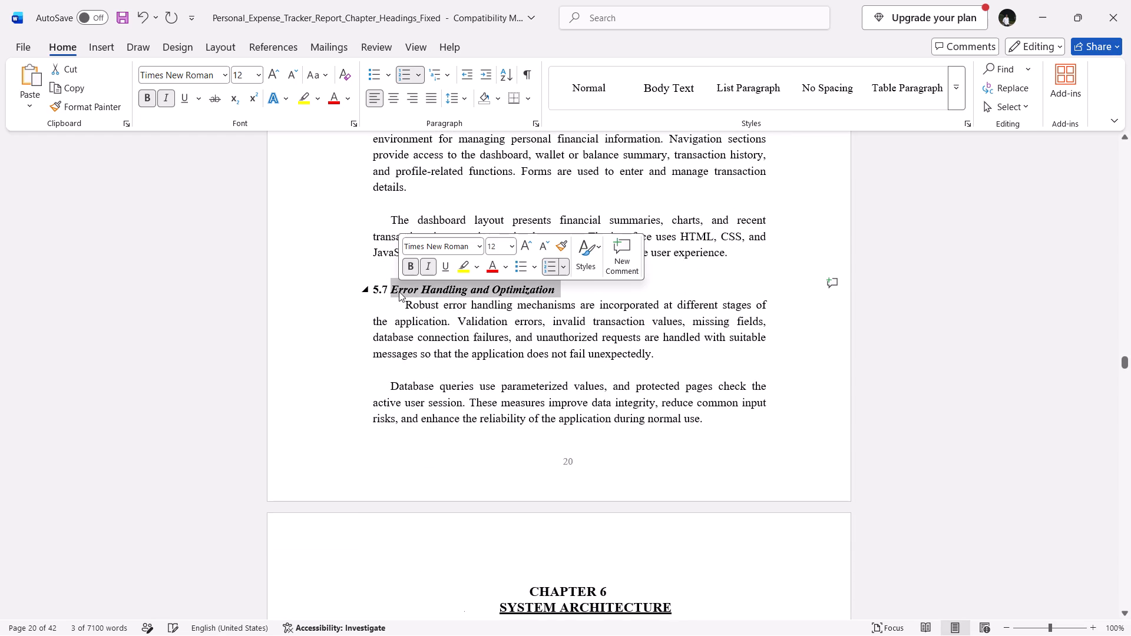
pyautogui.click(427, 270)
# Examine the Chapter 6 system architecture diagram, including whether its box labels are editable, and the section headings 6.1 and 6.2.
pyautogui.scroll(-1, 441, 368)
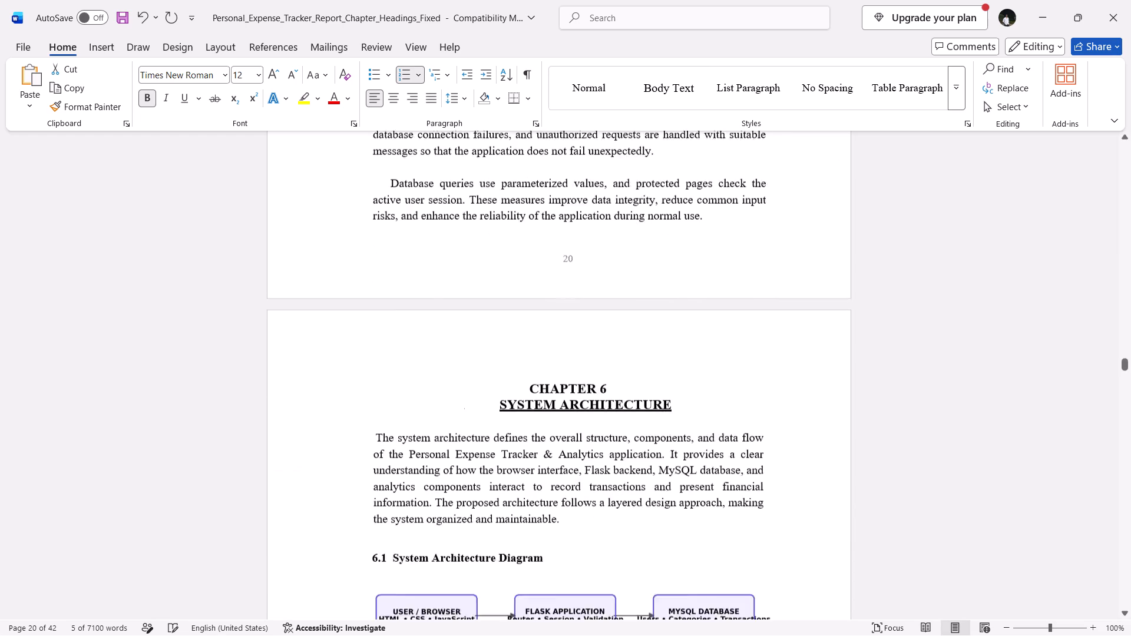
pyautogui.scroll(-3, 441, 368)
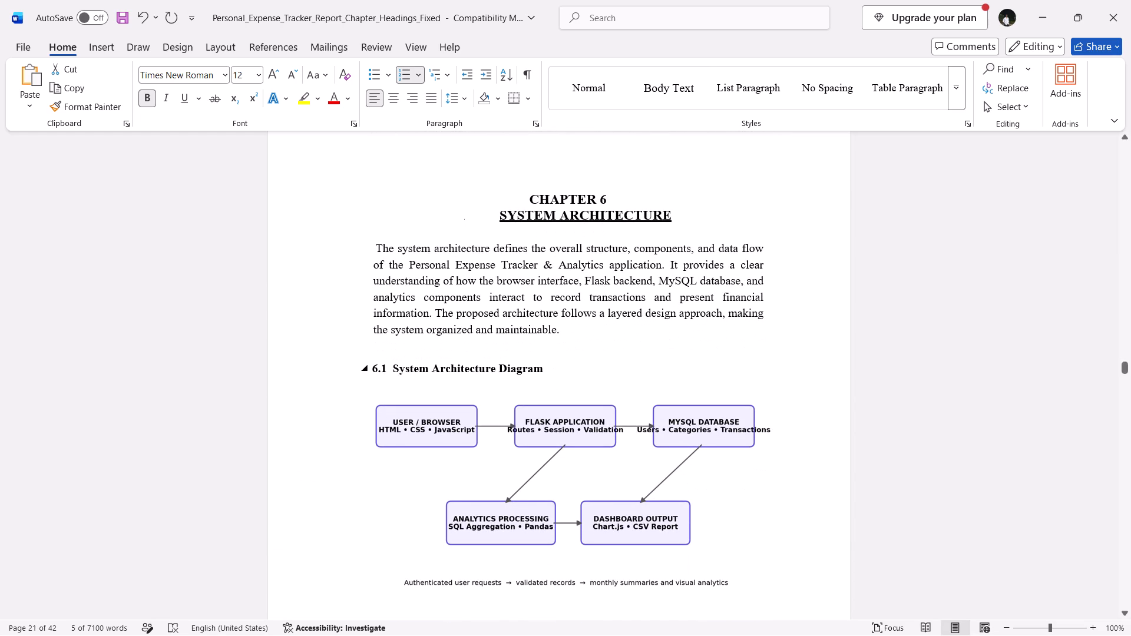
pyautogui.click(562, 429)
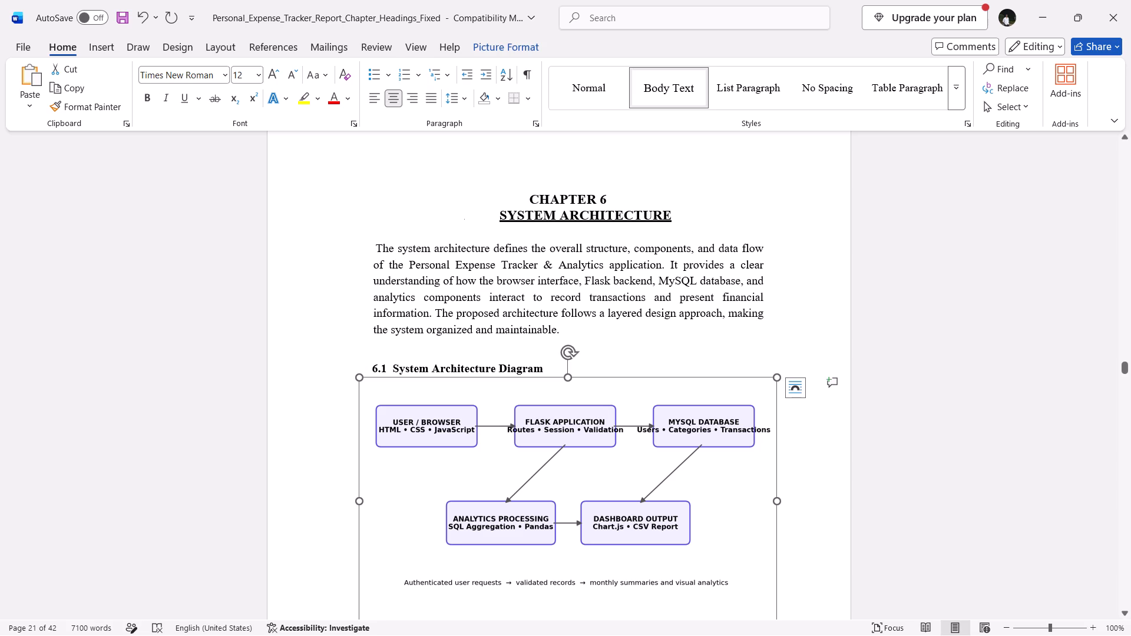
pyautogui.click(521, 429)
pyautogui.doubleClick(551, 429)
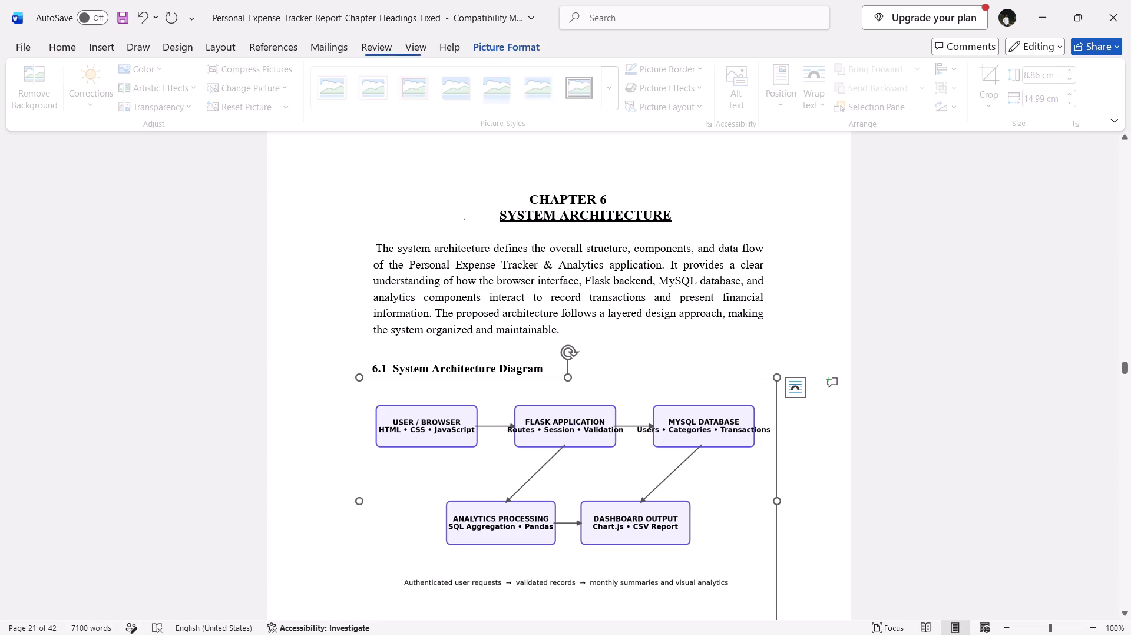
pyautogui.scroll(-1, 641, 451)
pyautogui.scroll(-3, 563, 461)
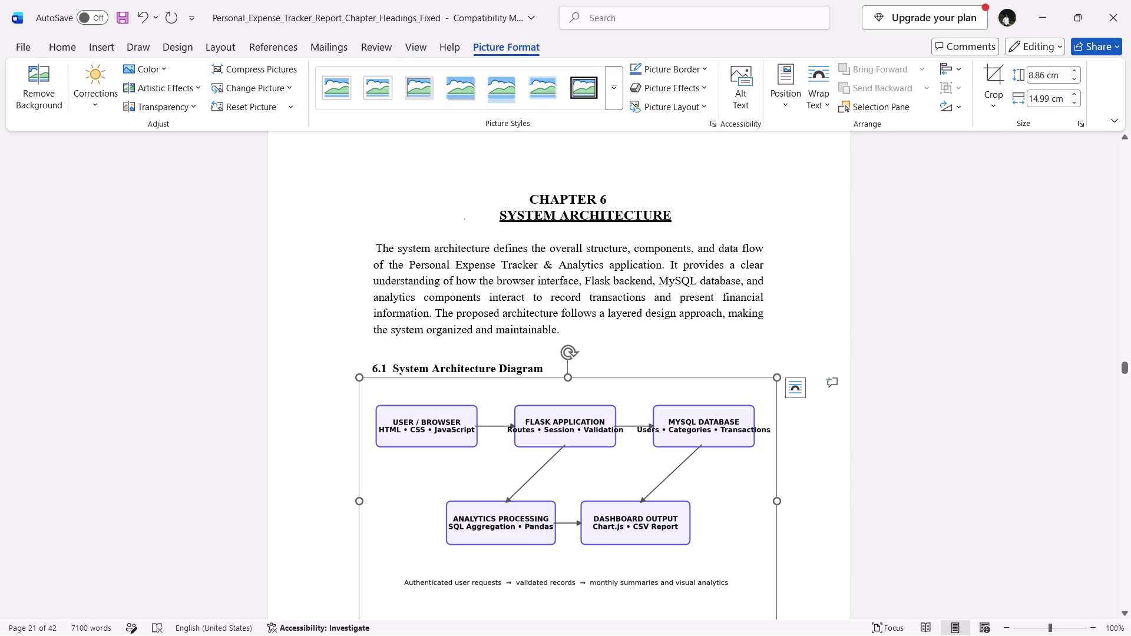
pyautogui.rightClick(563, 461)
pyautogui.click(877, 248)
pyautogui.click(928, 289)
pyautogui.scroll(-4, 928, 289)
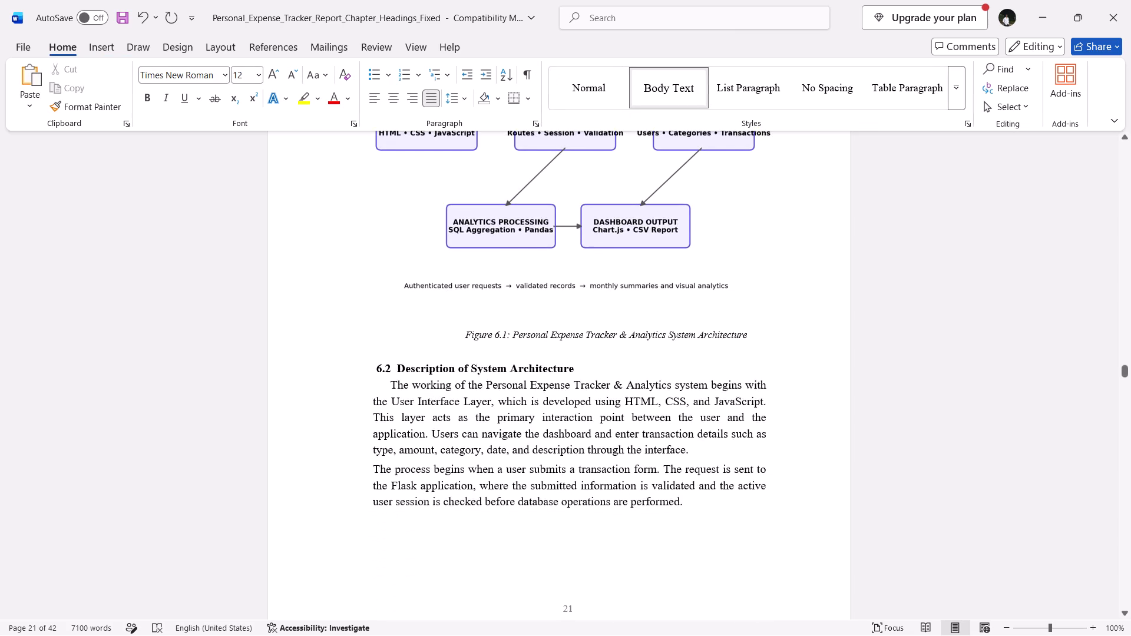
pyautogui.scroll(-3, 928, 289)
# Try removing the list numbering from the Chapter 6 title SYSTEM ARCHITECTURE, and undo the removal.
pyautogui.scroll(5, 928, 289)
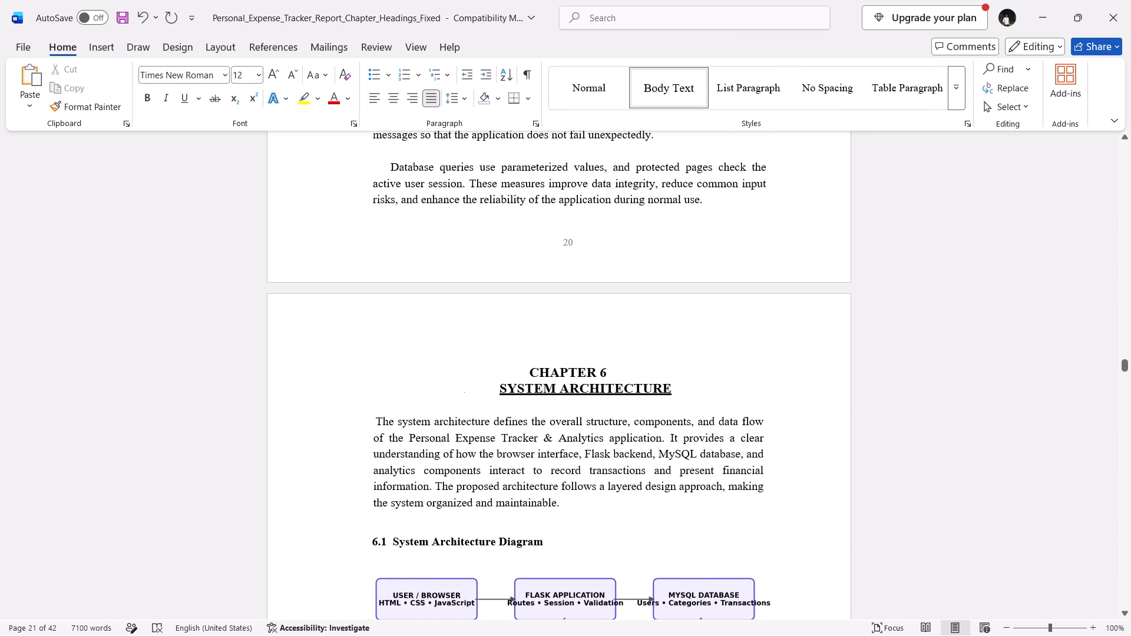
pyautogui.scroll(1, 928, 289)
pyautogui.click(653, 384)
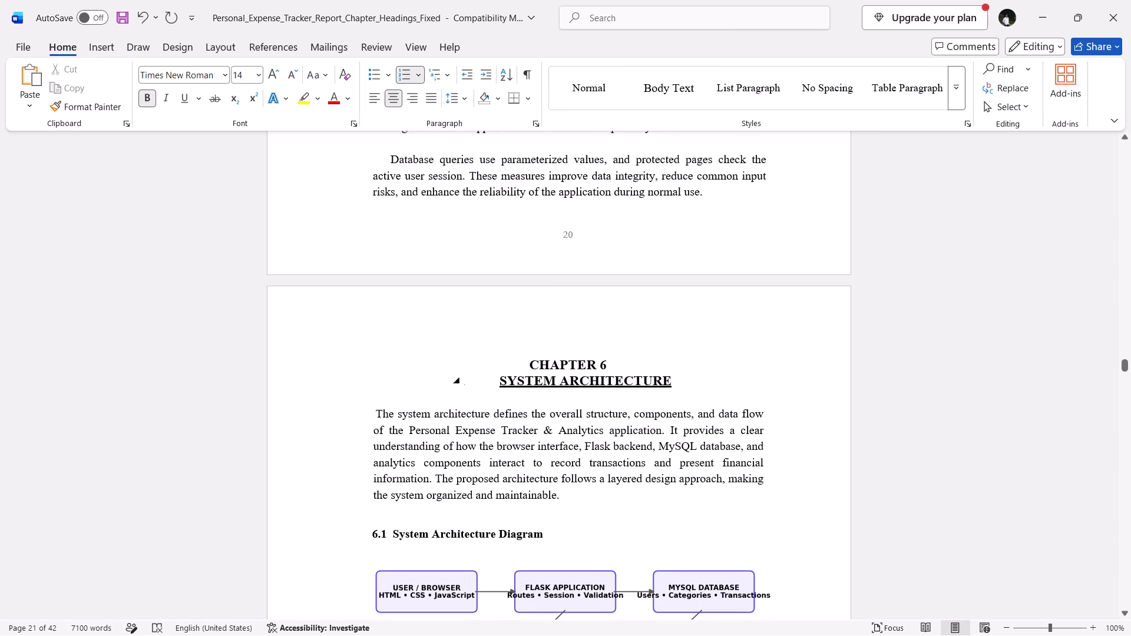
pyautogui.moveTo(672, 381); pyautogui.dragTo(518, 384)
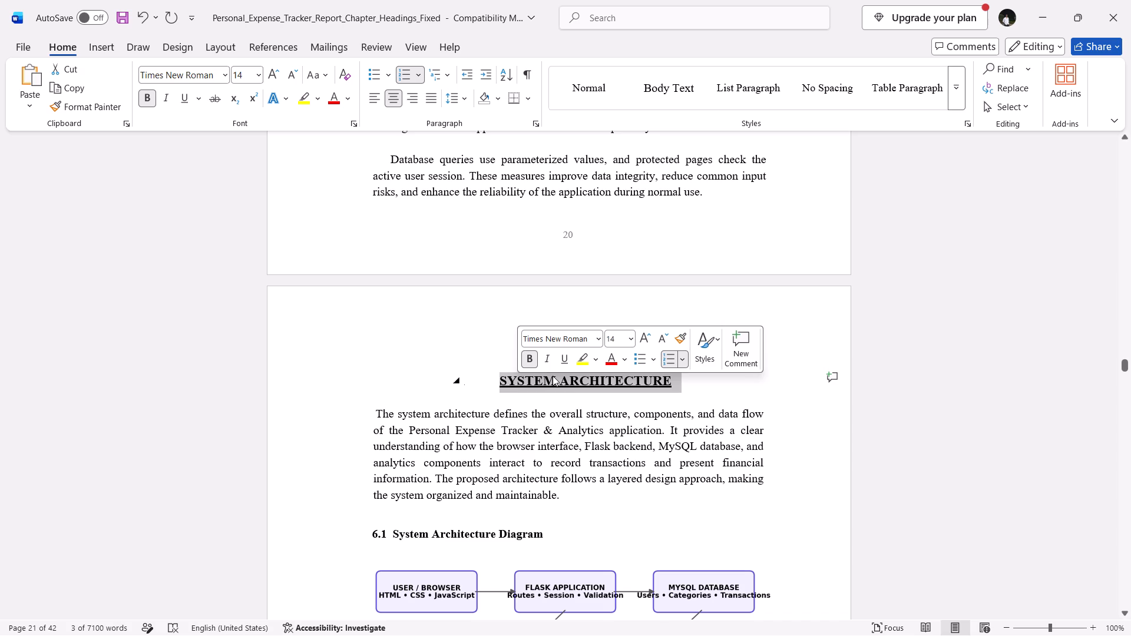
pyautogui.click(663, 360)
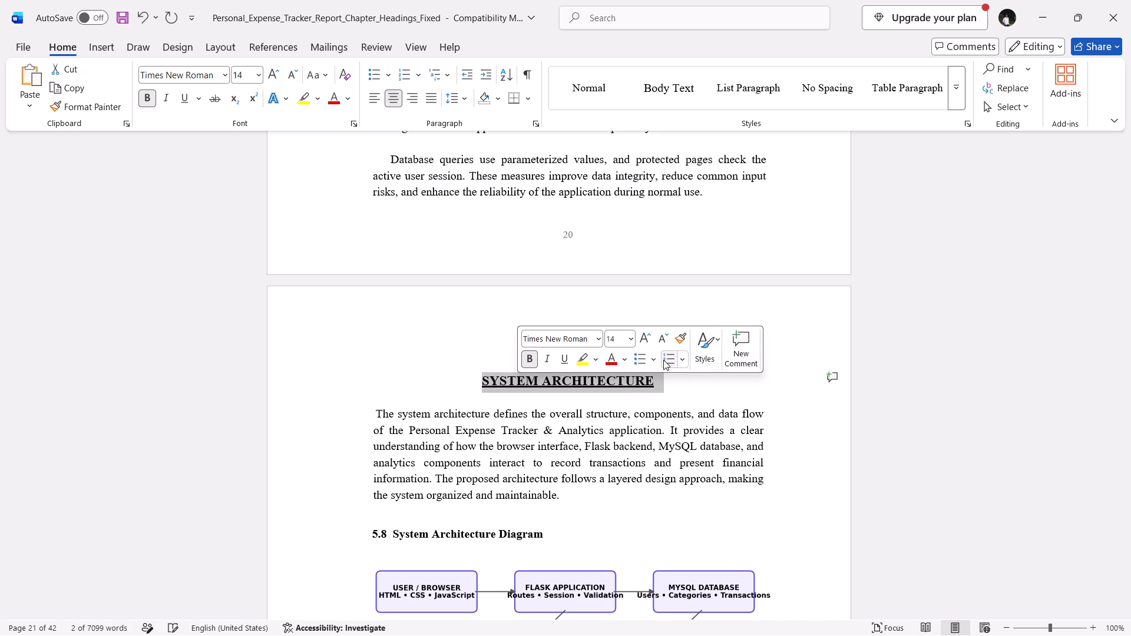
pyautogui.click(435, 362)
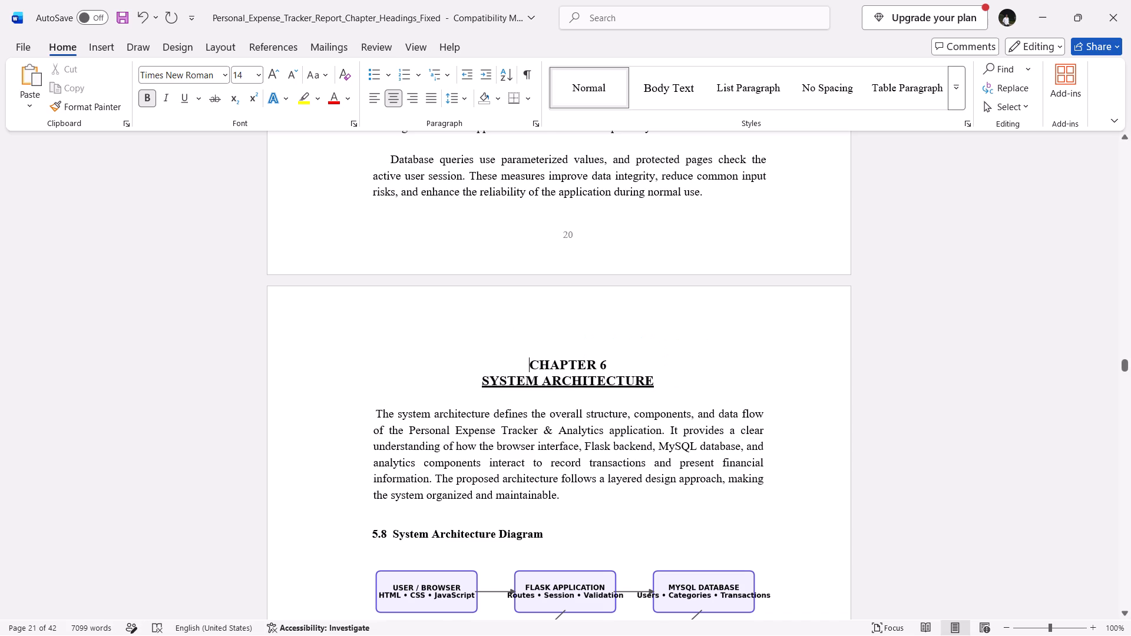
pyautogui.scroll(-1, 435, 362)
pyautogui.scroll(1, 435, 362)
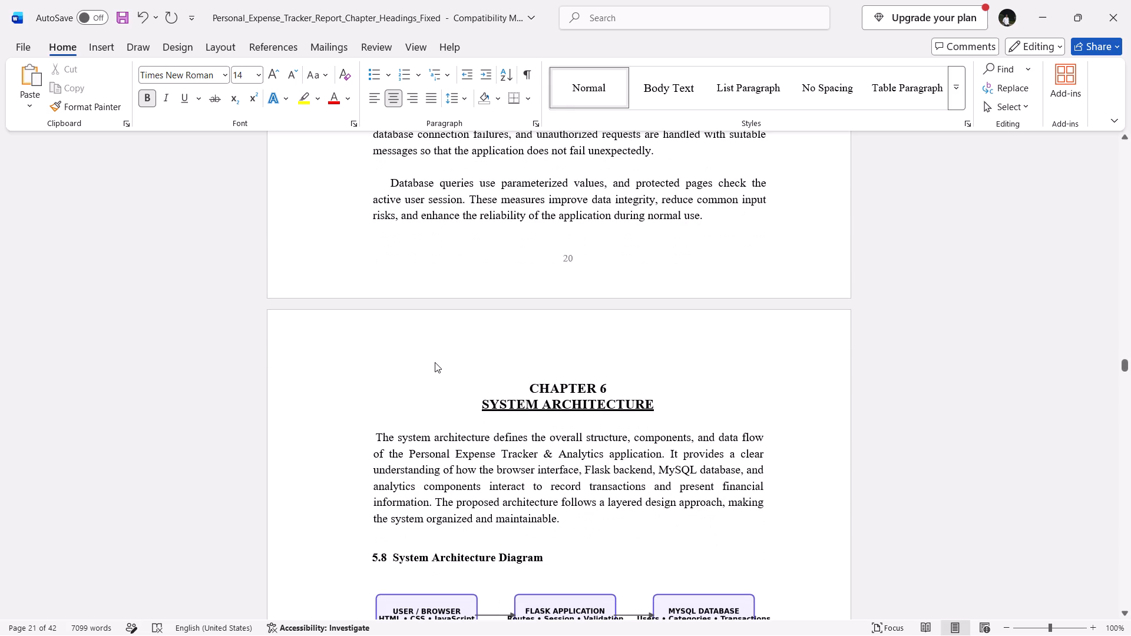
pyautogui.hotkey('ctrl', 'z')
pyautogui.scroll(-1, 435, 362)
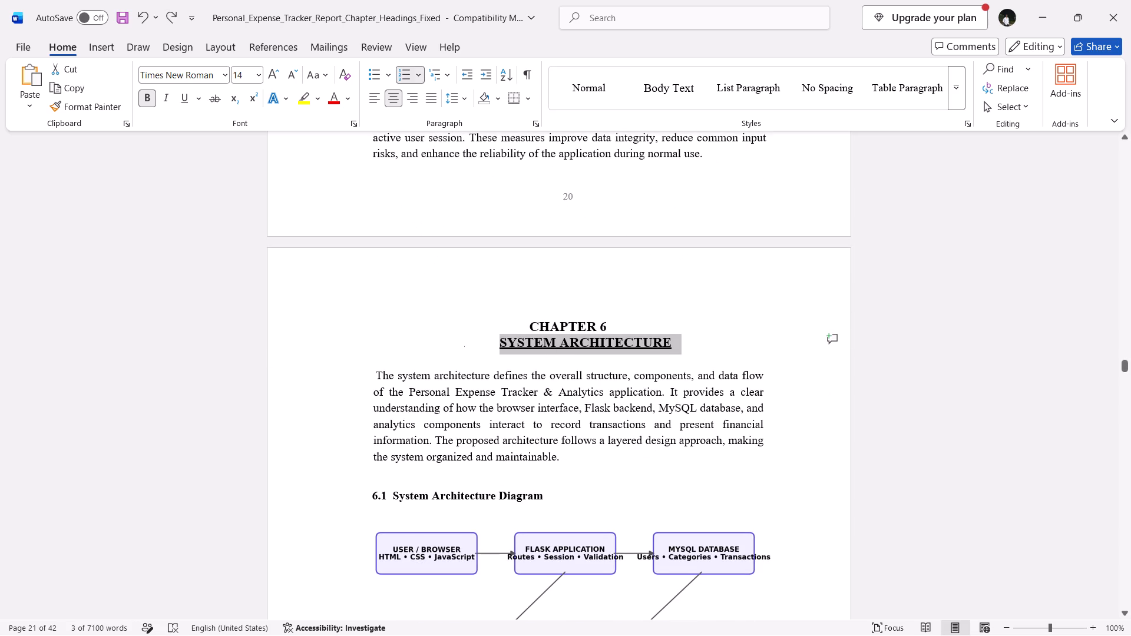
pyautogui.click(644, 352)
# Examine the chapter titles and section headings from Chapter 5 through Chapter 7, checking their alignment, numbering and italics.
pyautogui.scroll(-7, 689, 337)
pyautogui.scroll(5, 689, 337)
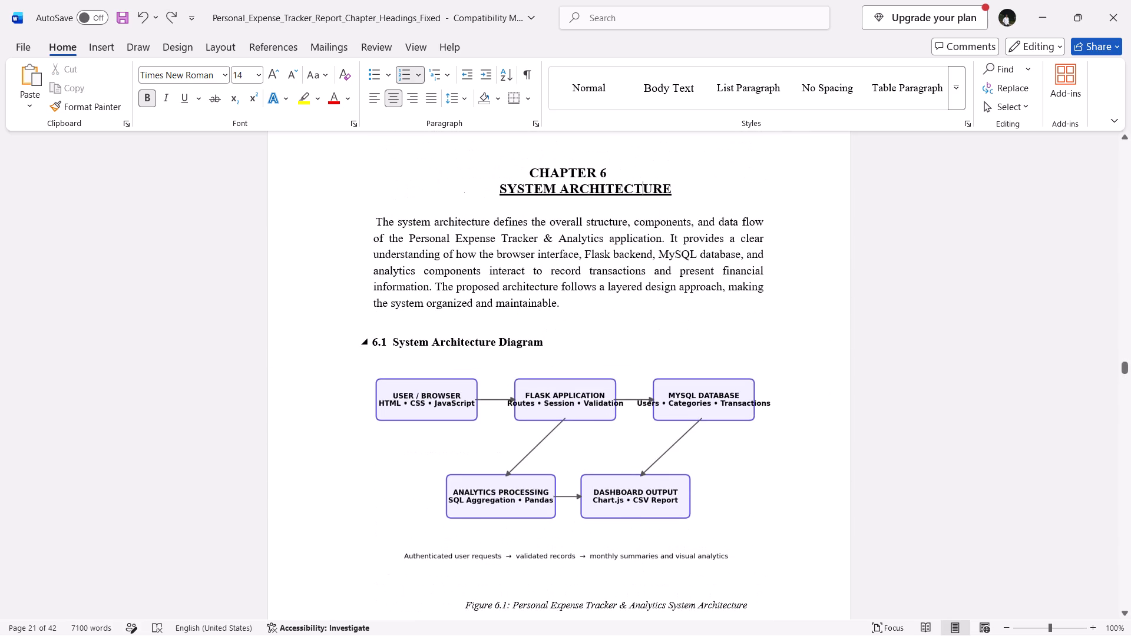
pyautogui.scroll(1, 689, 337)
pyautogui.moveTo(674, 273); pyautogui.dragTo(524, 247)
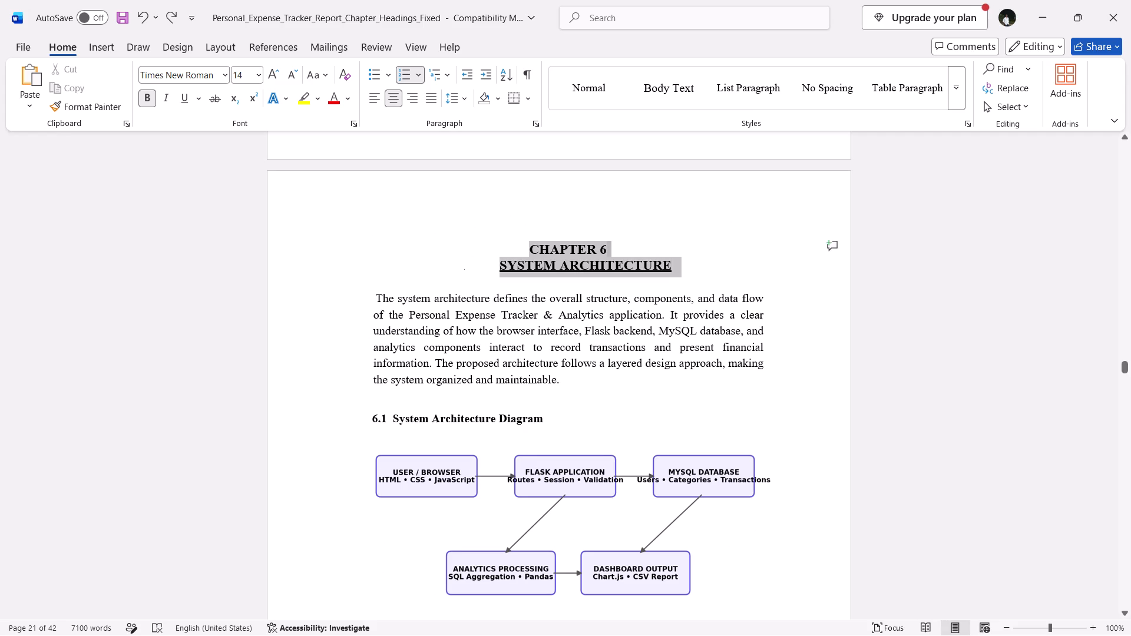
pyautogui.scroll(11, 524, 247)
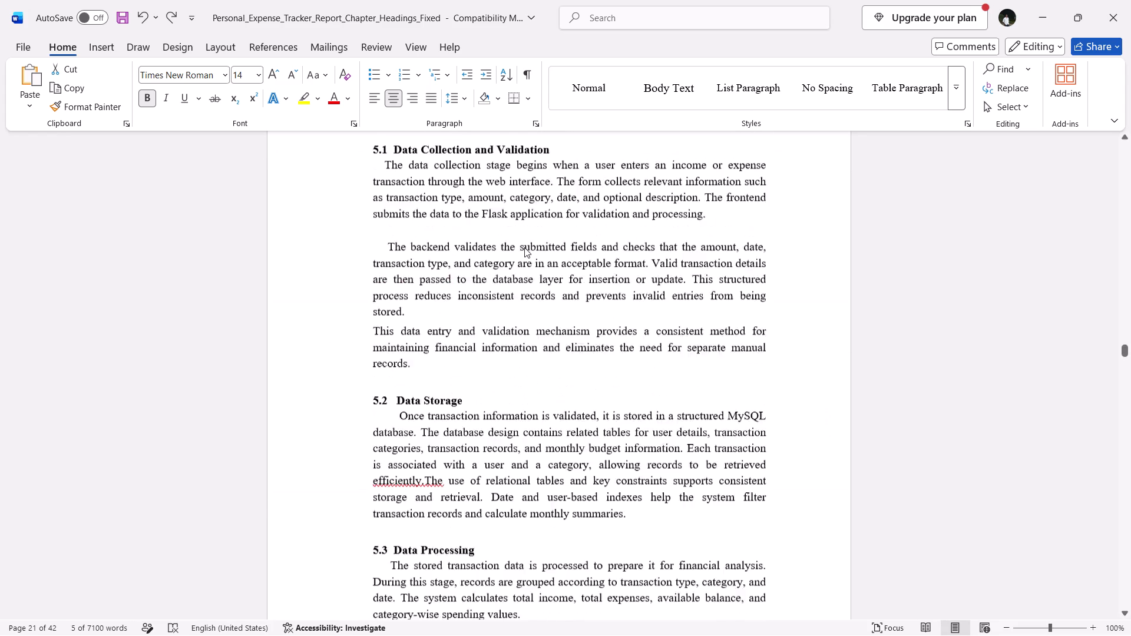
pyautogui.scroll(4, 524, 247)
pyautogui.scroll(-12, 524, 247)
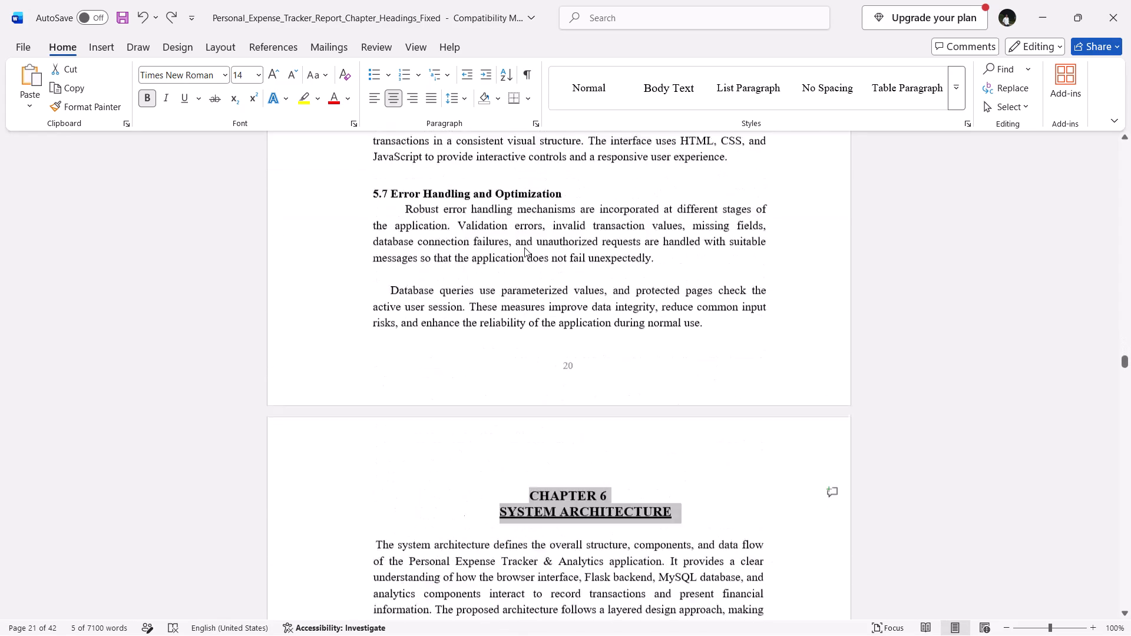
pyautogui.scroll(-14, 524, 247)
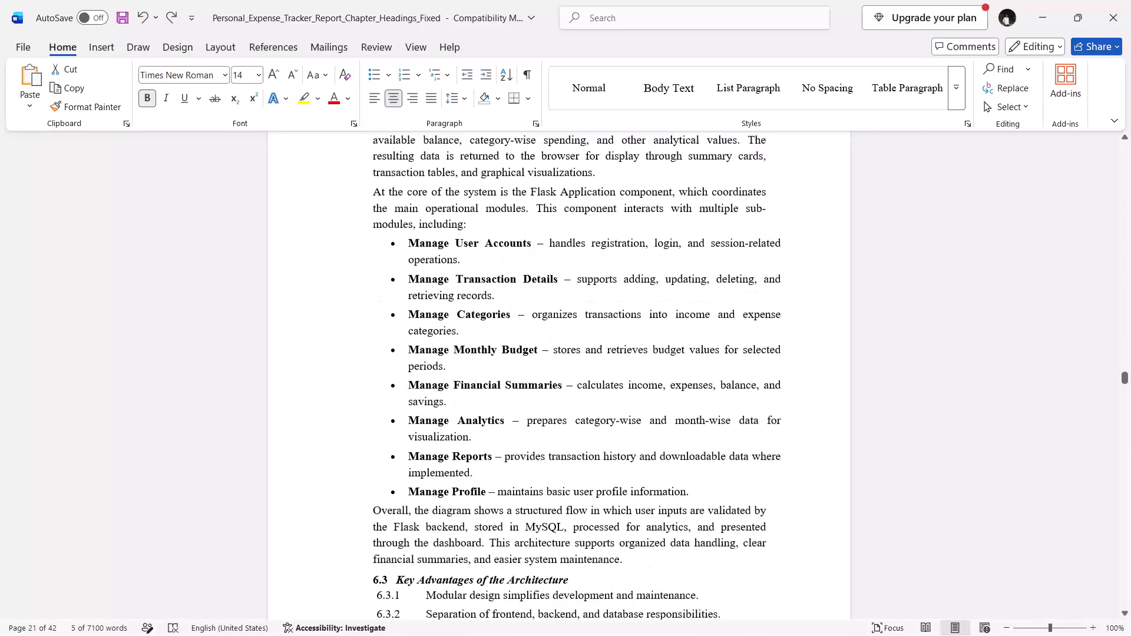
pyautogui.scroll(-1, 524, 247)
pyautogui.scroll(-7, 545, 324)
pyautogui.scroll(1, 545, 324)
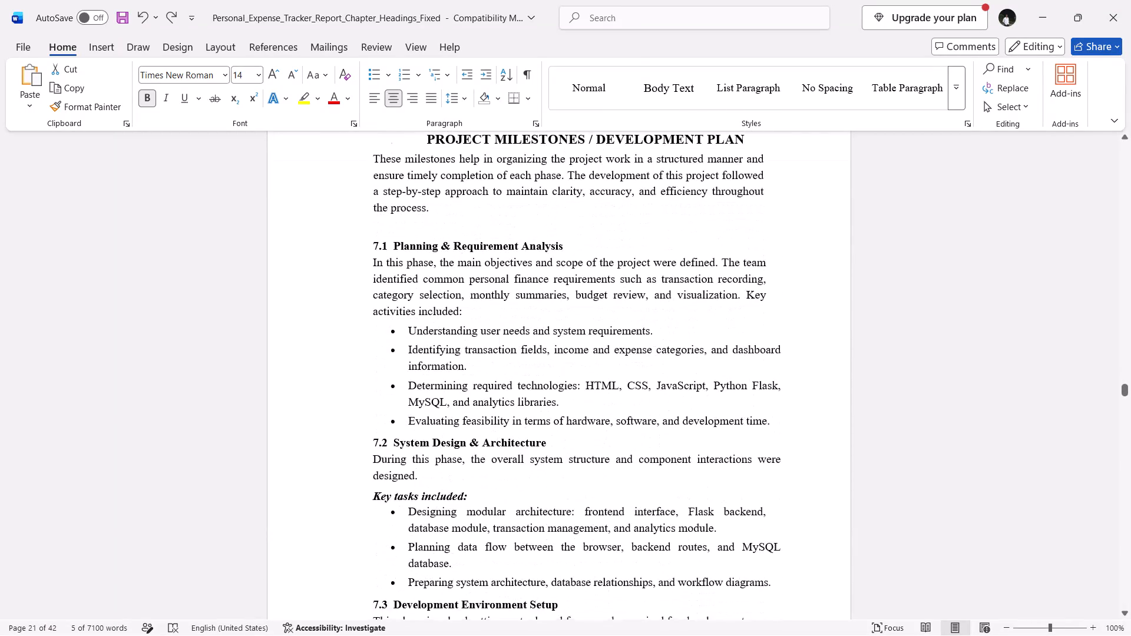
pyautogui.scroll(1, 545, 324)
pyautogui.scroll(-2, 545, 324)
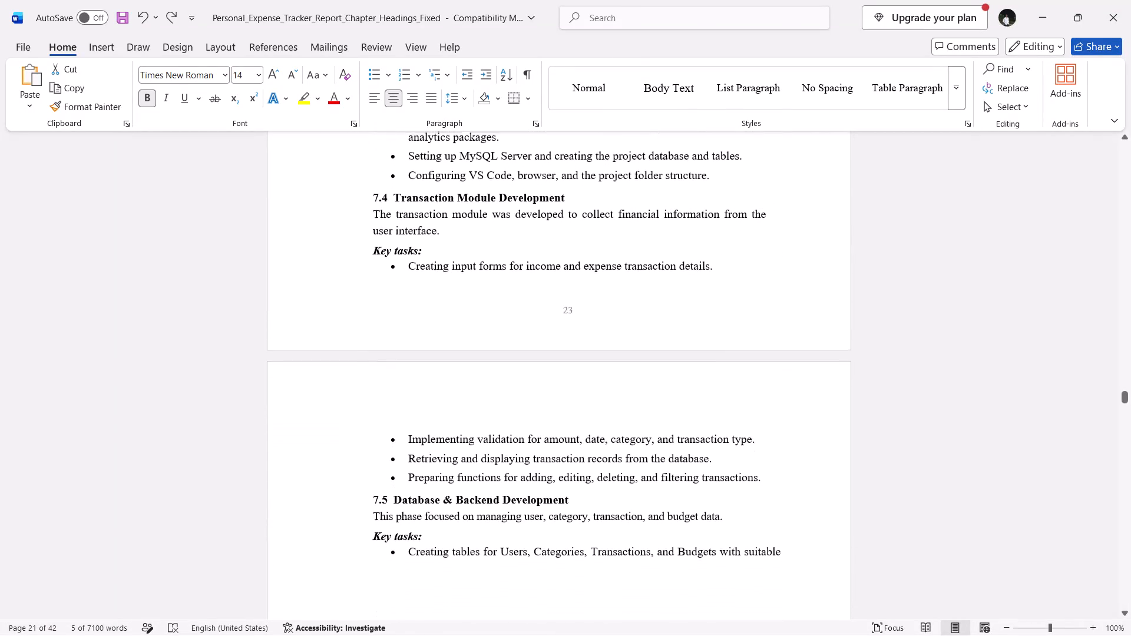
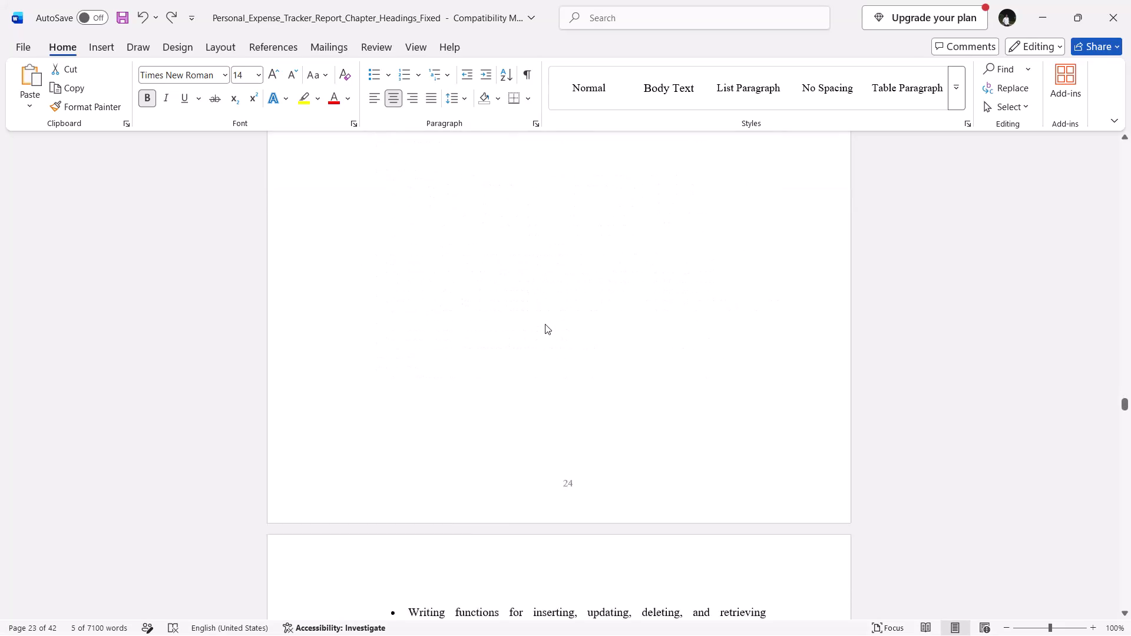
# Examine the page break between sections 7.5 and 7.6, including the empty space after the first Key tasks bullet.
pyautogui.scroll(-2, 545, 324)
pyautogui.scroll(5, 545, 324)
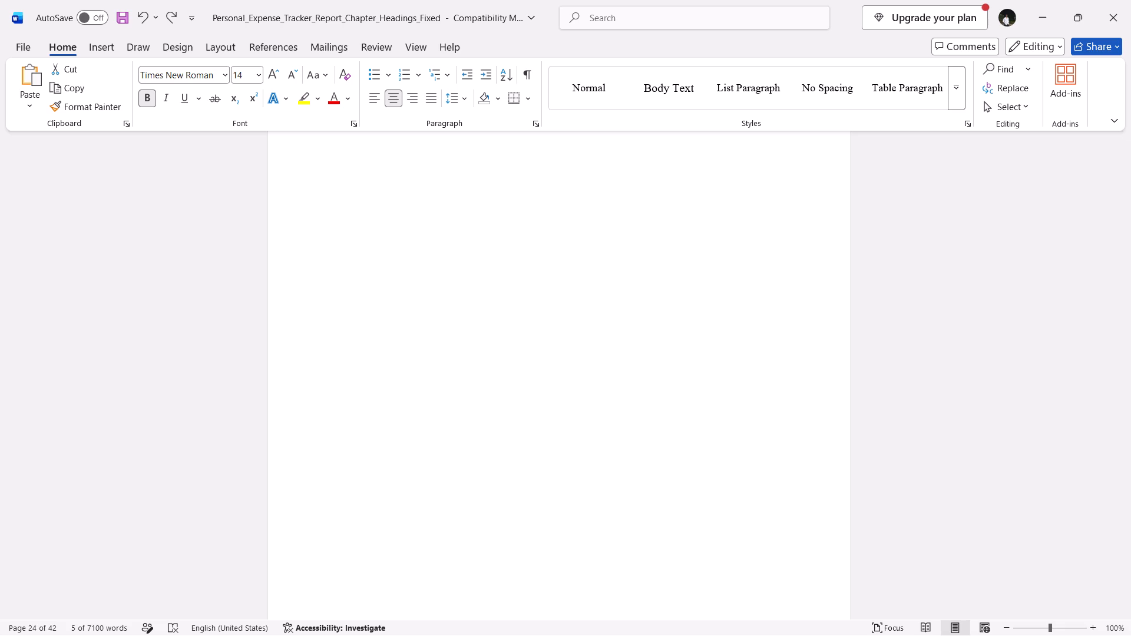
pyautogui.scroll(-3, 545, 324)
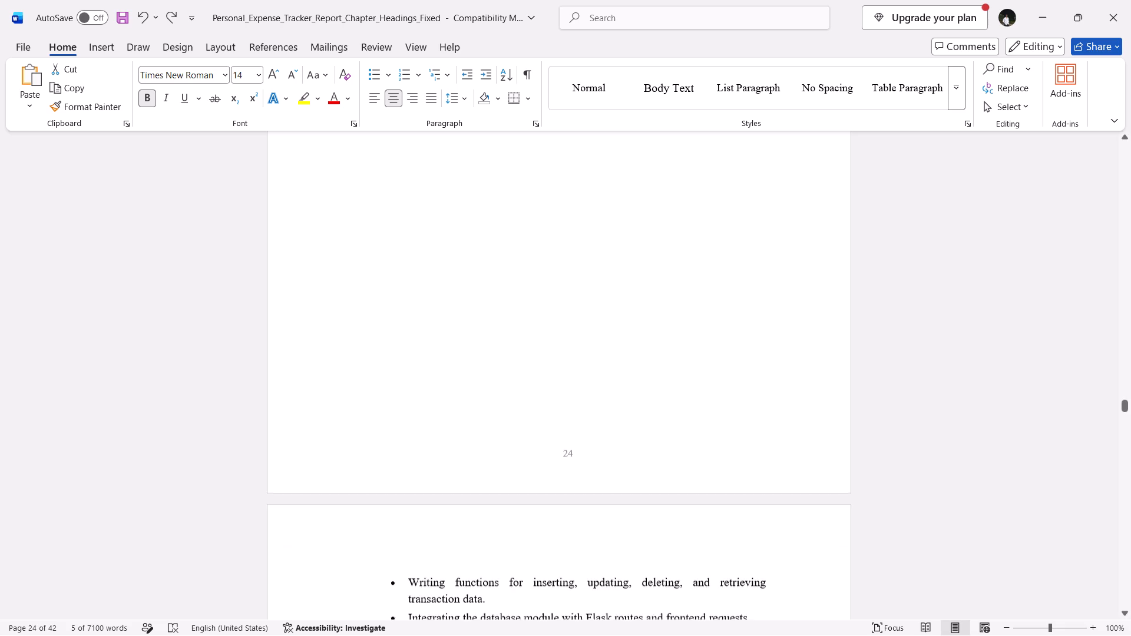
pyautogui.scroll(-1, 545, 324)
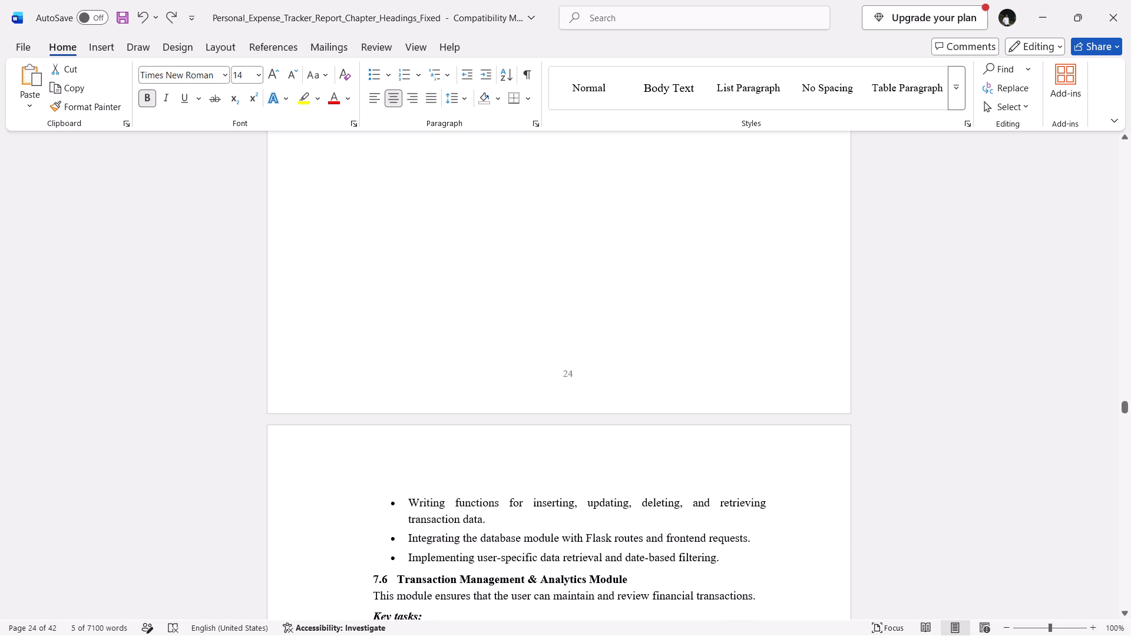
pyautogui.scroll(5, 384, 498)
pyautogui.scroll(-2, 384, 498)
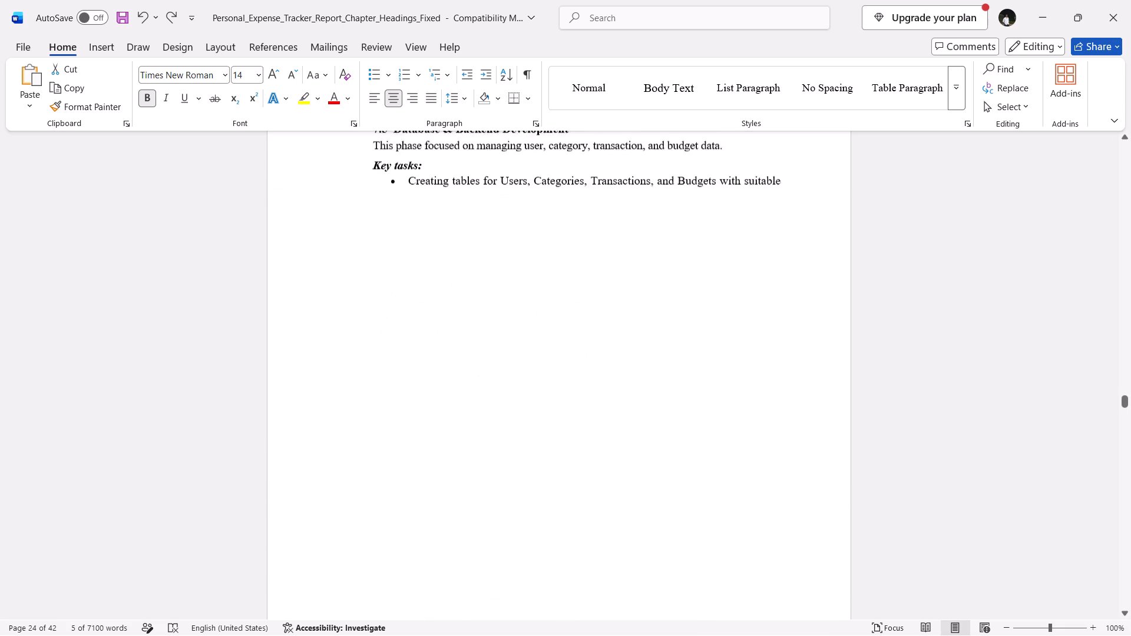
pyautogui.scroll(-2, 384, 498)
# Insert line breaks after the section 7.5 bullet "Creating tables for Users, Categories, Transactions, and Budgets with suitable", ending the bulleted list there.
pyautogui.click(576, 516)
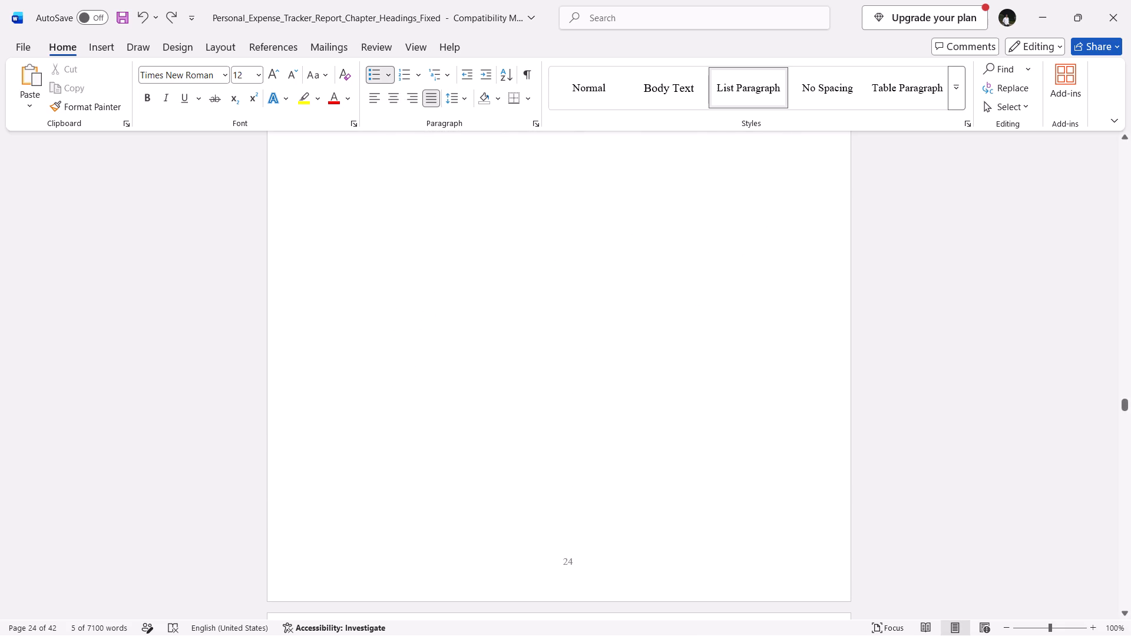
pyautogui.moveTo(627, 547); pyautogui.dragTo(447, 330)
pyautogui.click(447, 330)
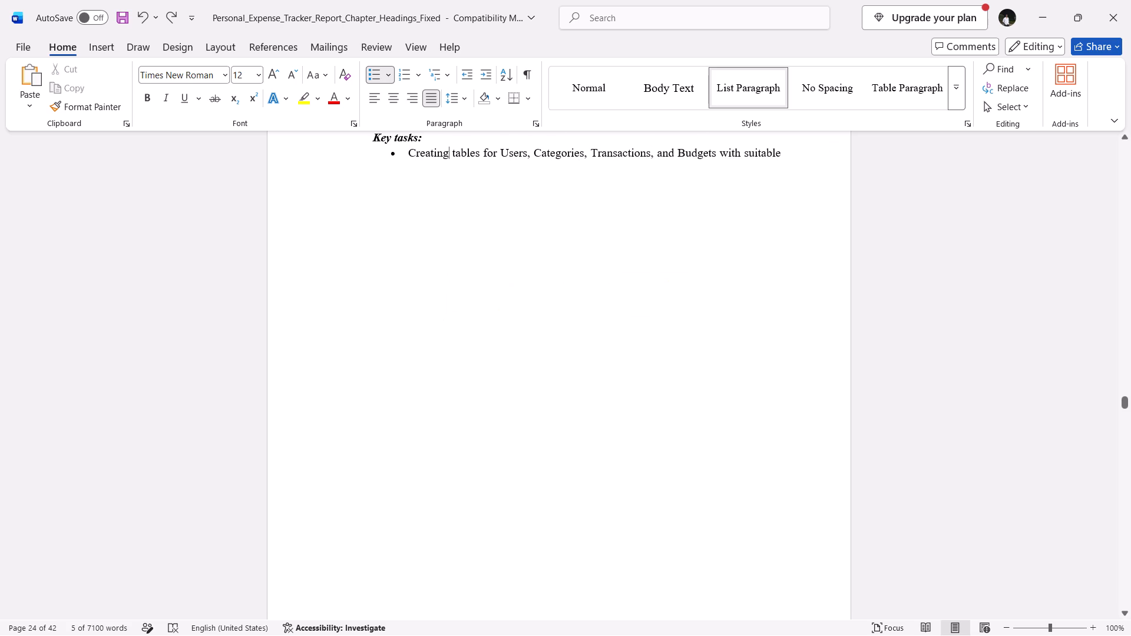
pyautogui.tripleClick(625, 376)
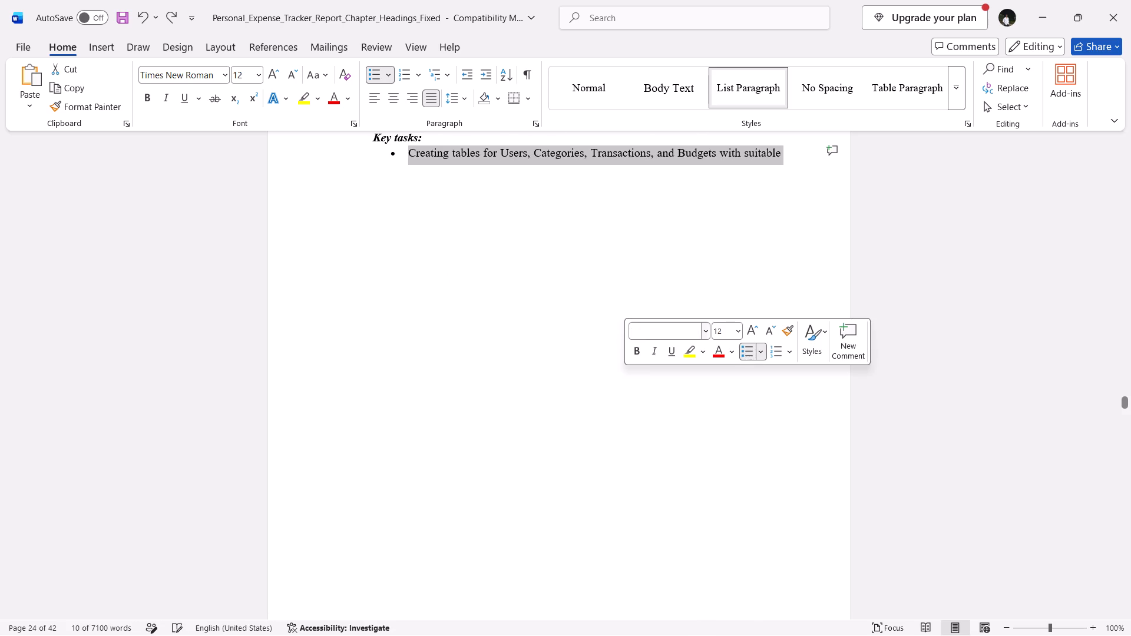
pyautogui.click(778, 227)
pyautogui.click(791, 160)
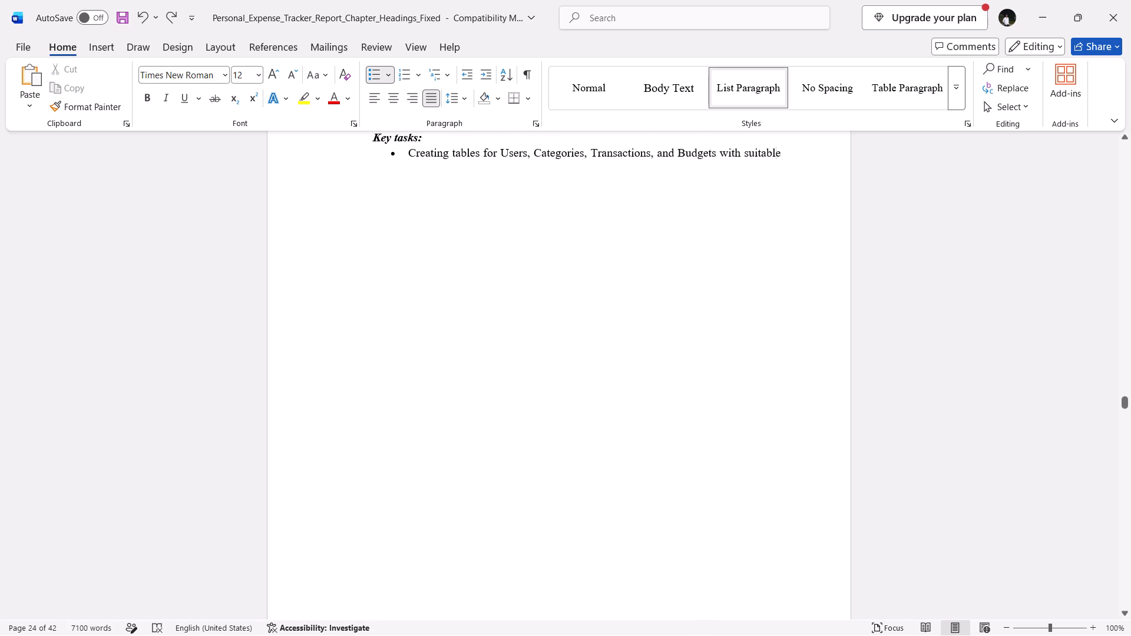
pyautogui.press('Return')
pyautogui.press('Return')
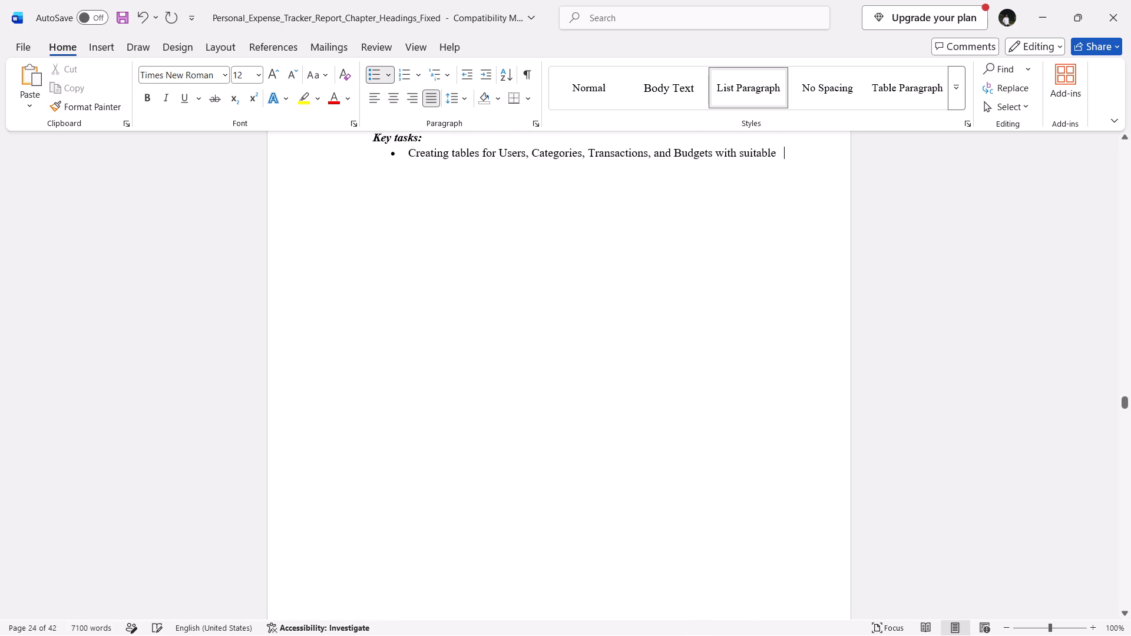
pyautogui.press('Return')
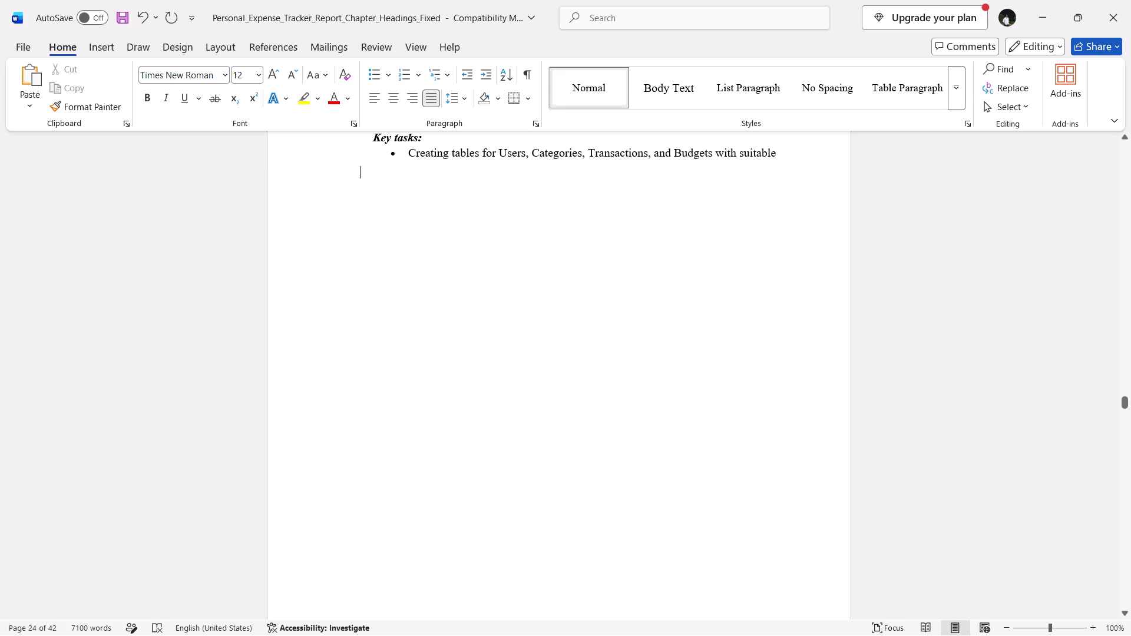
pyautogui.moveTo(373, 178); pyautogui.dragTo(635, 392)
# Examine the section headings and page layout of Chapters 7 and 8, and back to Chapter 5, checking italics and blank space.
pyautogui.scroll(-12, 635, 392)
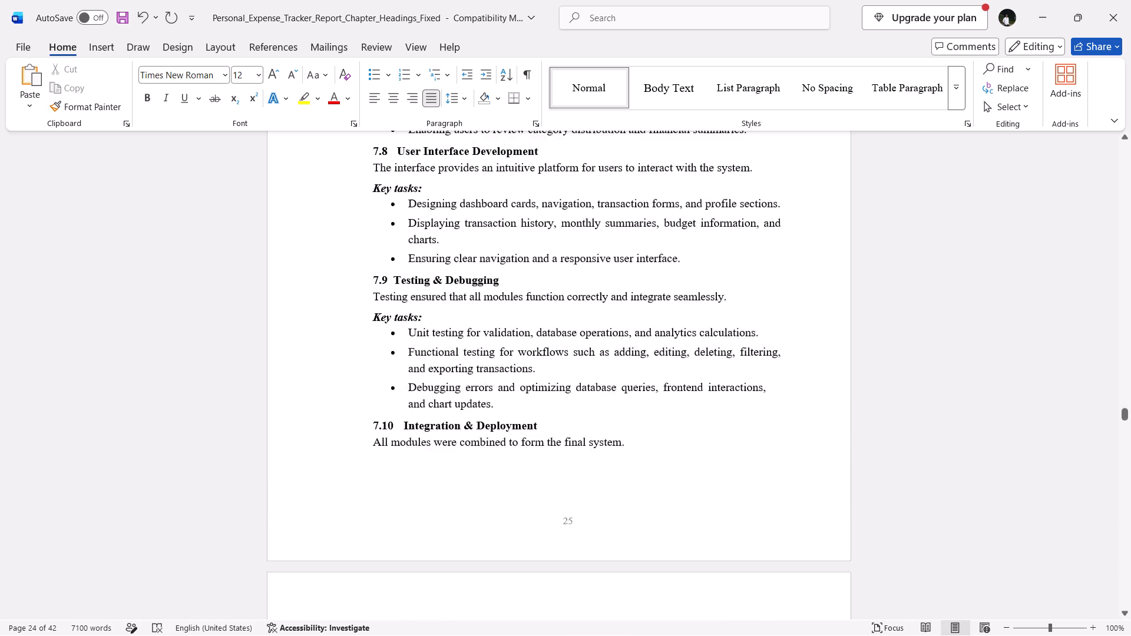
pyautogui.scroll(-15, 635, 392)
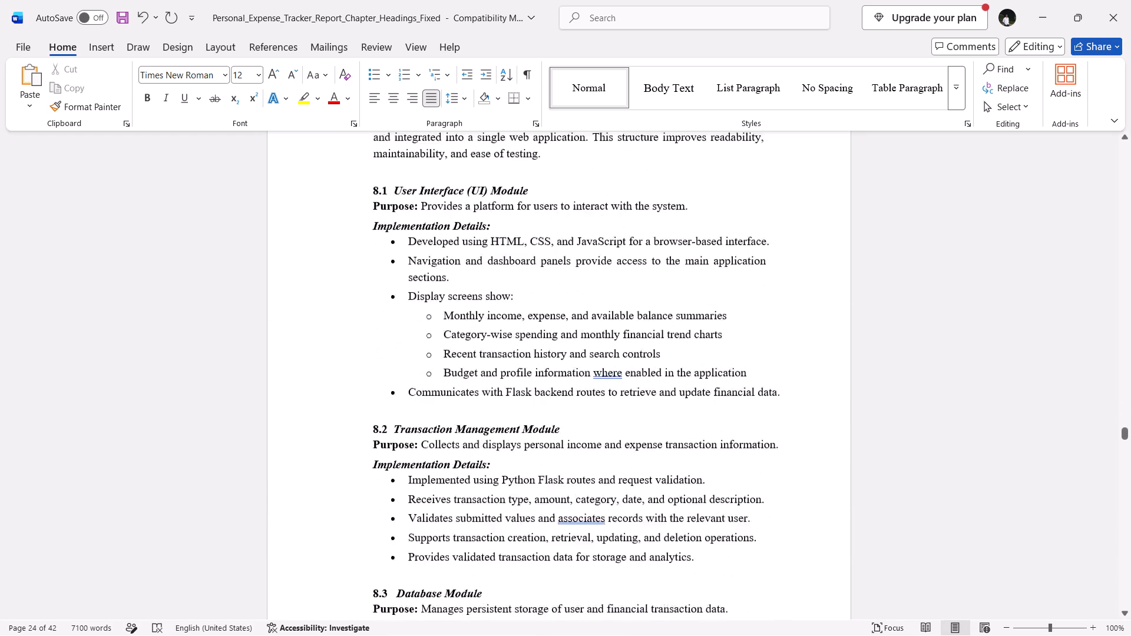
pyautogui.scroll(-5, 635, 392)
pyautogui.scroll(7, 635, 392)
pyautogui.hscroll(1, 635, 392)
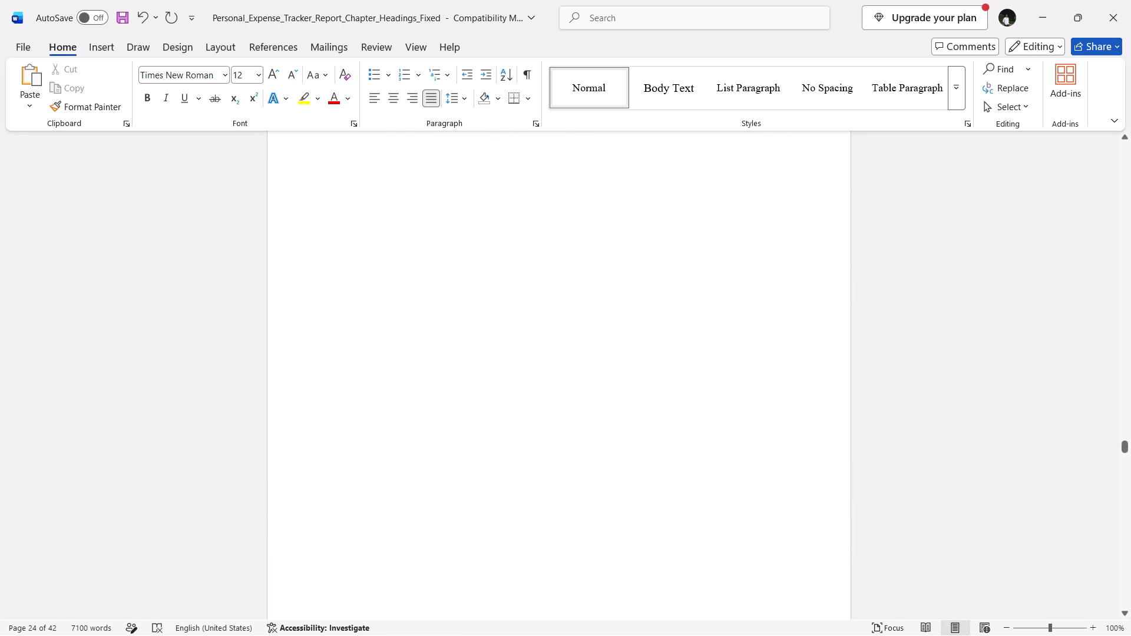
pyautogui.hscroll(1, 635, 392)
pyautogui.scroll(10, 635, 392)
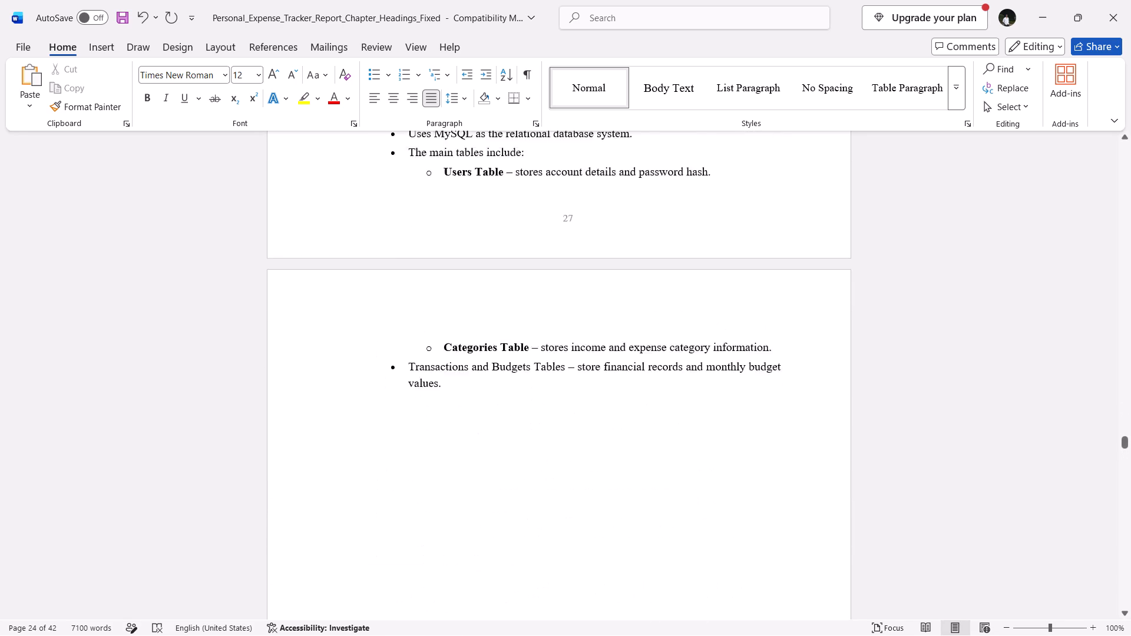
pyautogui.scroll(20, 635, 392)
pyautogui.scroll(2, 635, 392)
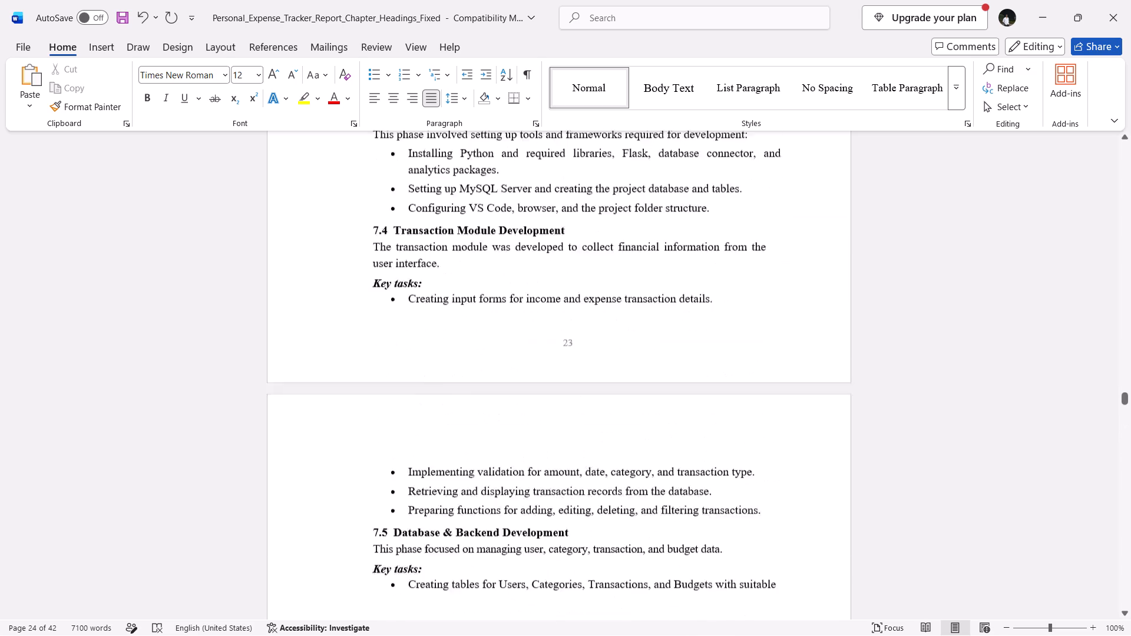
pyautogui.scroll(15, 635, 392)
pyautogui.scroll(9, 635, 392)
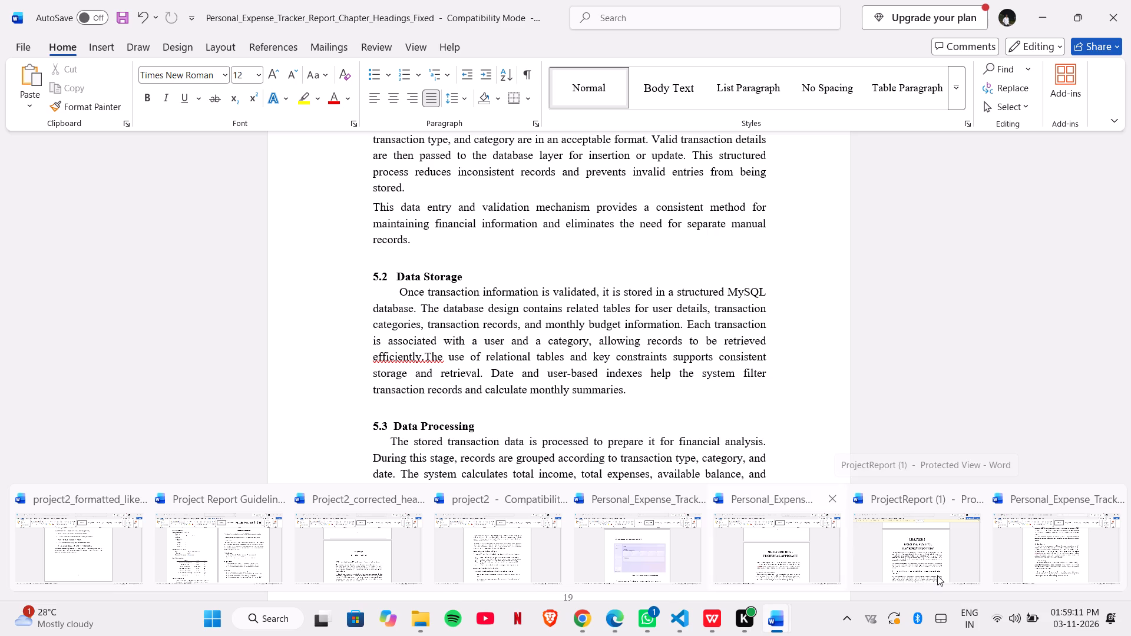
# Open the project1 document from the Downloads folder in Word and enable editing.
pyautogui.hscroll(-5, 957, 534)
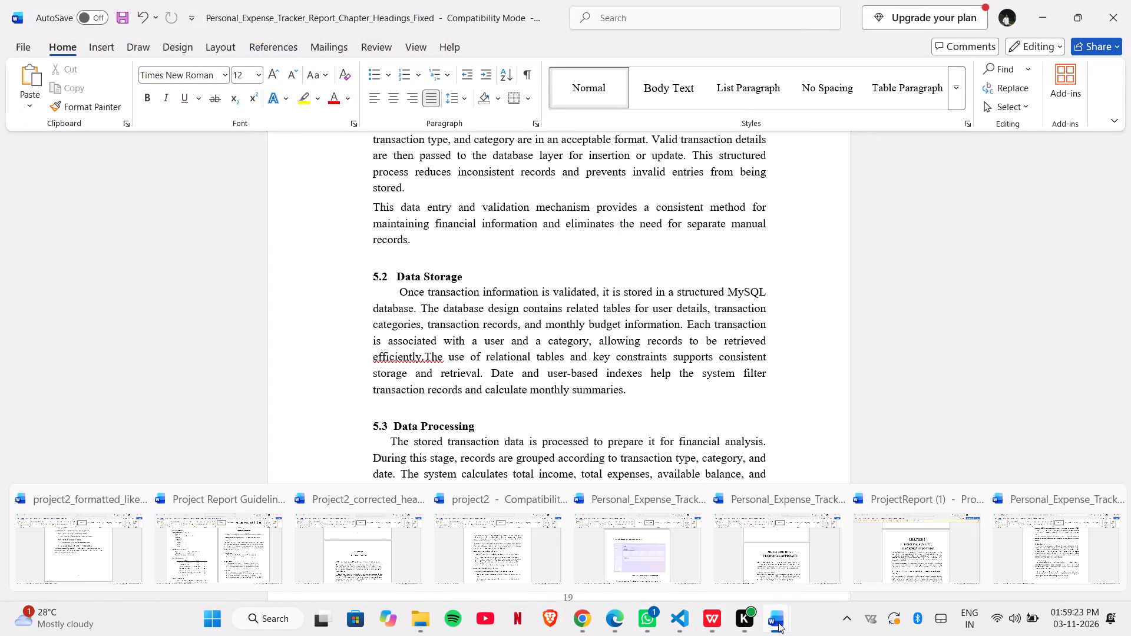
pyautogui.click(419, 630)
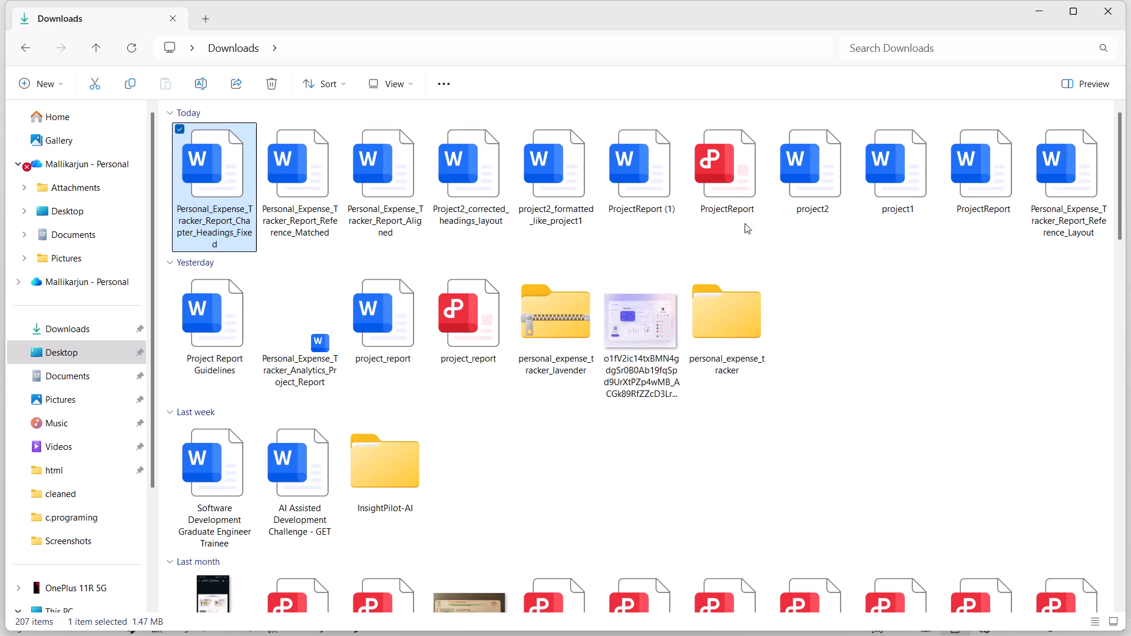
pyautogui.click(861, 128)
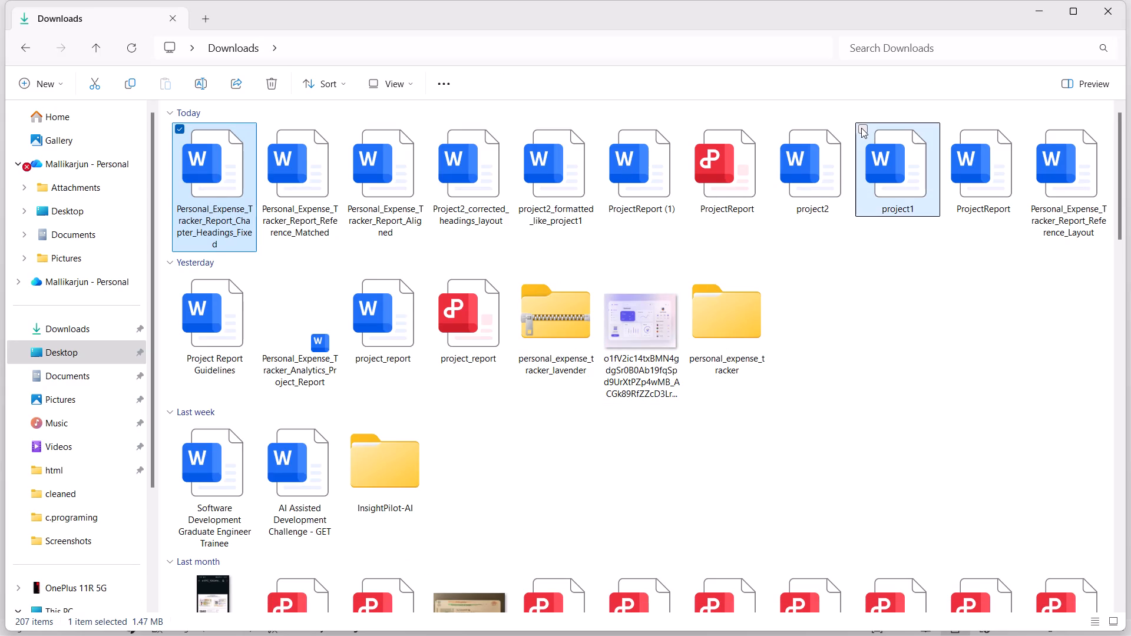
pyautogui.click(861, 128)
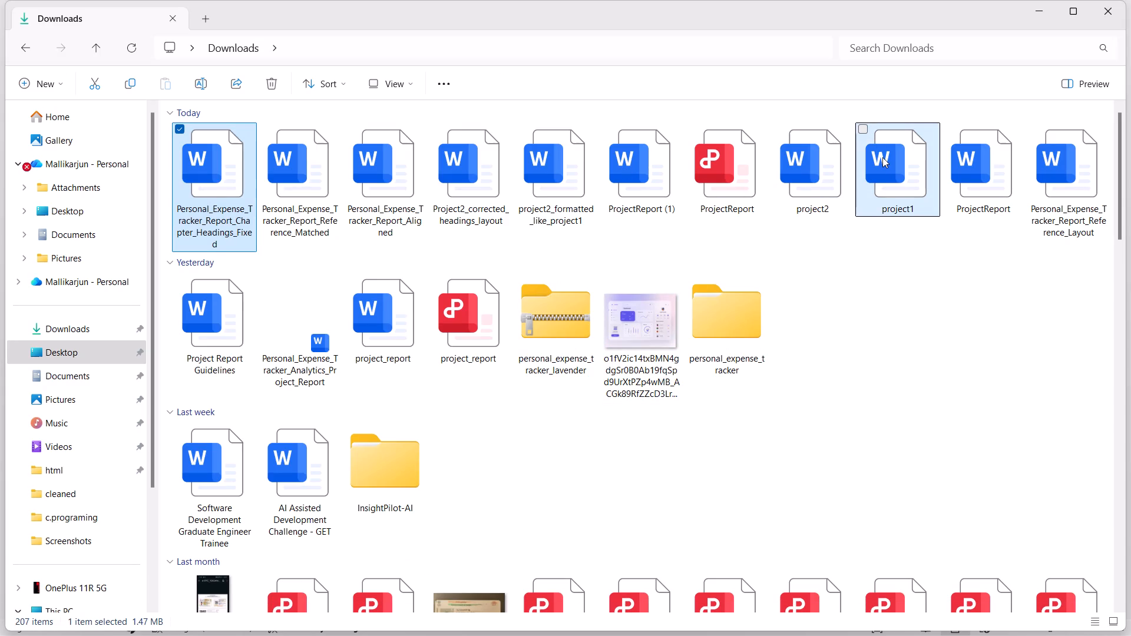
pyautogui.click(863, 128)
pyautogui.click(882, 160)
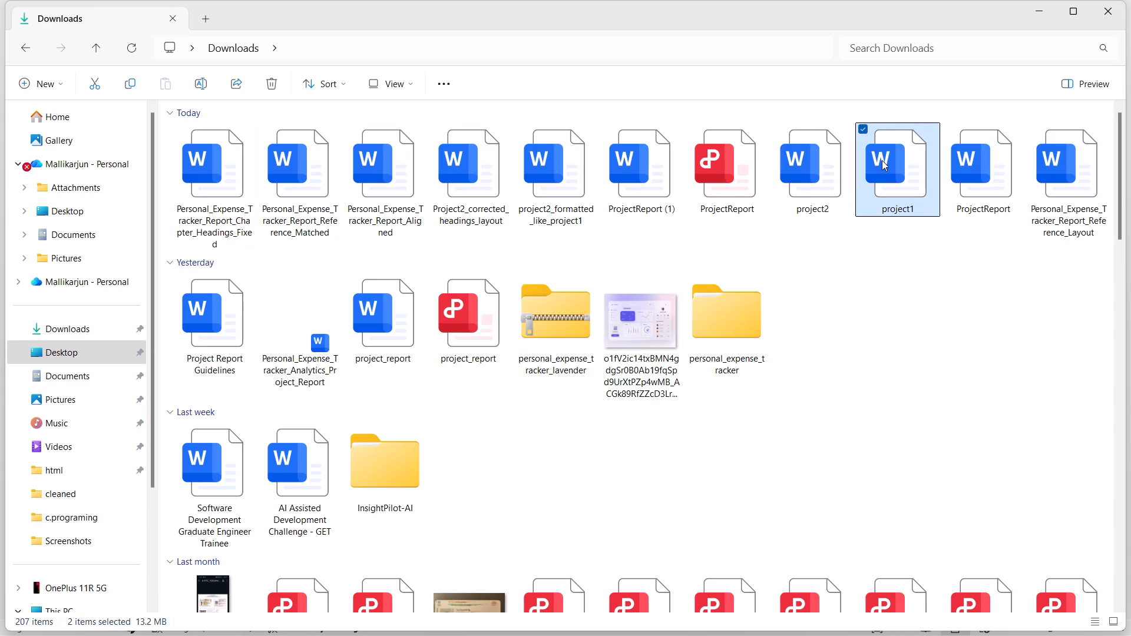
pyautogui.rightClick(882, 160)
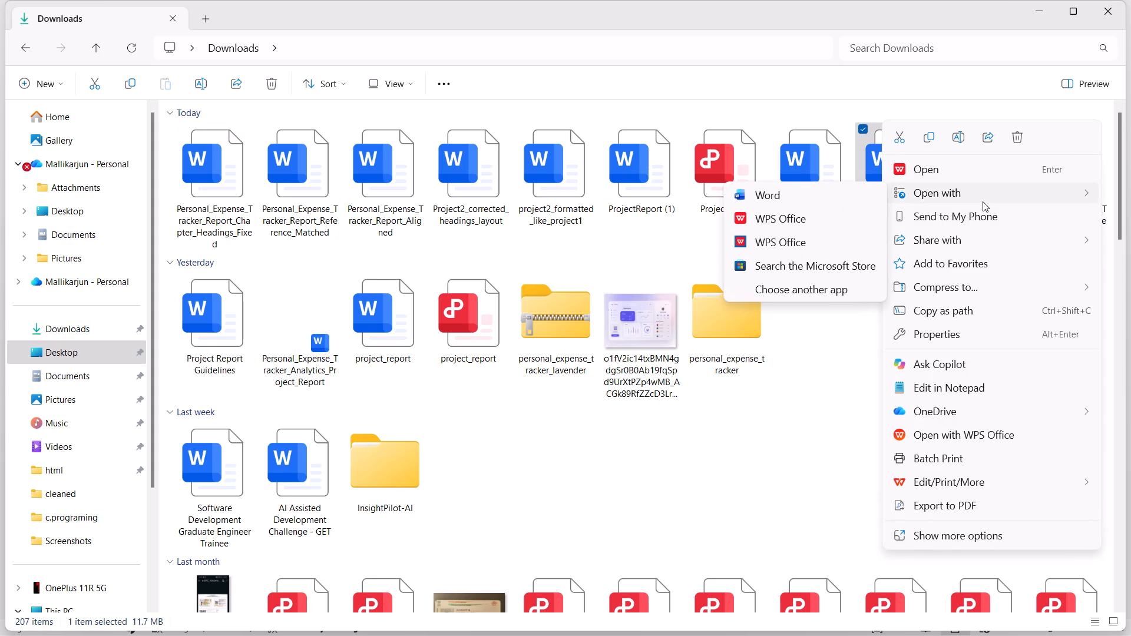
pyautogui.click(793, 190)
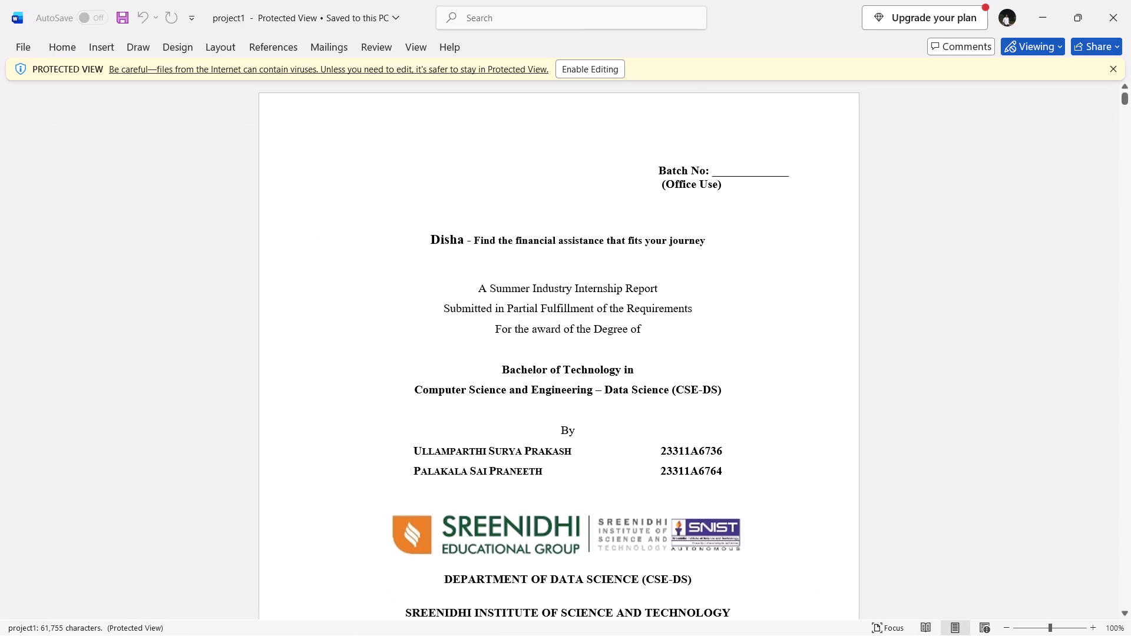
pyautogui.click(615, 73)
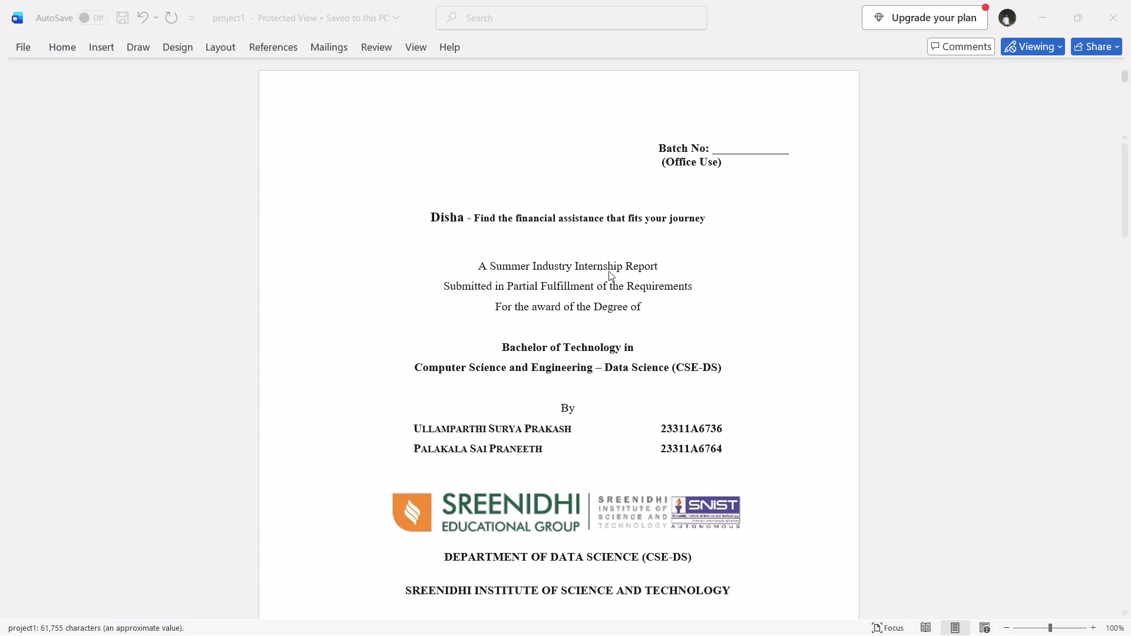
# Examine project1's front matter, table of contents and Chapter 1 pages, including how the CHAPTER 1 INTRODUCTION title is formatted.
pyautogui.scroll(-5, 609, 271)
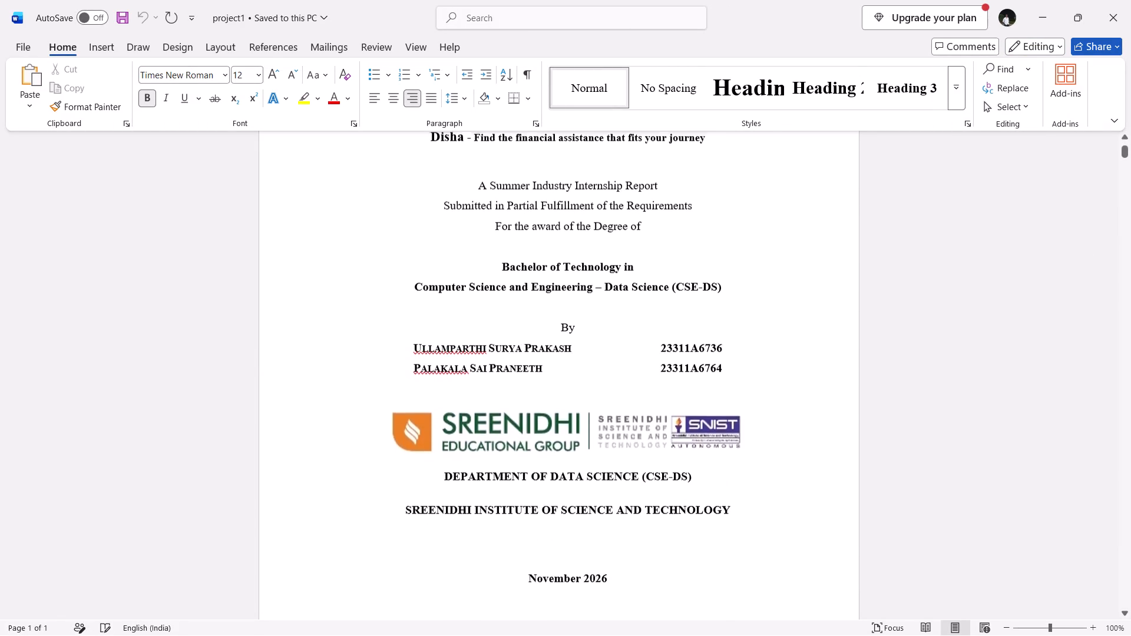
pyautogui.scroll(-18, 609, 271)
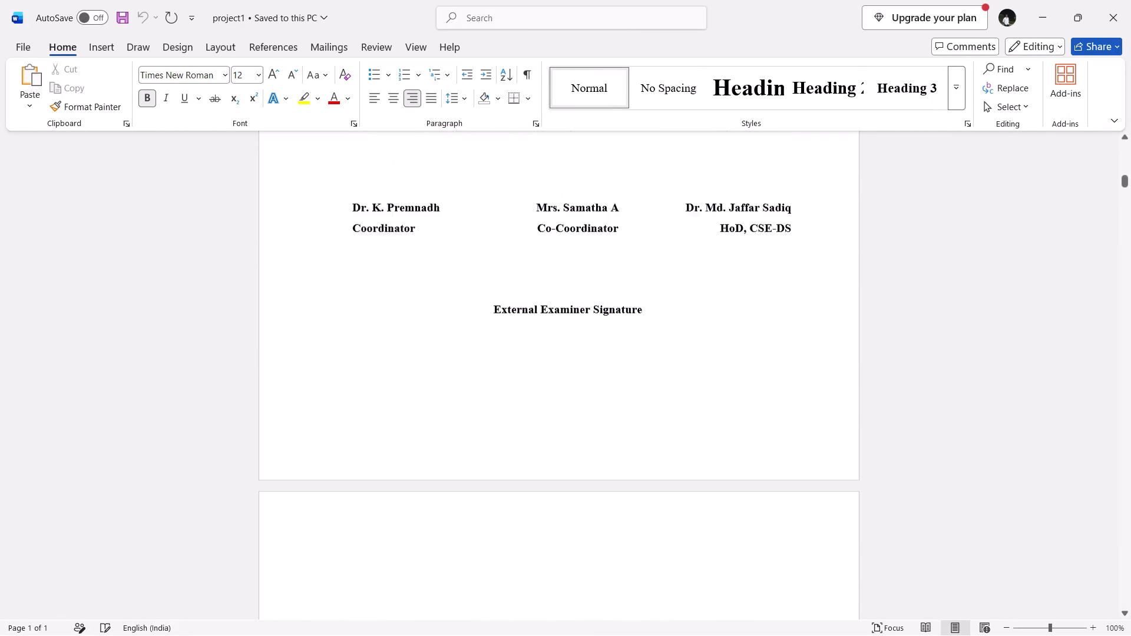
pyautogui.scroll(-18, 609, 271)
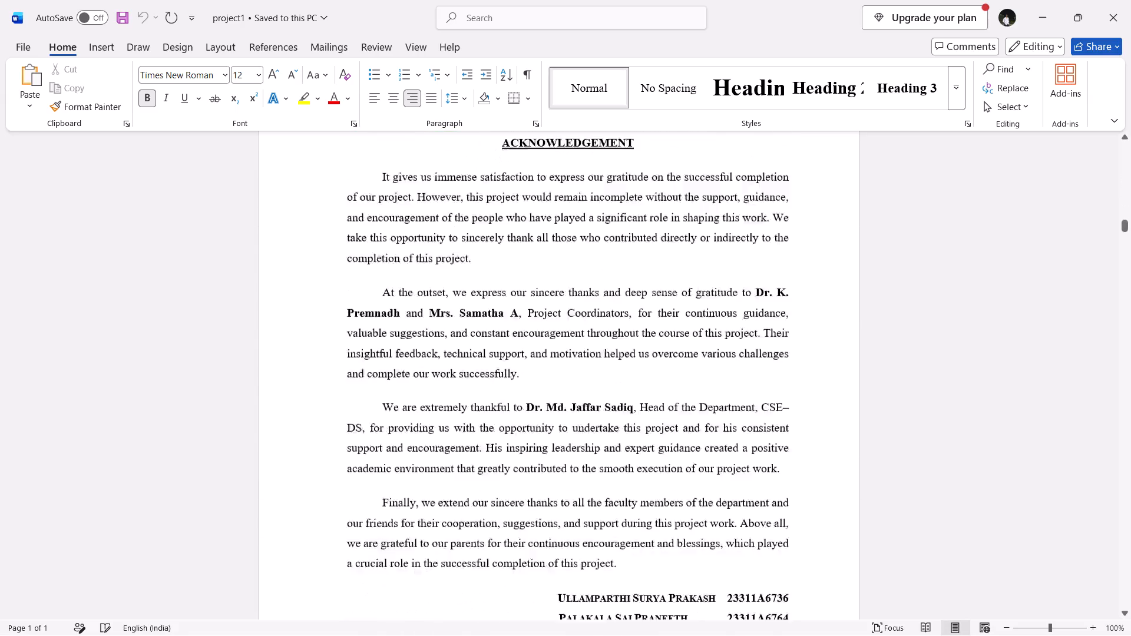
pyautogui.scroll(-18, 609, 271)
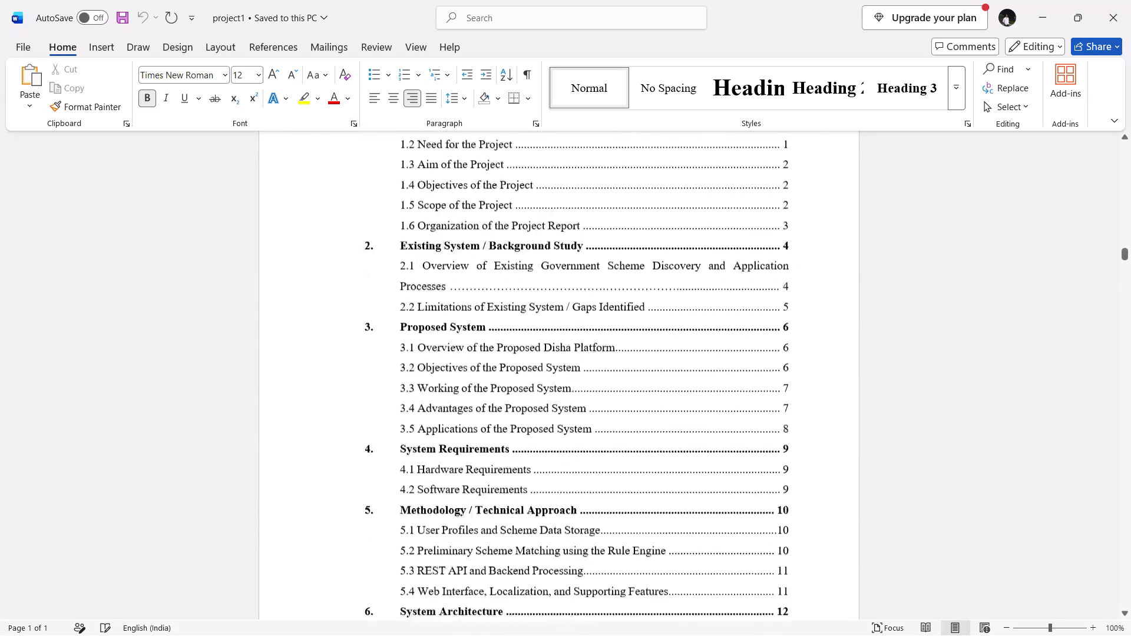
pyautogui.scroll(-16, 609, 271)
pyautogui.scroll(2, 609, 271)
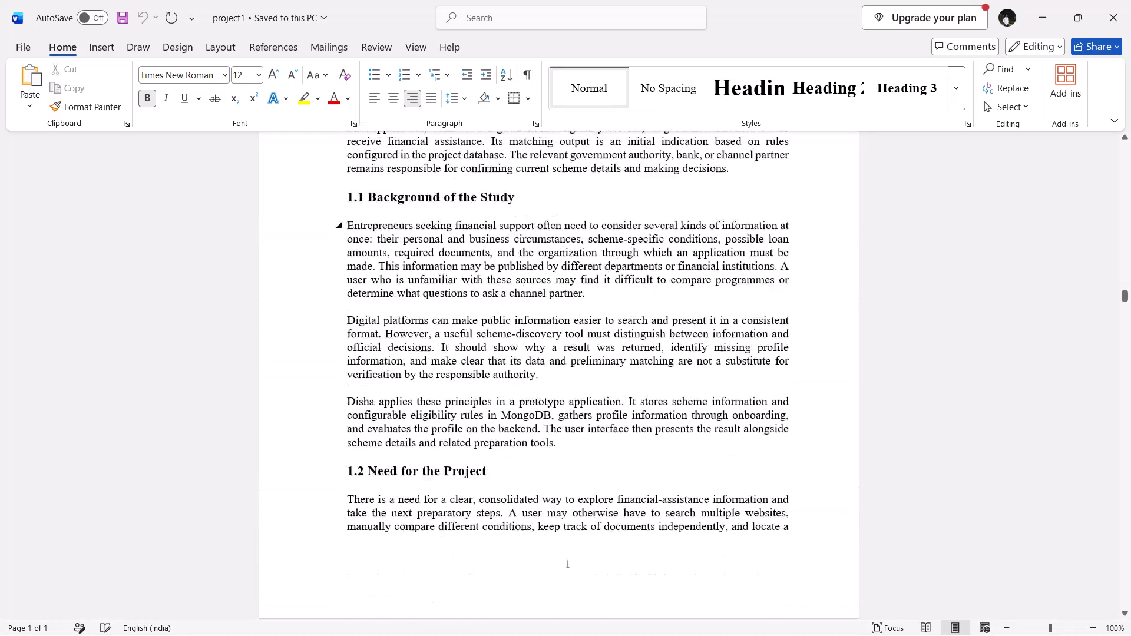
pyautogui.scroll(3, 609, 271)
pyautogui.moveTo(678, 270); pyautogui.dragTo(521, 215)
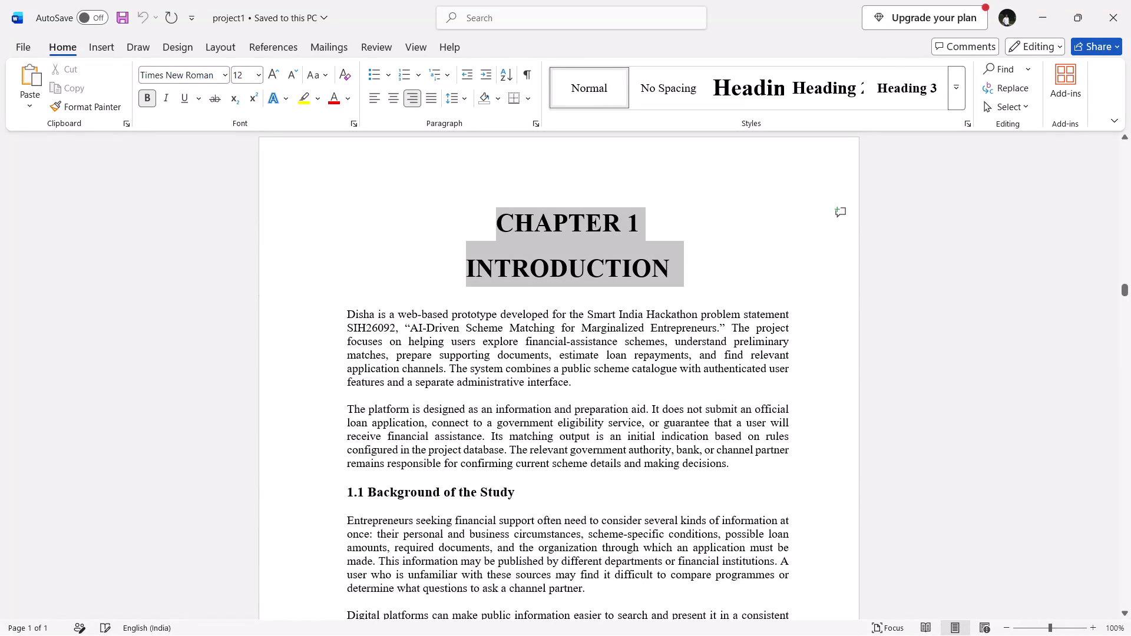
pyautogui.moveTo(521, 215); pyautogui.dragTo(520, 215)
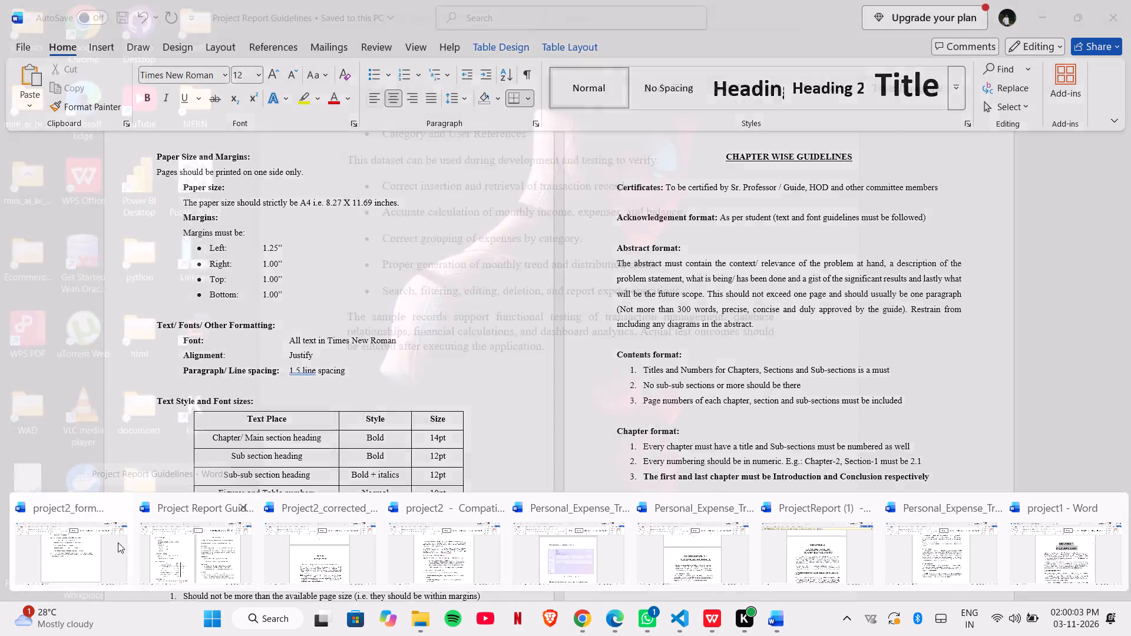
# Examine the headings, section numbering and page layout of project2_formatted_like_project1, working back from its appendix through the earlier chapters.
pyautogui.click(116, 542)
pyautogui.scroll(4, 534, 385)
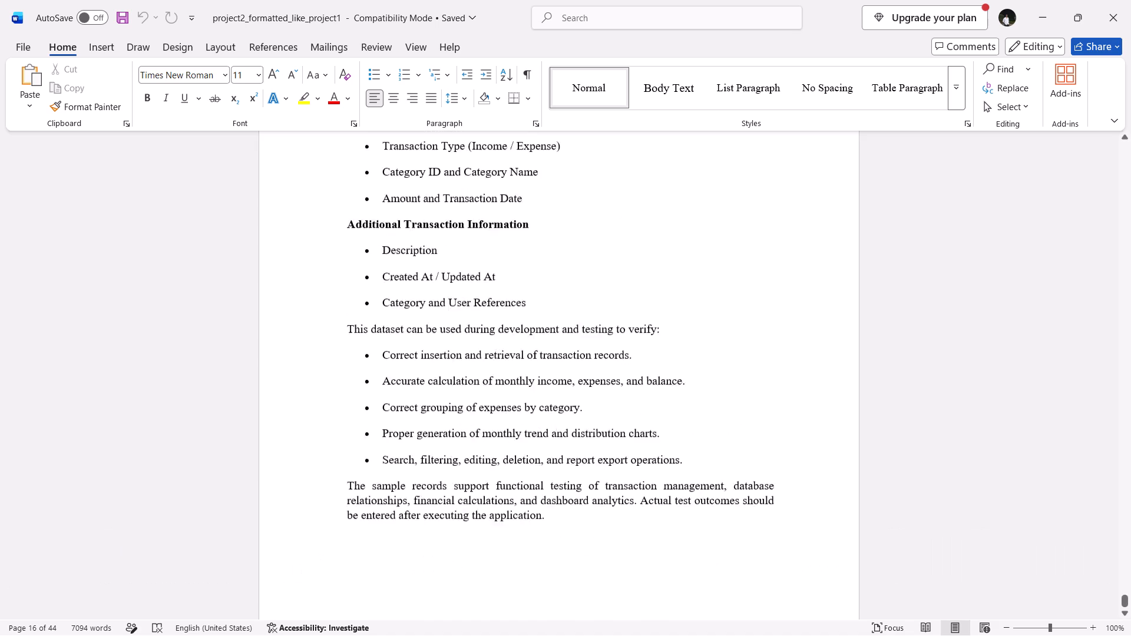
pyautogui.scroll(15, 534, 385)
pyautogui.scroll(-2, 534, 385)
pyautogui.scroll(1, 534, 385)
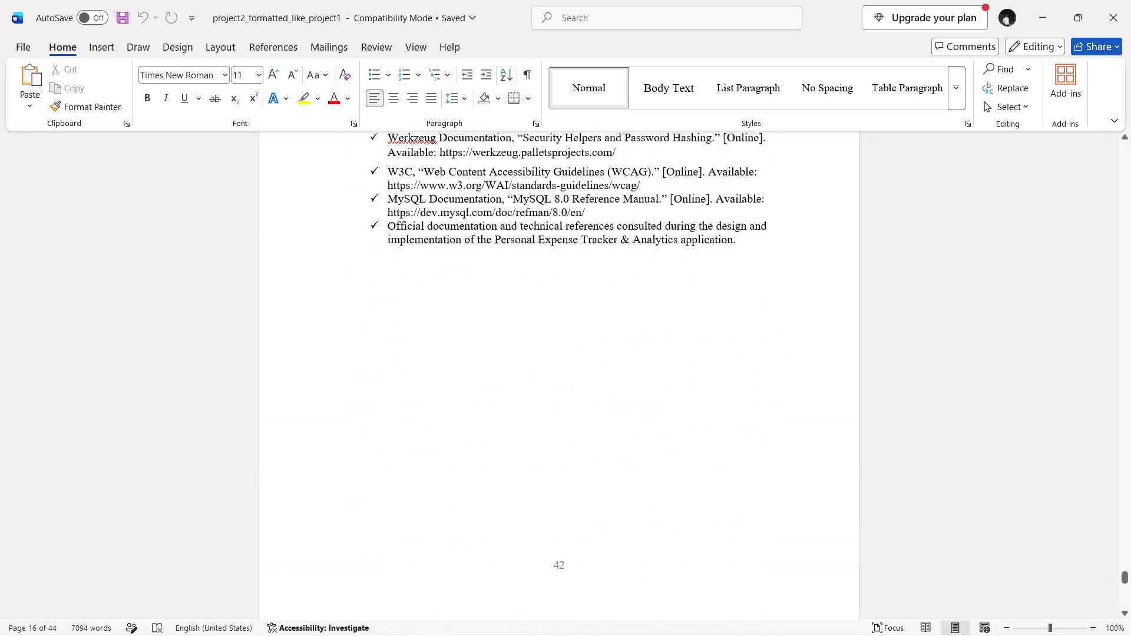
pyautogui.scroll(-11, 534, 385)
pyautogui.scroll(11, 534, 385)
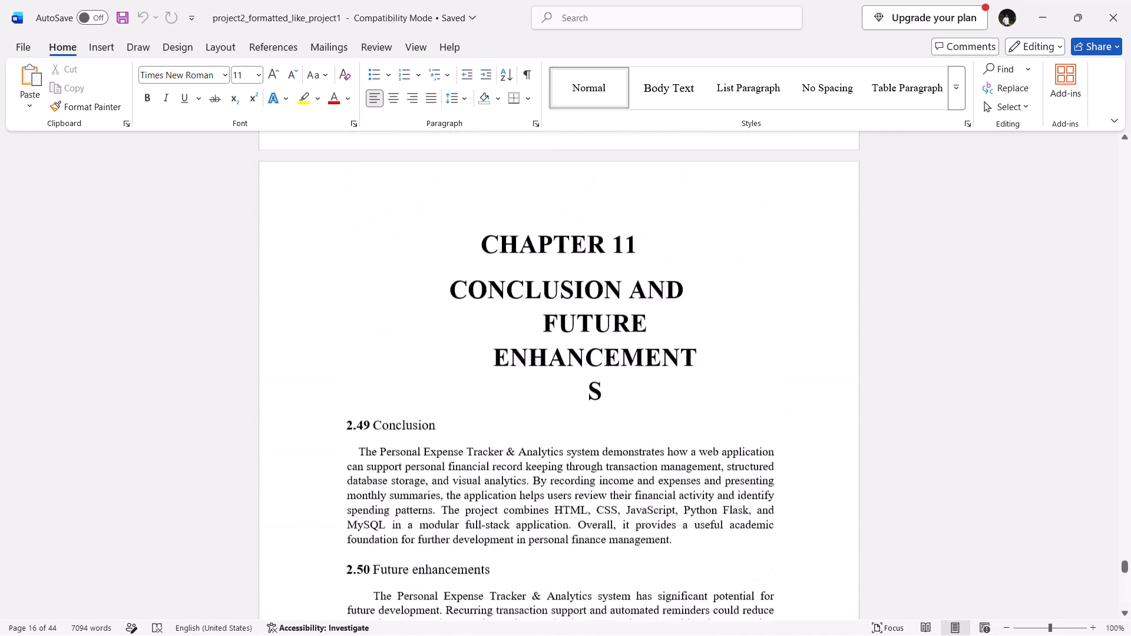
pyautogui.scroll(20, 534, 385)
pyautogui.scroll(6, 534, 385)
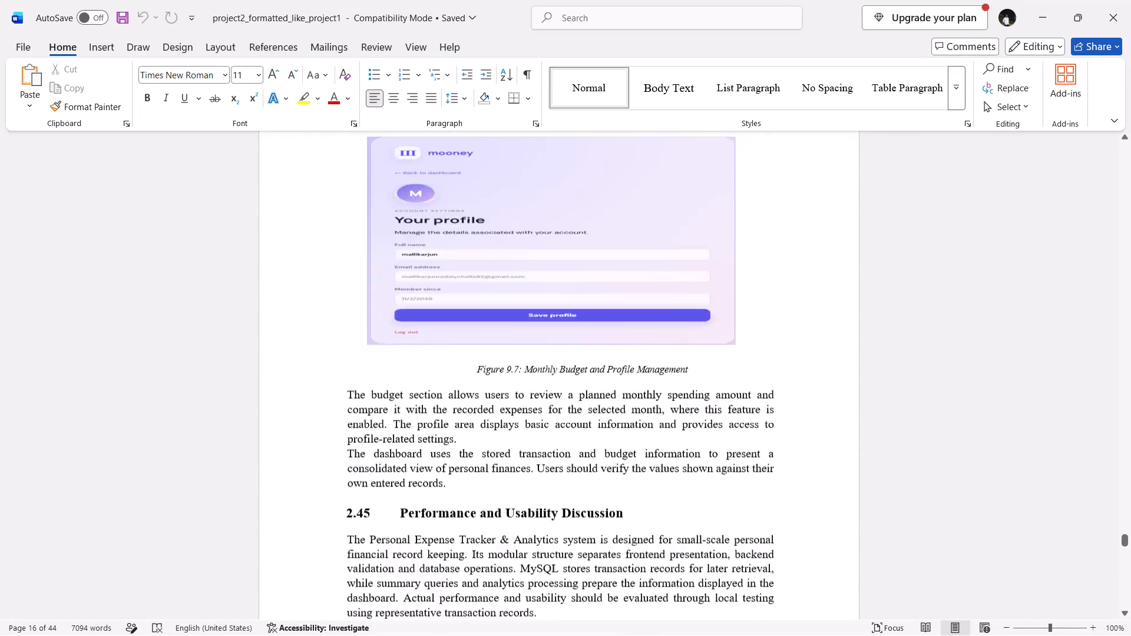
pyautogui.scroll(20, 534, 385)
pyautogui.scroll(1, 534, 385)
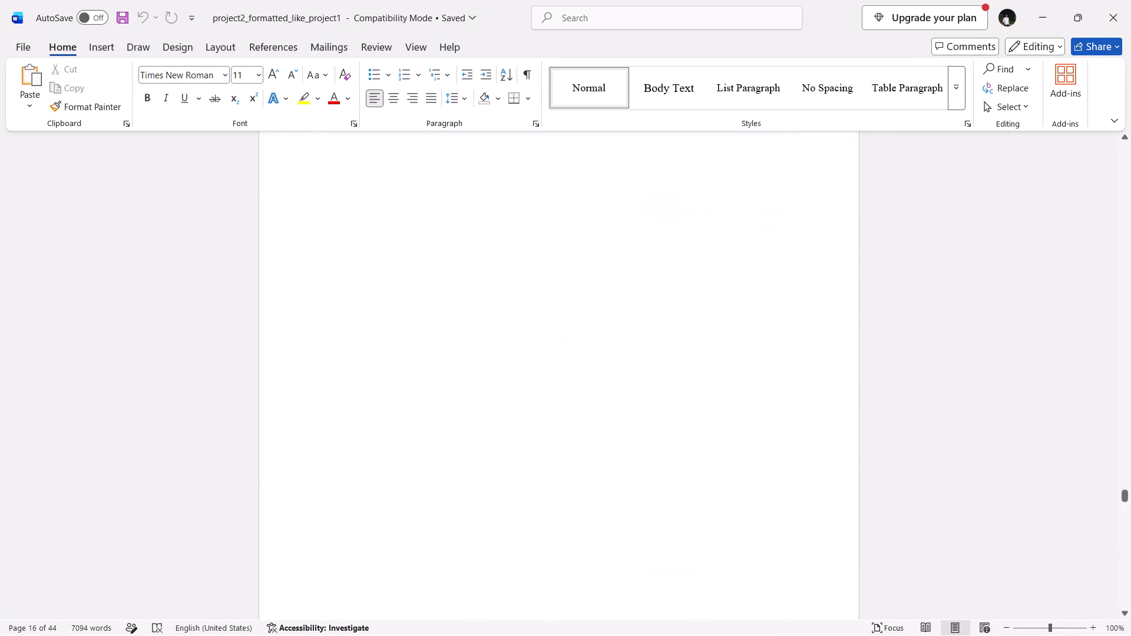
pyautogui.scroll(19, 534, 385)
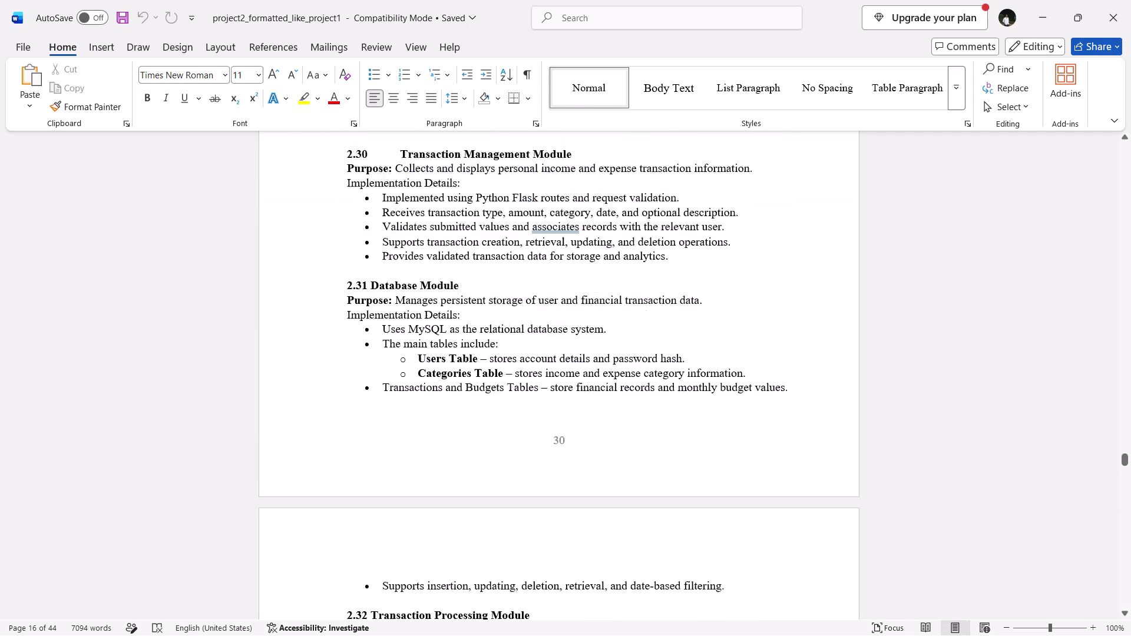
pyautogui.scroll(6, 534, 385)
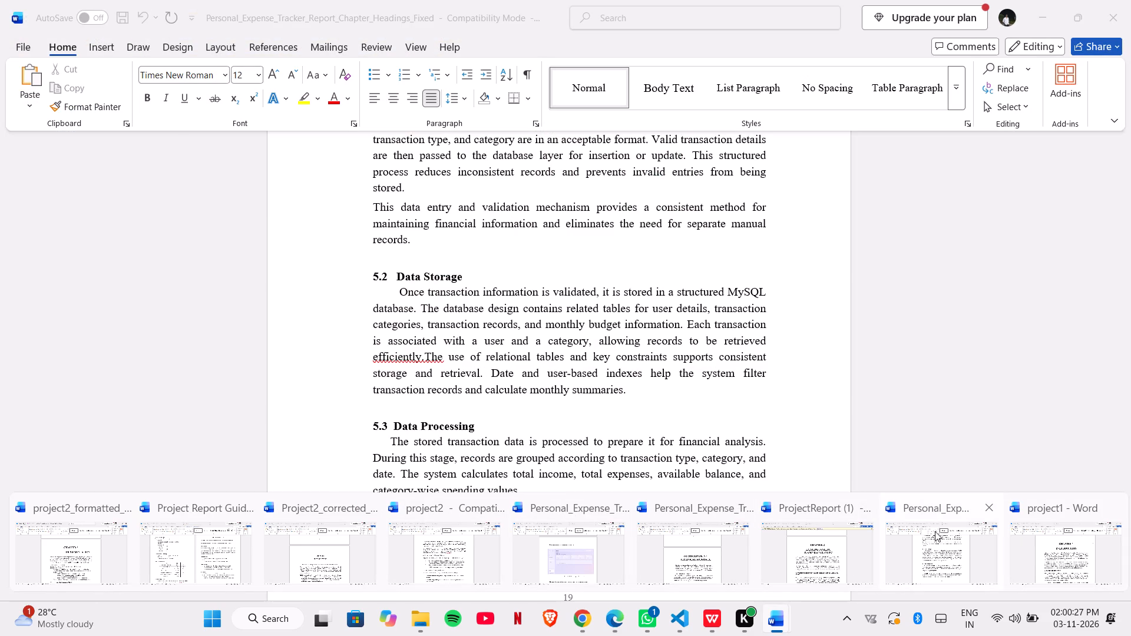
# In Personal_Expense_Tracker_Report_Chapter_Headings_Fixed, delete the CHAPTER 6 and CHAPTER 9 headings from the List of Figures.
pyautogui.click(935, 531)
pyautogui.scroll(4, 618, 409)
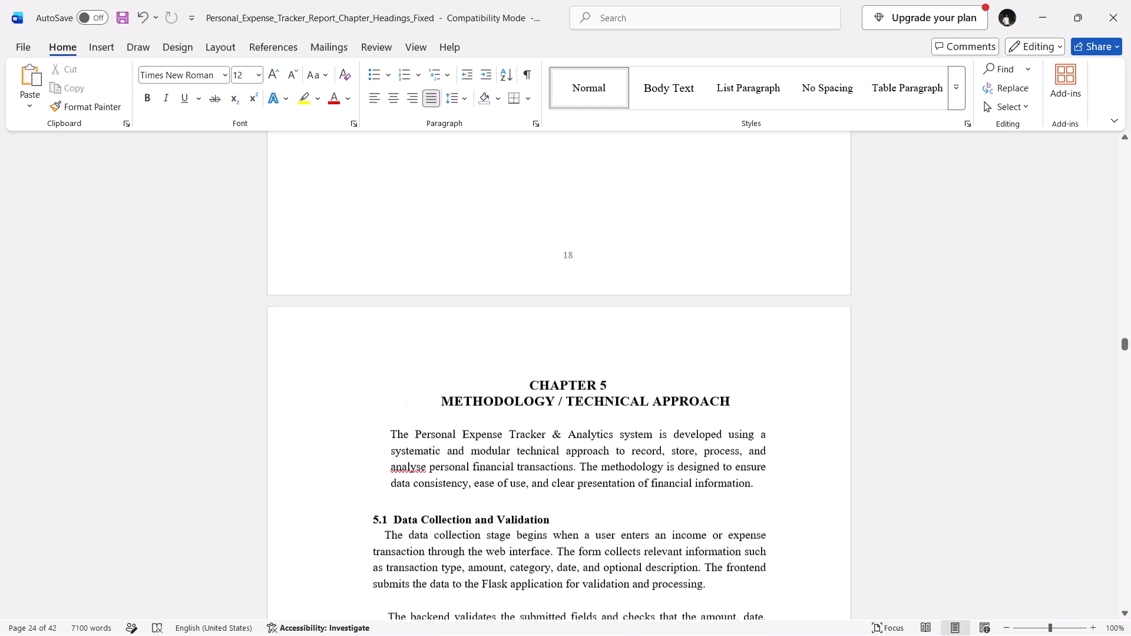
pyautogui.scroll(19, 618, 409)
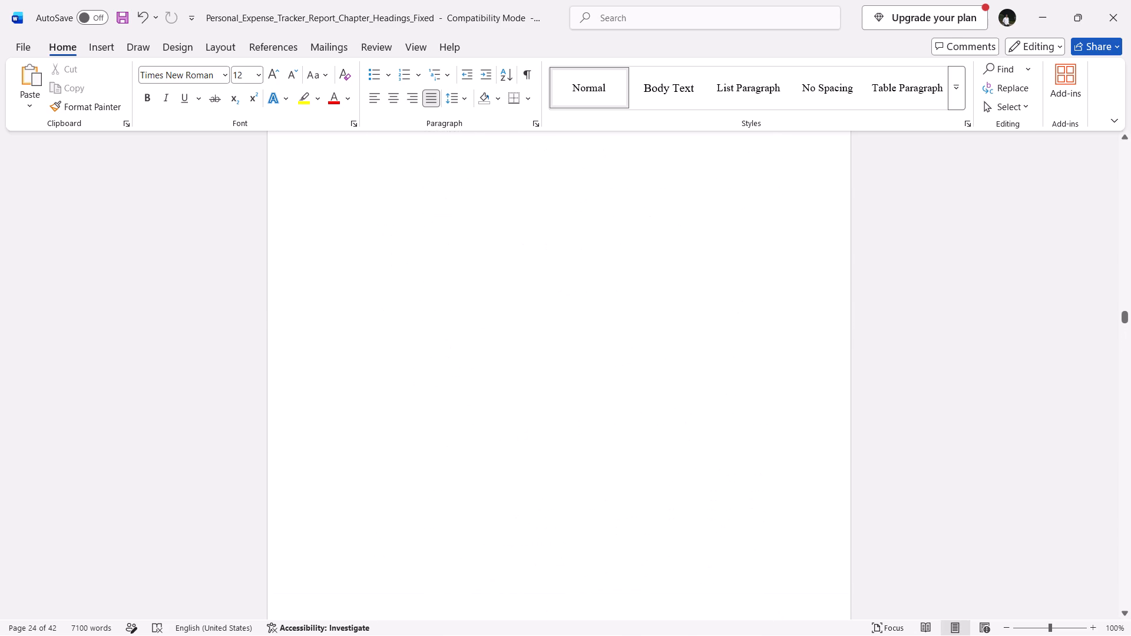
pyautogui.scroll(19, 618, 409)
pyautogui.scroll(20, 618, 409)
pyautogui.scroll(15, 618, 409)
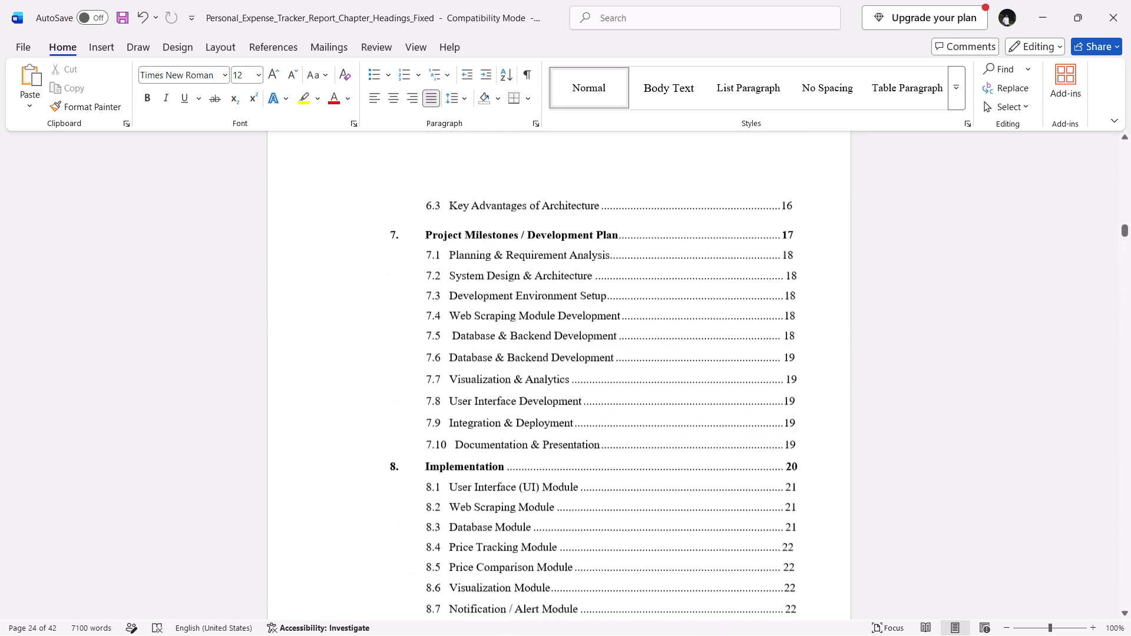
pyautogui.scroll(-8, 618, 409)
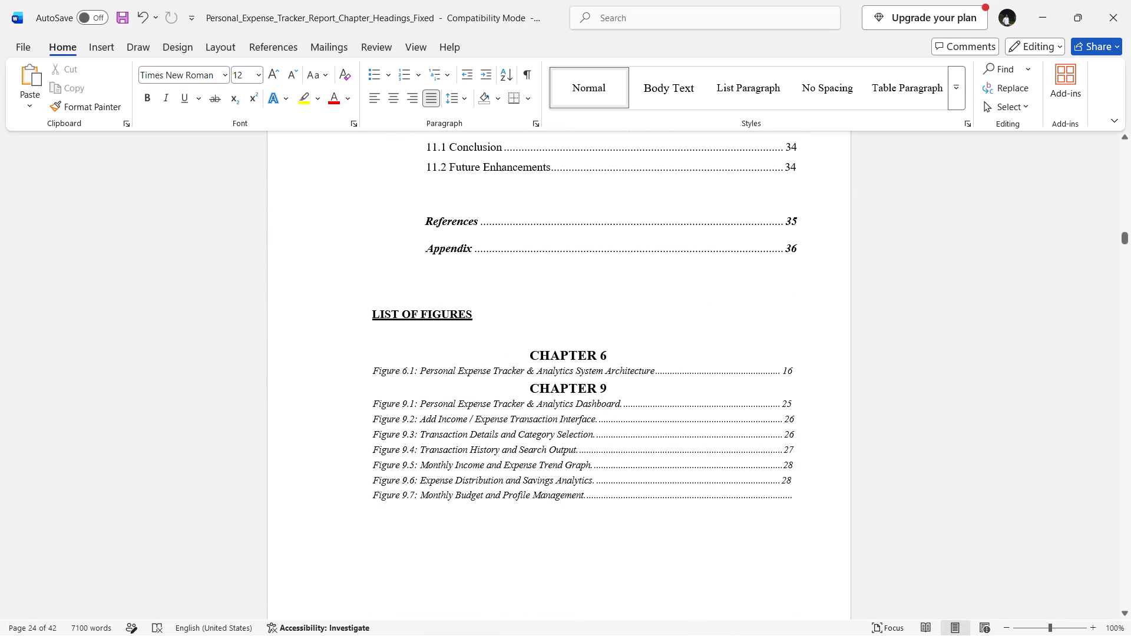
pyautogui.moveTo(613, 359); pyautogui.dragTo(544, 358)
pyautogui.press('BackSpace')
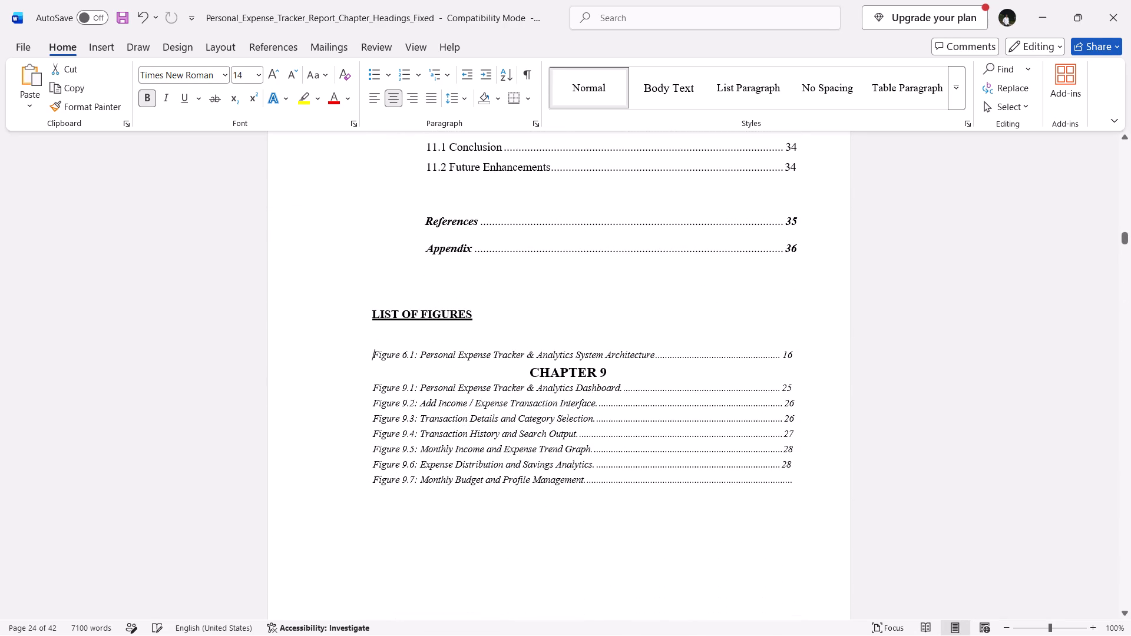
pyautogui.moveTo(606, 376); pyautogui.dragTo(552, 376)
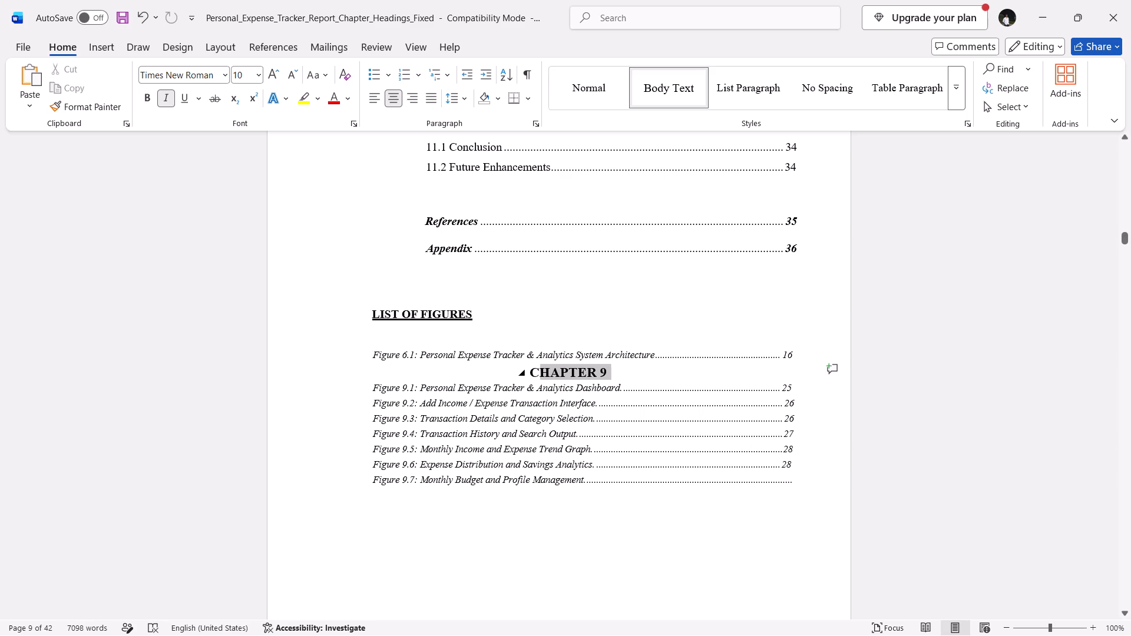
pyautogui.moveTo(552, 376); pyautogui.dragTo(537, 374)
pyautogui.press('BackSpace')
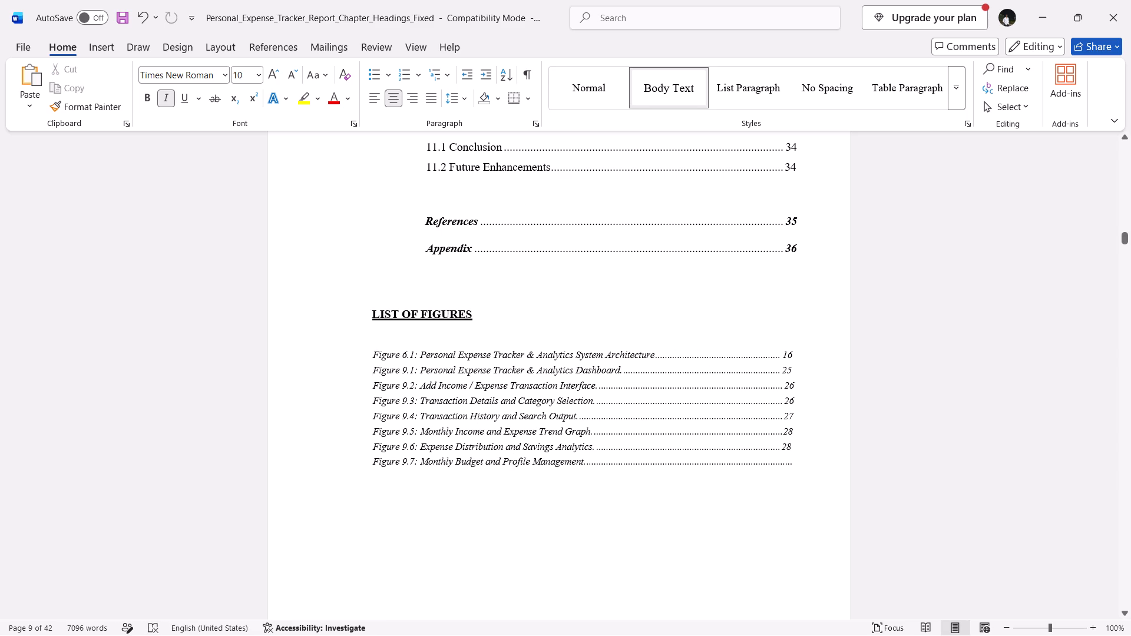
# Remove the italics from all List of Figures entries, Figure 6.1 to Figure 9.7, and set their font size to 12.
pyautogui.moveTo(796, 462); pyautogui.dragTo(486, 378)
pyautogui.moveTo(486, 378); pyautogui.dragTo(387, 346)
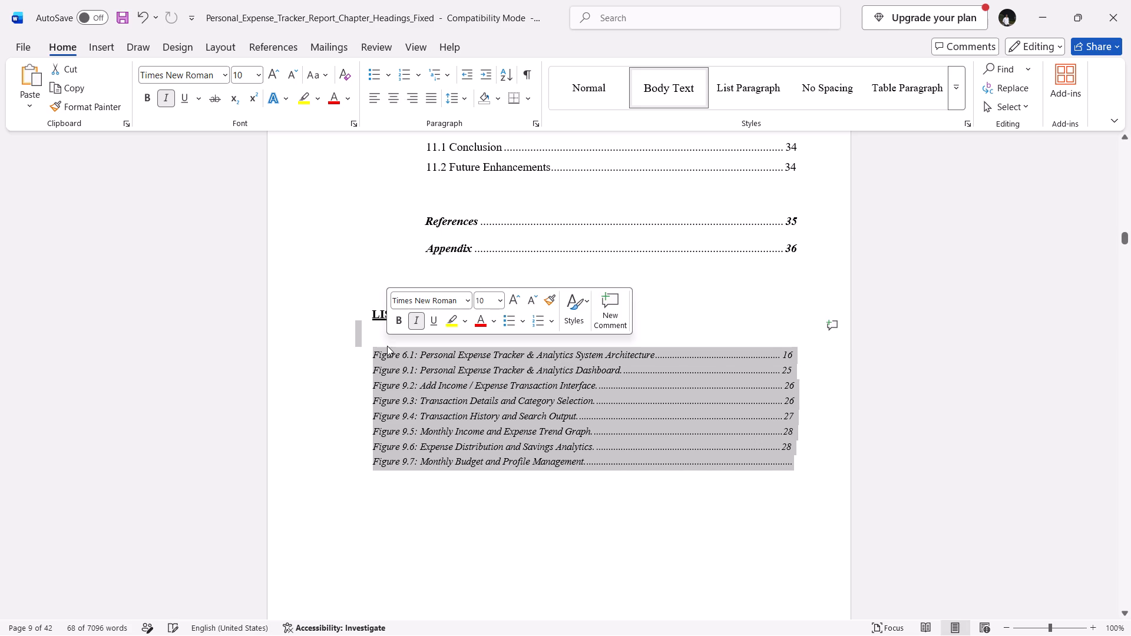
pyautogui.click(411, 322)
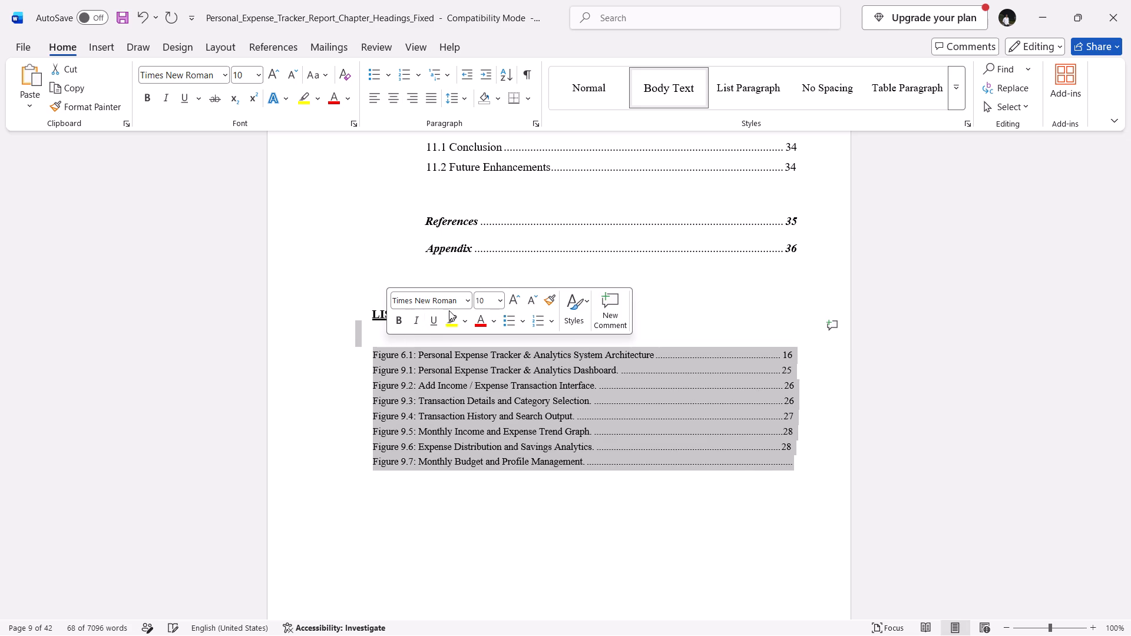
pyautogui.click(483, 300)
pyautogui.write('12')
pyautogui.press('Return')
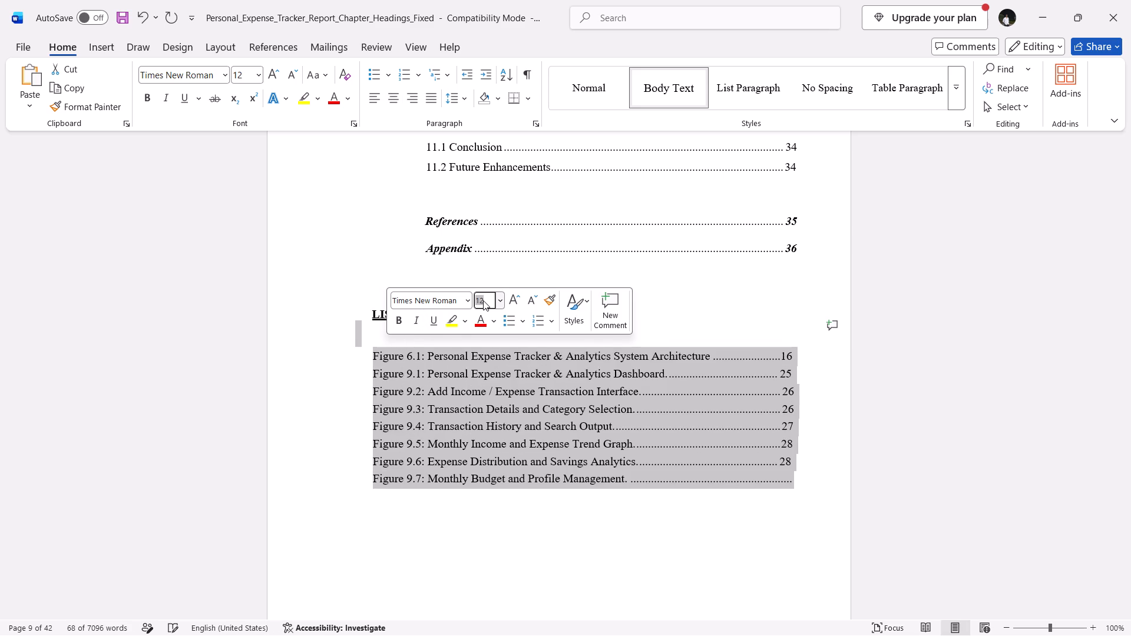
pyautogui.click(438, 435)
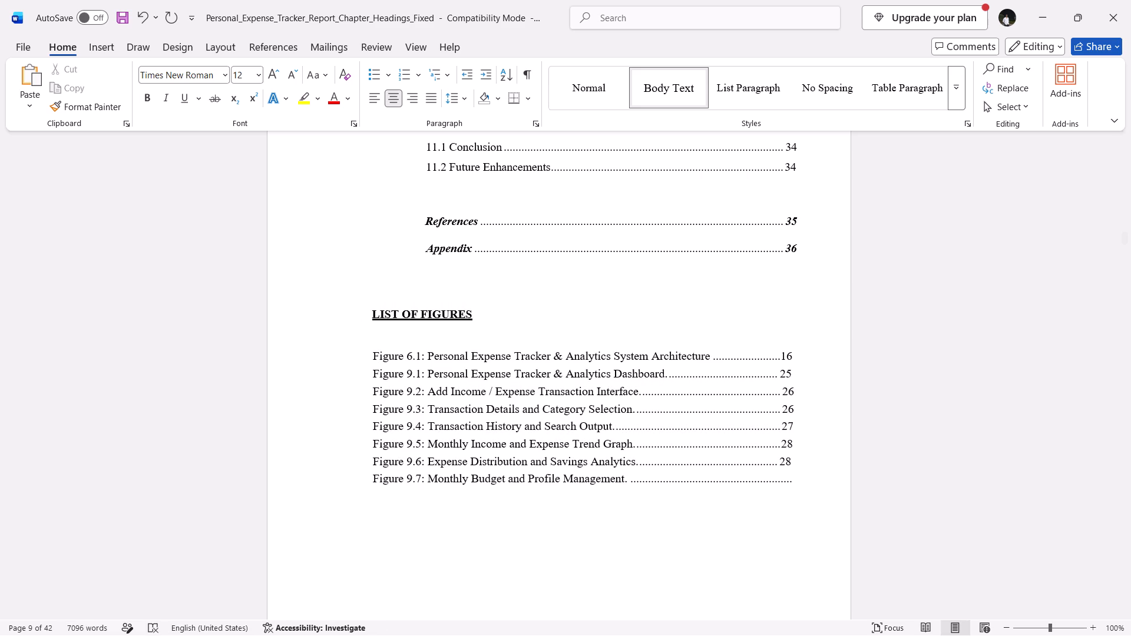
# Examine the table of contents entries for chapters 8 to 11 and the List of Figures, checking titles, page numbers and layout.
pyautogui.scroll(2, 424, 479)
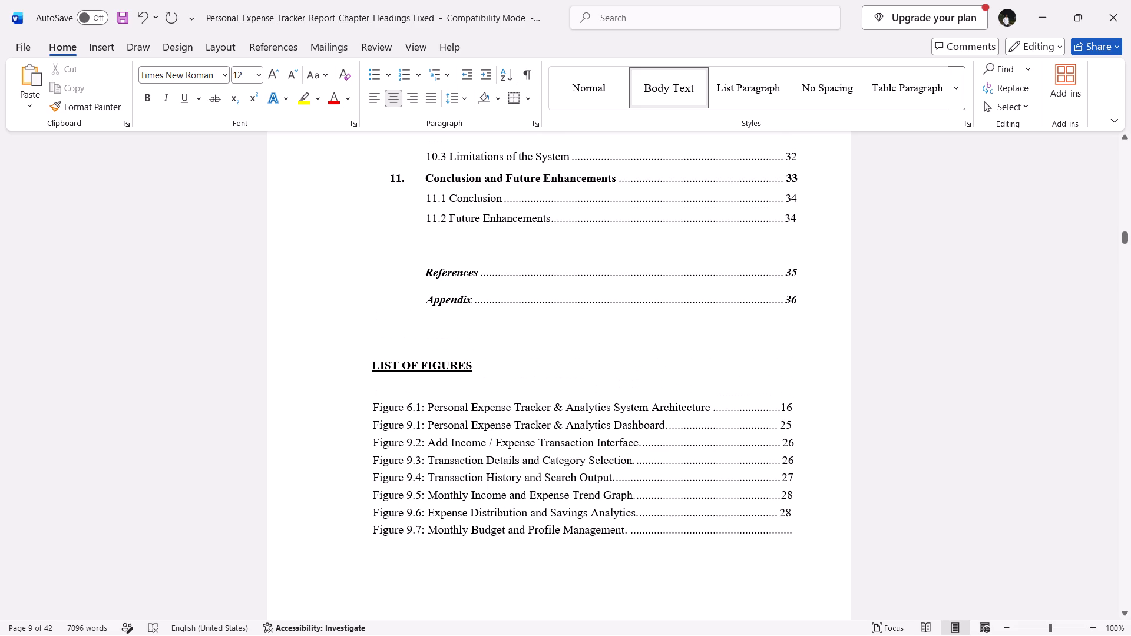
pyautogui.scroll(5, 424, 479)
pyautogui.scroll(-1, 424, 479)
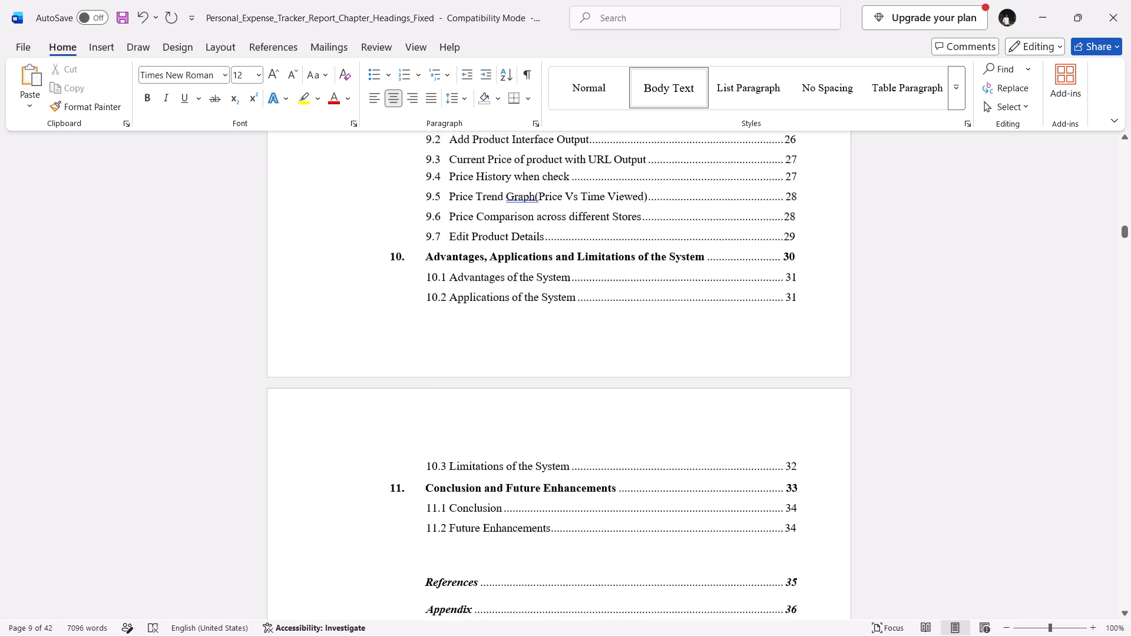
pyautogui.scroll(-1, 424, 479)
pyautogui.scroll(4, 424, 479)
pyautogui.scroll(-4, 424, 479)
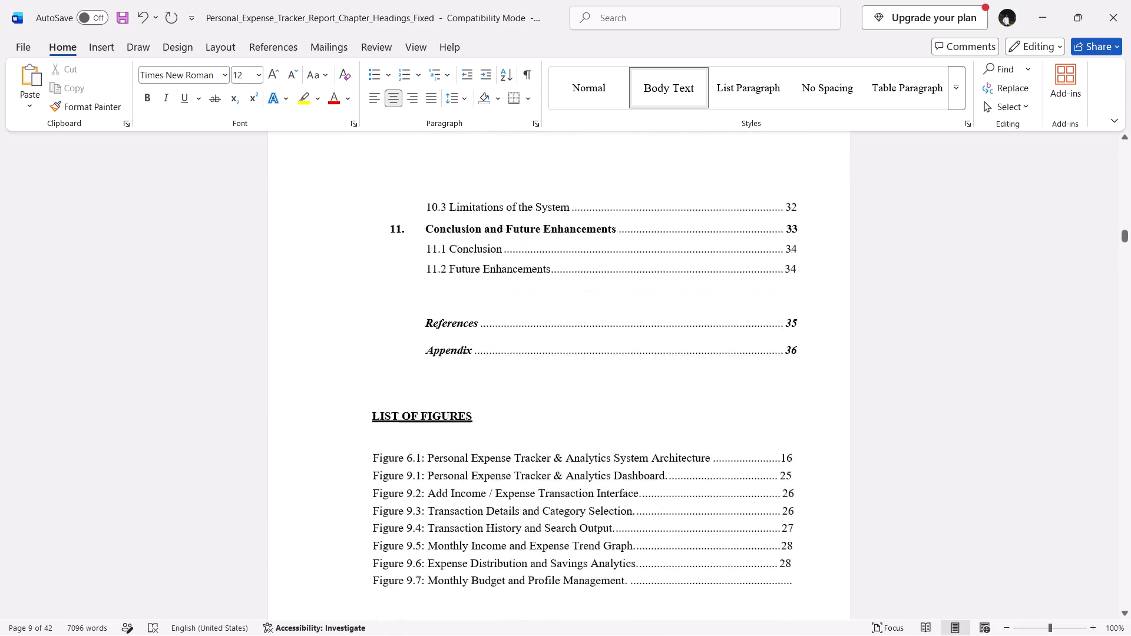
pyautogui.scroll(-1, 424, 479)
pyautogui.scroll(2, 424, 479)
pyautogui.scroll(-1, 424, 479)
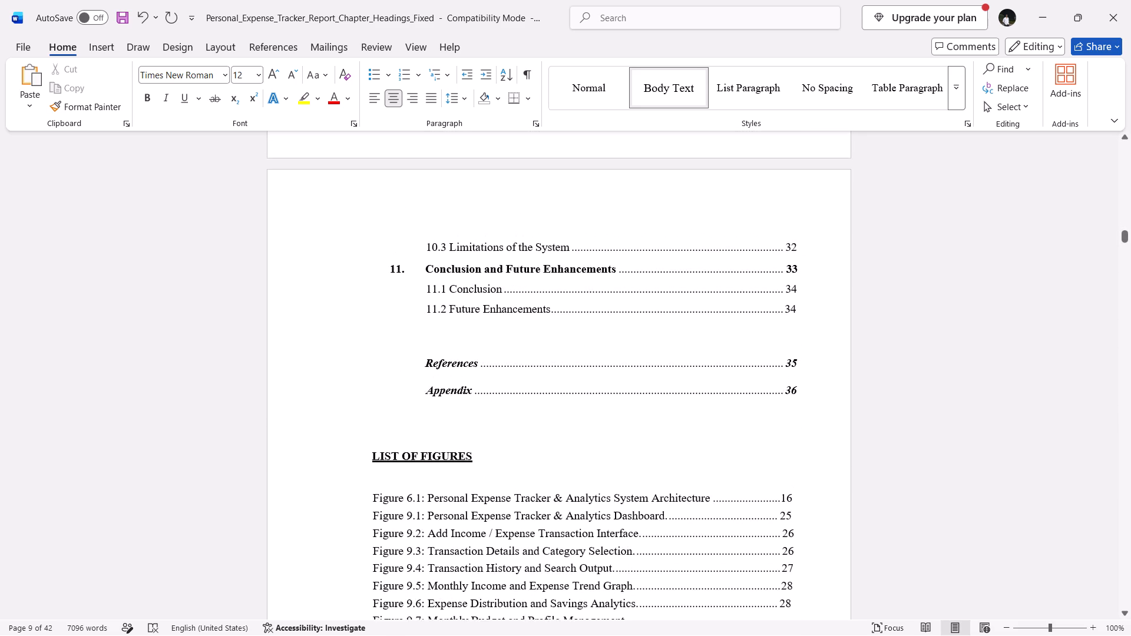
pyautogui.scroll(-1, 424, 479)
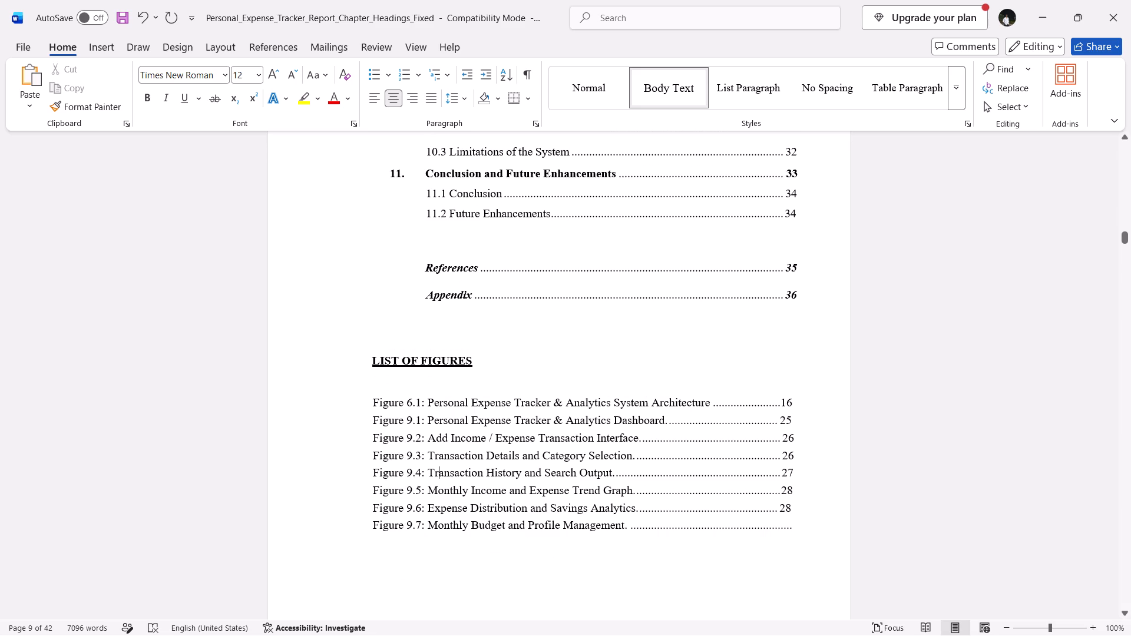
pyautogui.scroll(1, 805, 416)
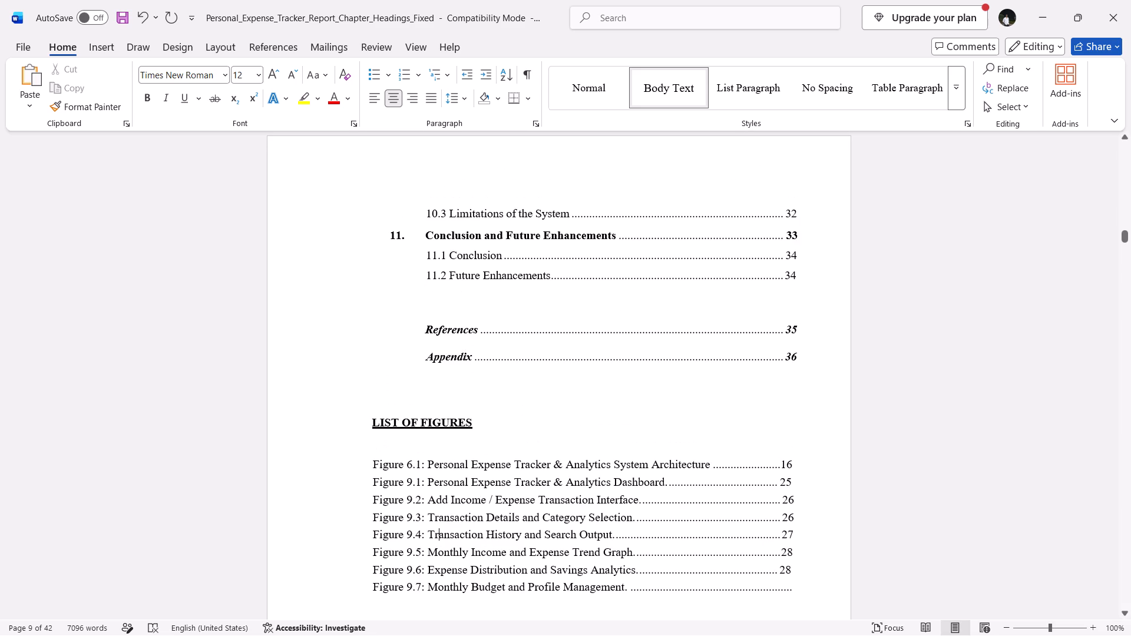
pyautogui.scroll(4, 805, 416)
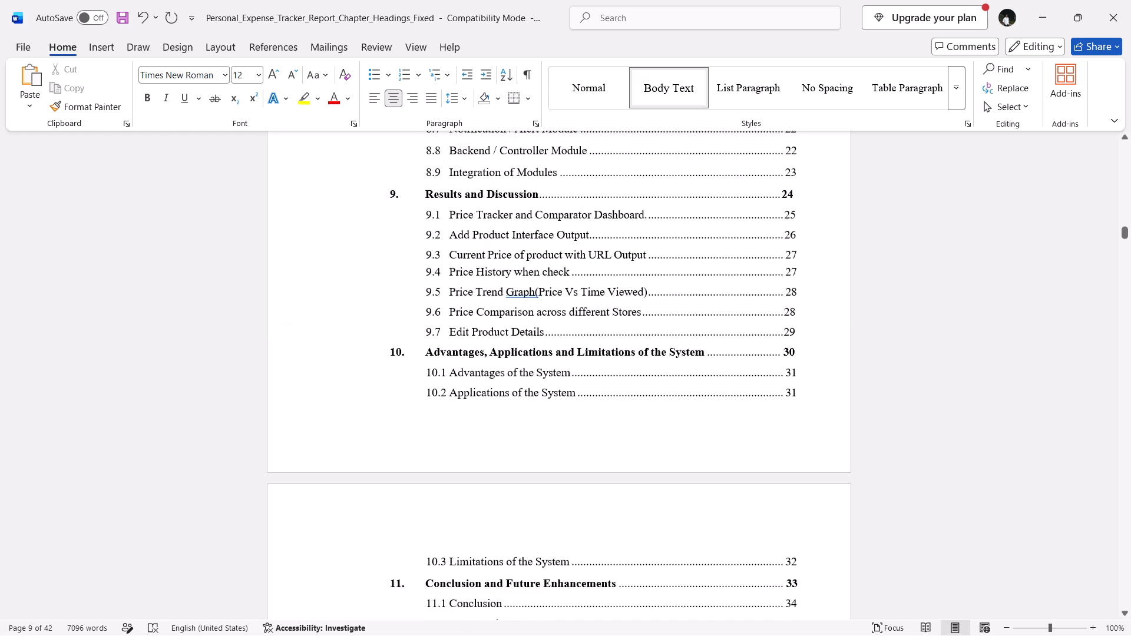
pyautogui.scroll(-1, 805, 416)
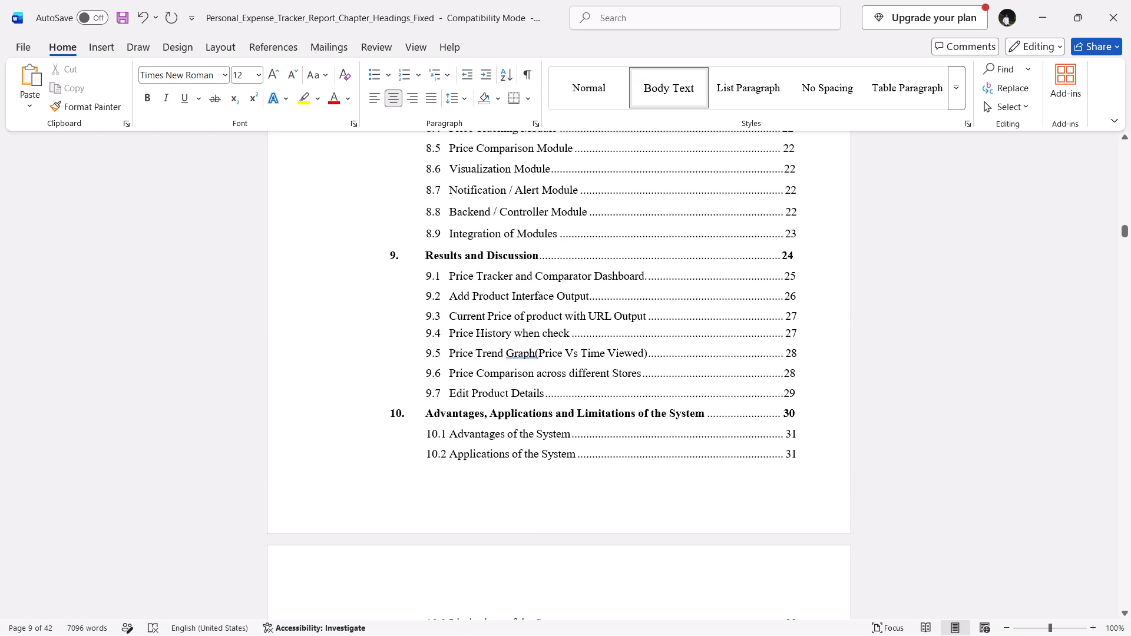
pyautogui.scroll(-5, 805, 416)
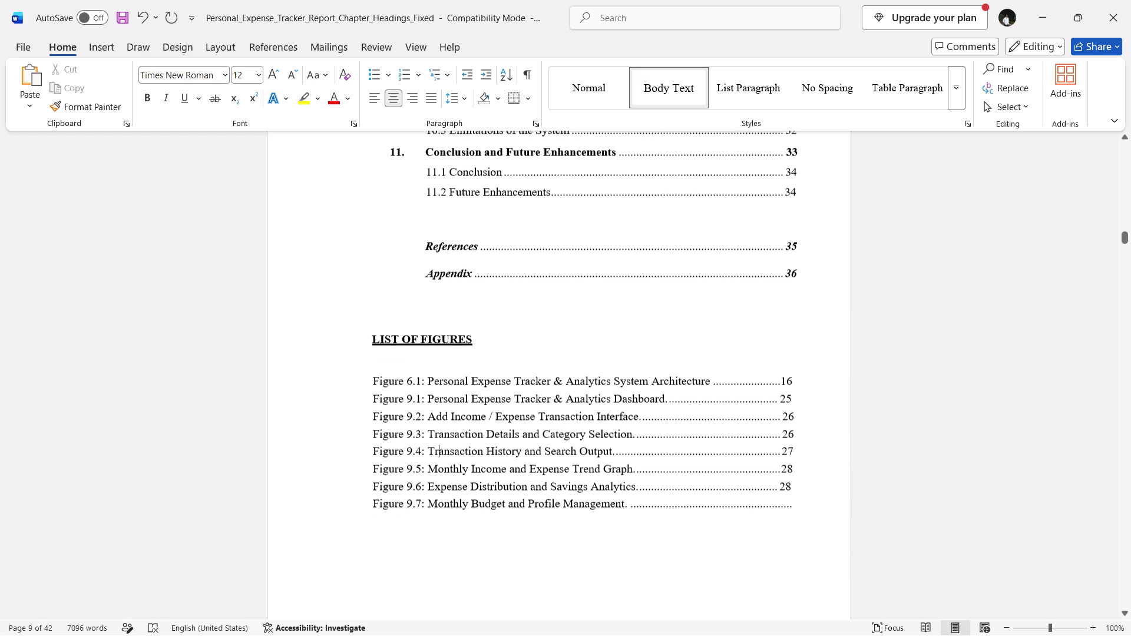
pyautogui.scroll(-2, 805, 416)
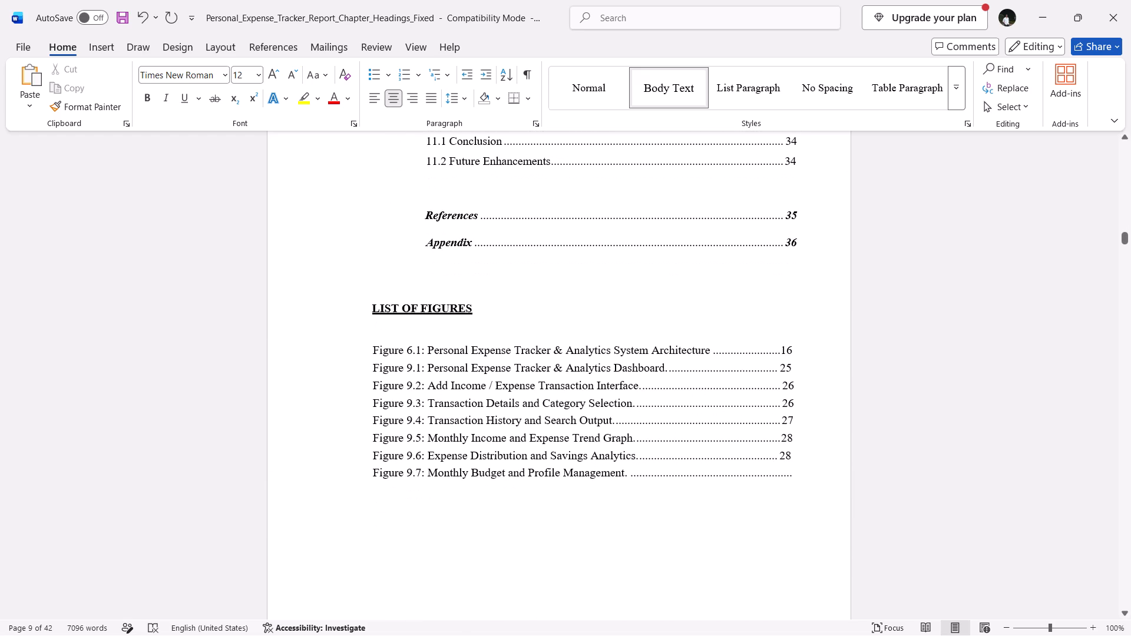
pyautogui.scroll(-5, 805, 416)
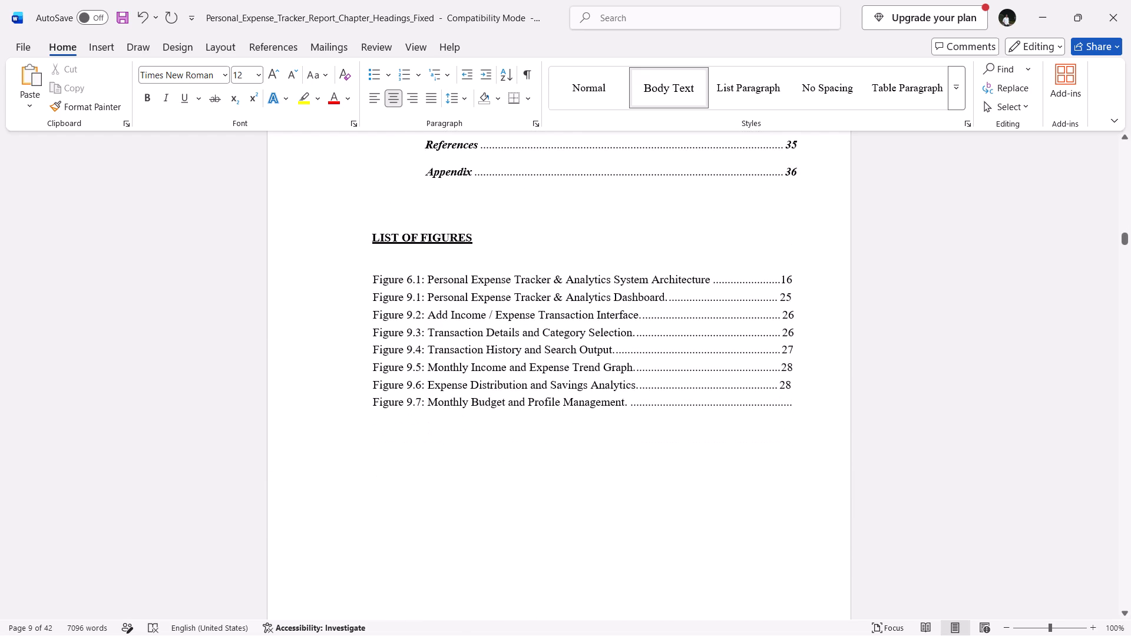
# Examine the Chapter 1 pages, checking the section headings, page breaks and blank space around sections 1.1 to 1.4.
pyautogui.scroll(-15, 805, 416)
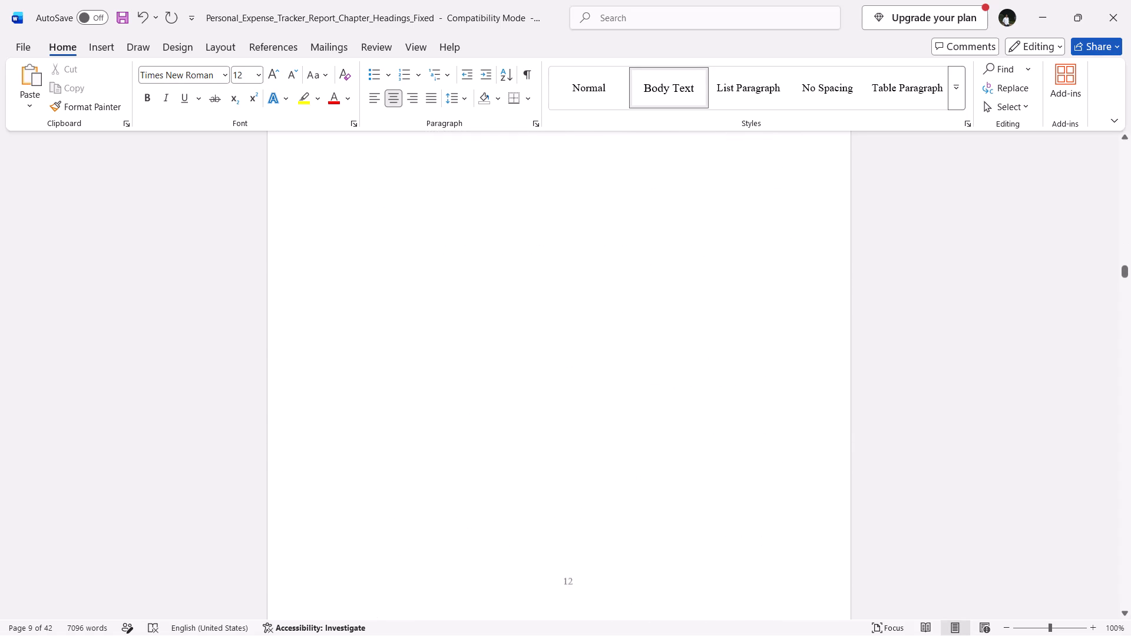
pyautogui.scroll(-5, 805, 416)
pyautogui.scroll(1, 805, 416)
pyautogui.scroll(3, 735, 309)
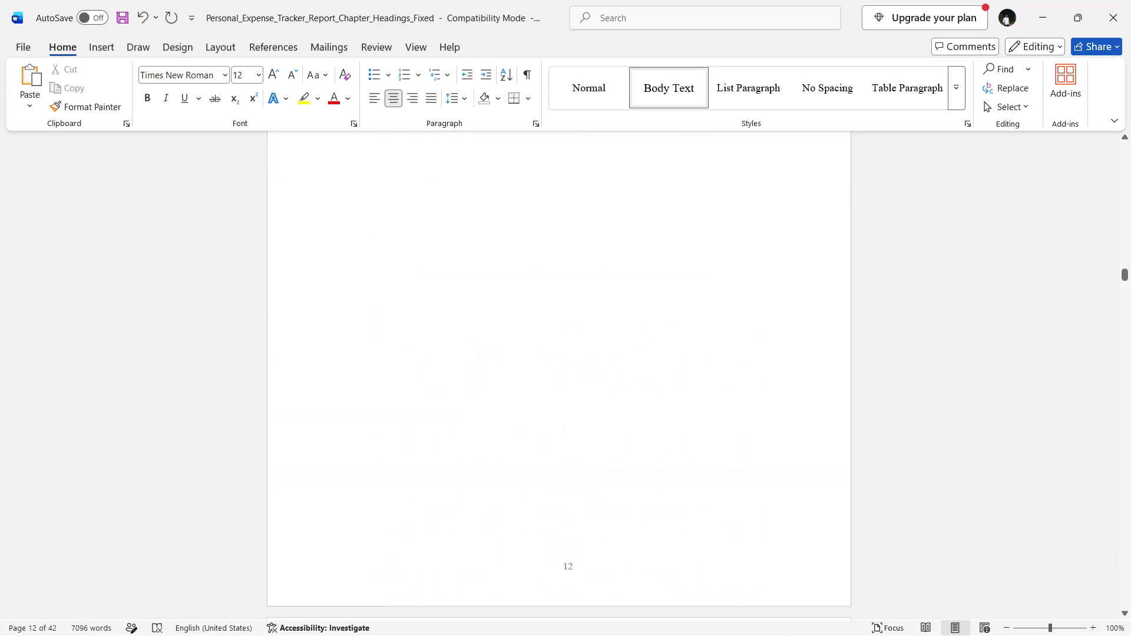
pyautogui.scroll(7, 735, 309)
pyautogui.scroll(14, 735, 309)
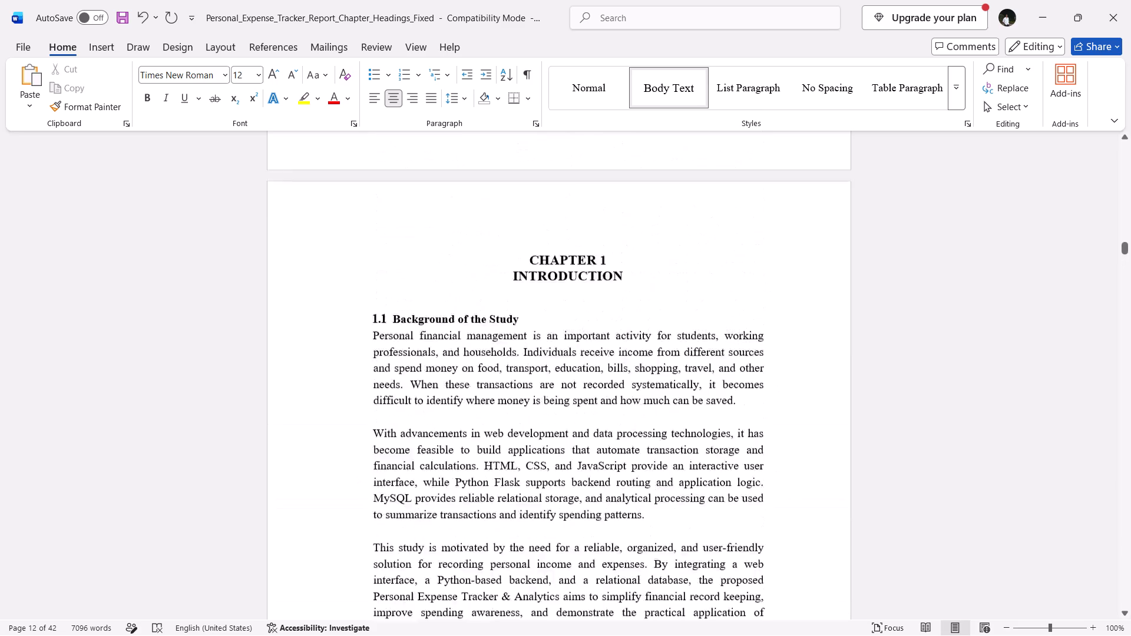
pyautogui.scroll(3, 735, 309)
pyautogui.scroll(-13, 735, 309)
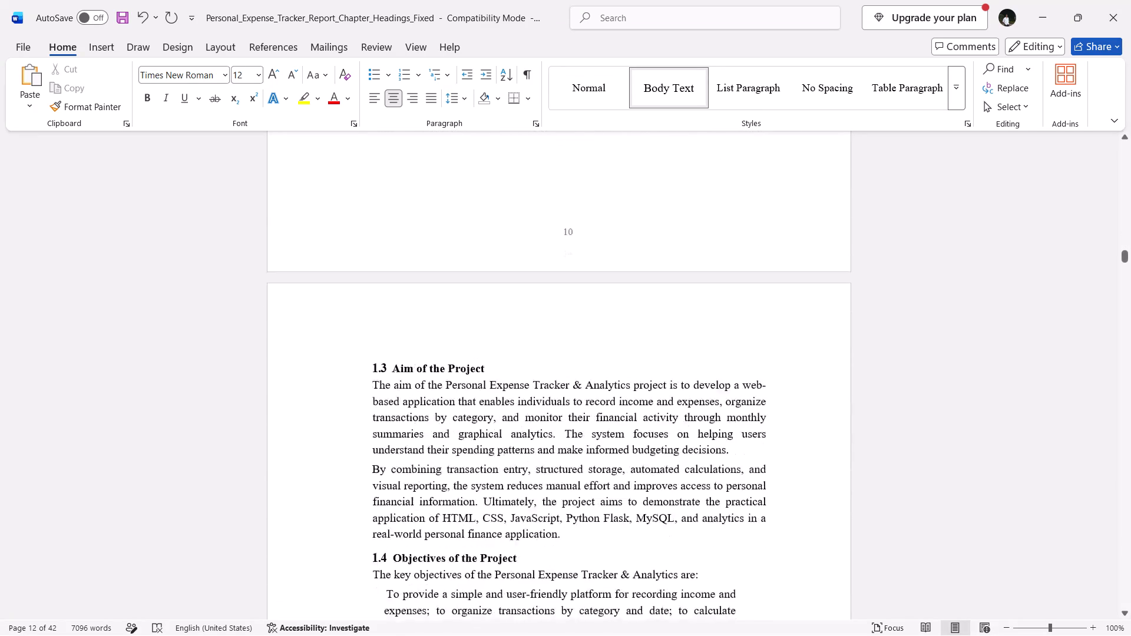
pyautogui.scroll(-8, 735, 309)
pyautogui.scroll(5, 735, 309)
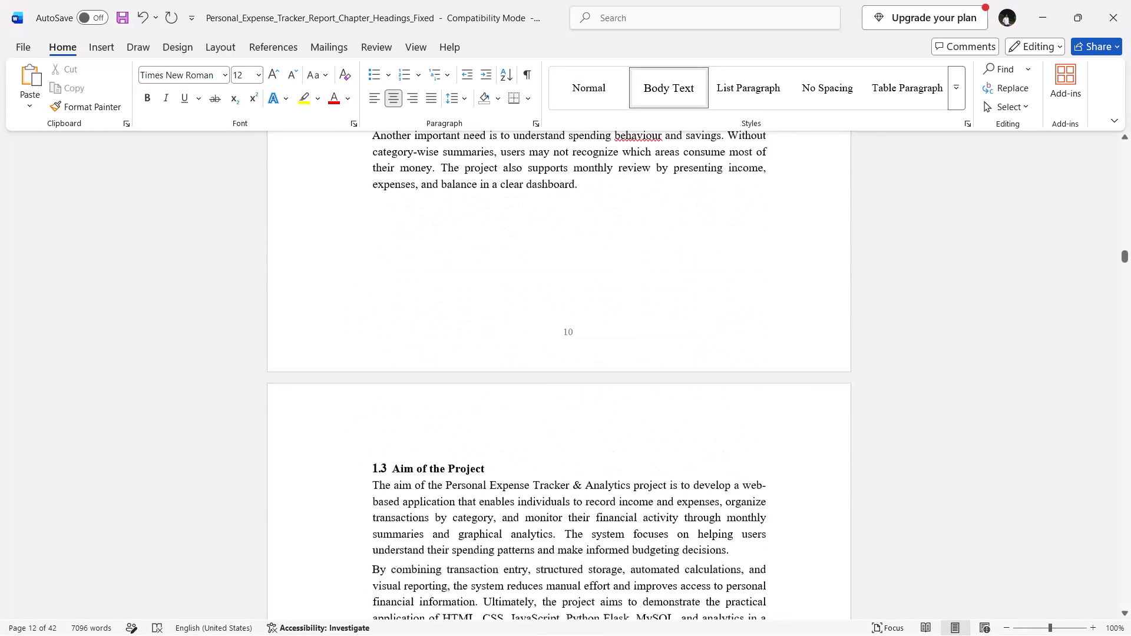
# Set the two-line CHAPTER 1 INTRODUCTION heading to font size 26.
pyautogui.scroll(5, 735, 309)
pyautogui.scroll(-9, 735, 309)
pyautogui.scroll(3, 735, 309)
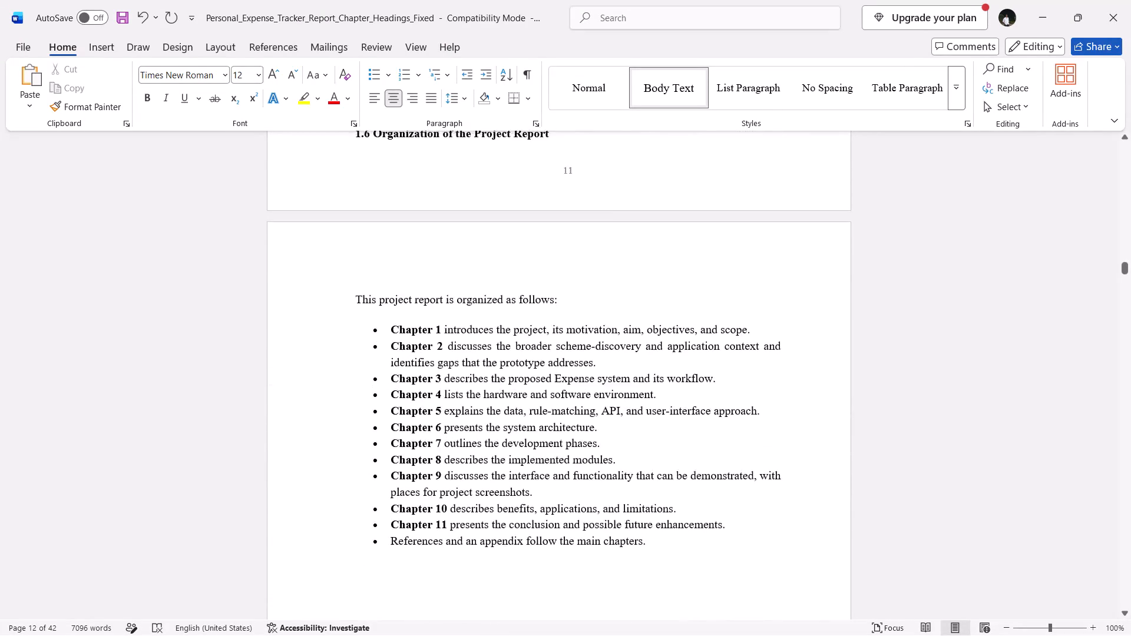
pyautogui.scroll(11, 735, 309)
pyautogui.scroll(-1, 735, 309)
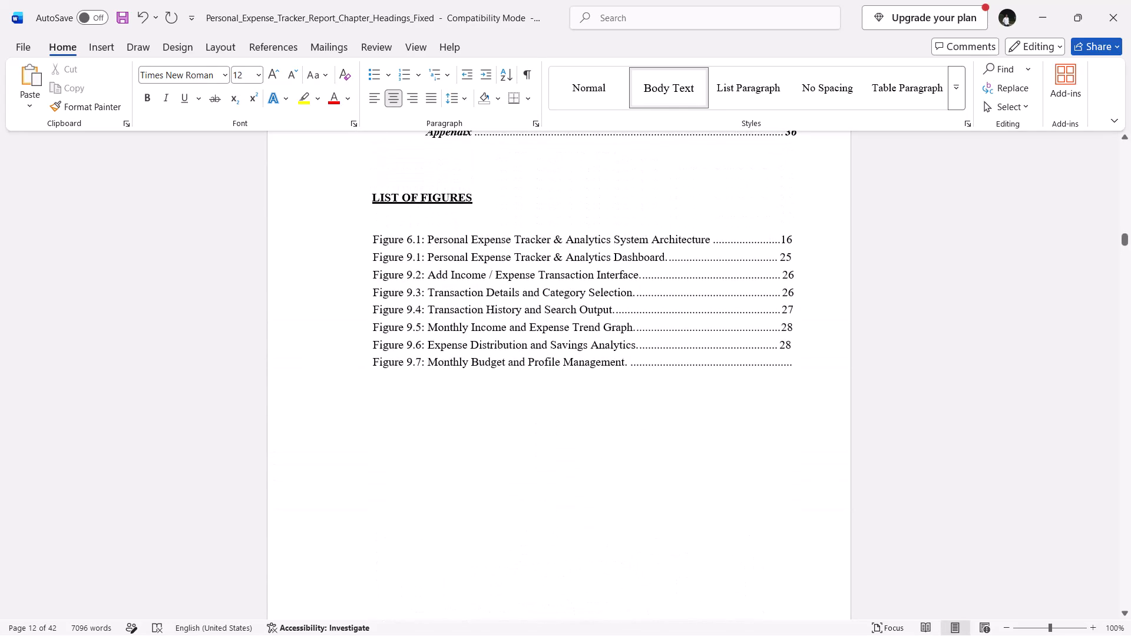
pyautogui.scroll(-3, 735, 309)
pyautogui.scroll(1, 735, 309)
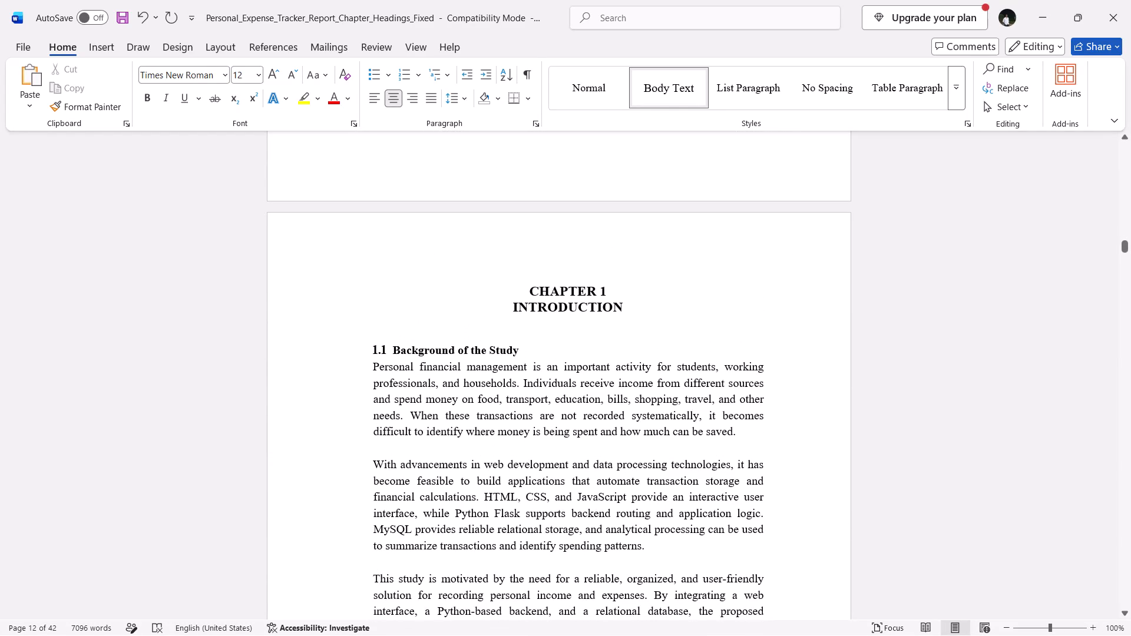
pyautogui.moveTo(631, 319); pyautogui.dragTo(529, 273)
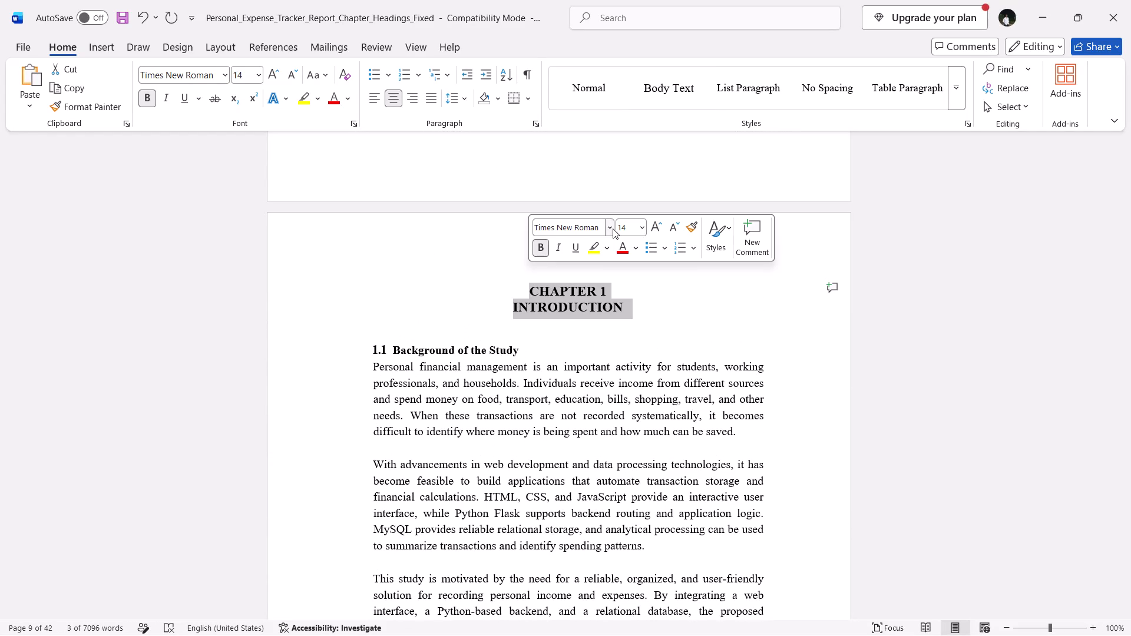
pyautogui.click(623, 227)
pyautogui.write('26')
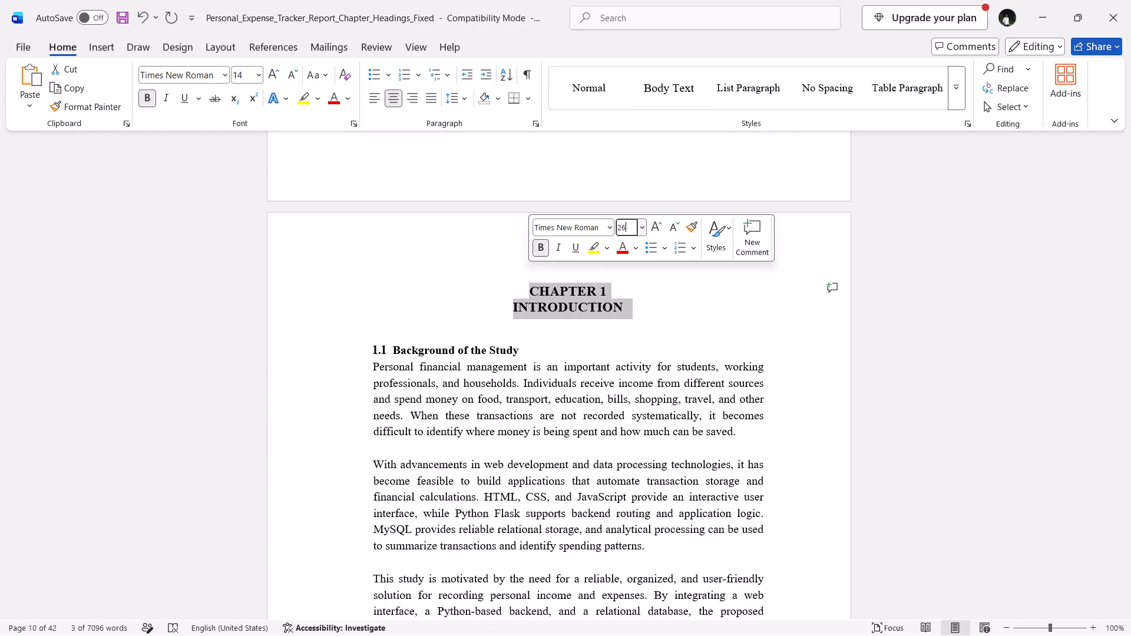
pyautogui.press('\\')
pyautogui.press('BackSpace')
pyautogui.press('Return')
# Set the CHAPTER 2 EXISTING SYSTEM / BACKGROUND STUDY heading to font size 26.
pyautogui.scroll(-10, 591, 380)
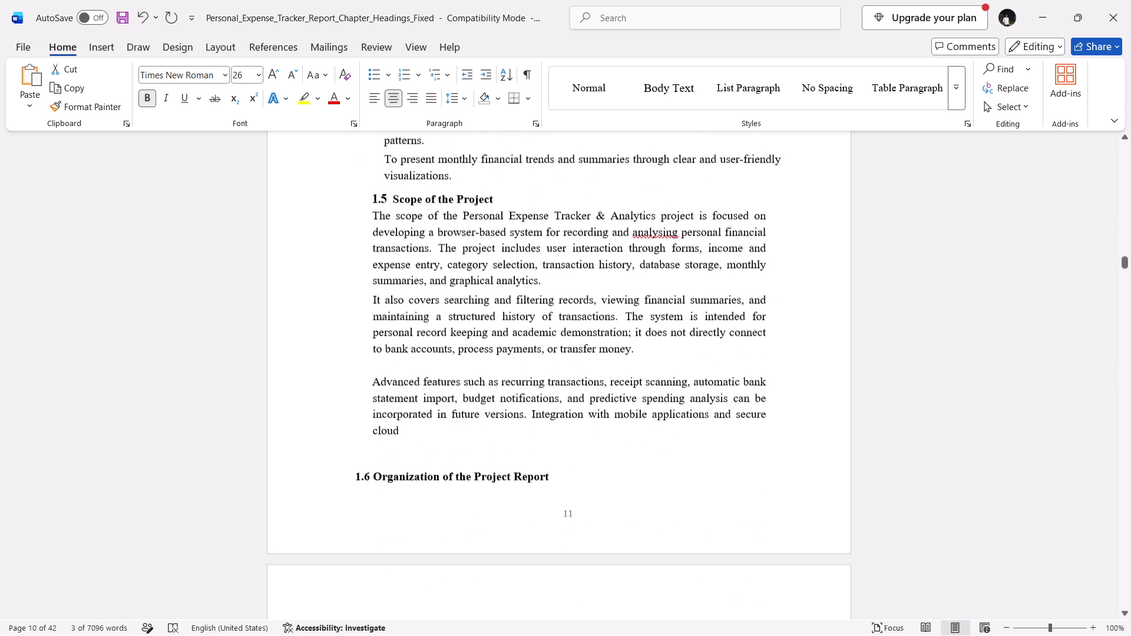
pyautogui.scroll(-16, 591, 380)
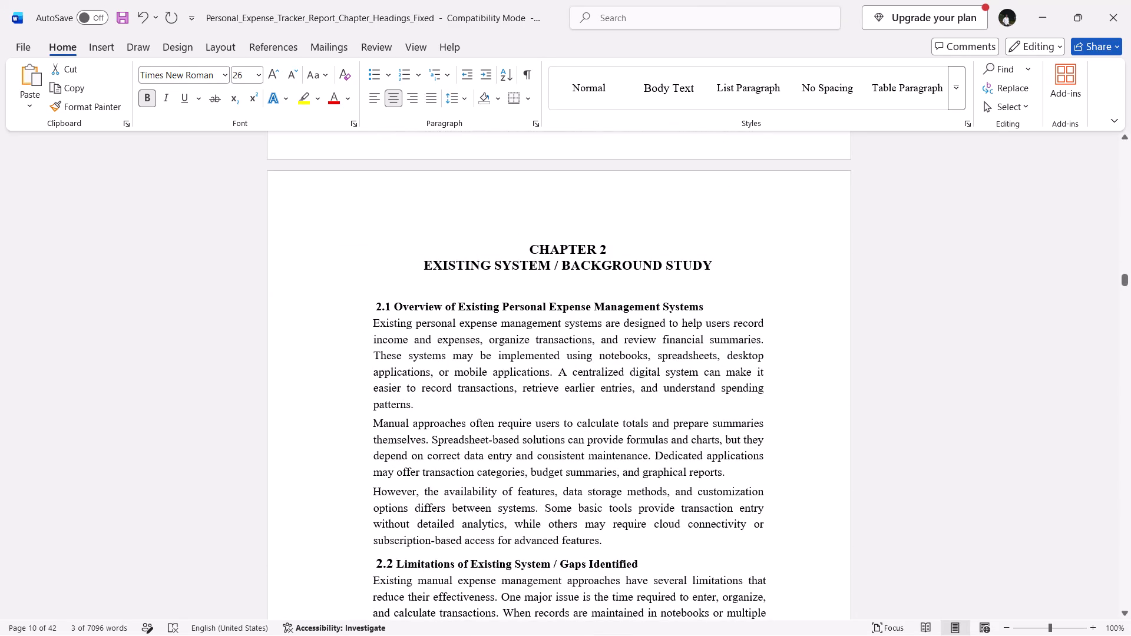
pyautogui.moveTo(726, 264); pyautogui.dragTo(550, 251)
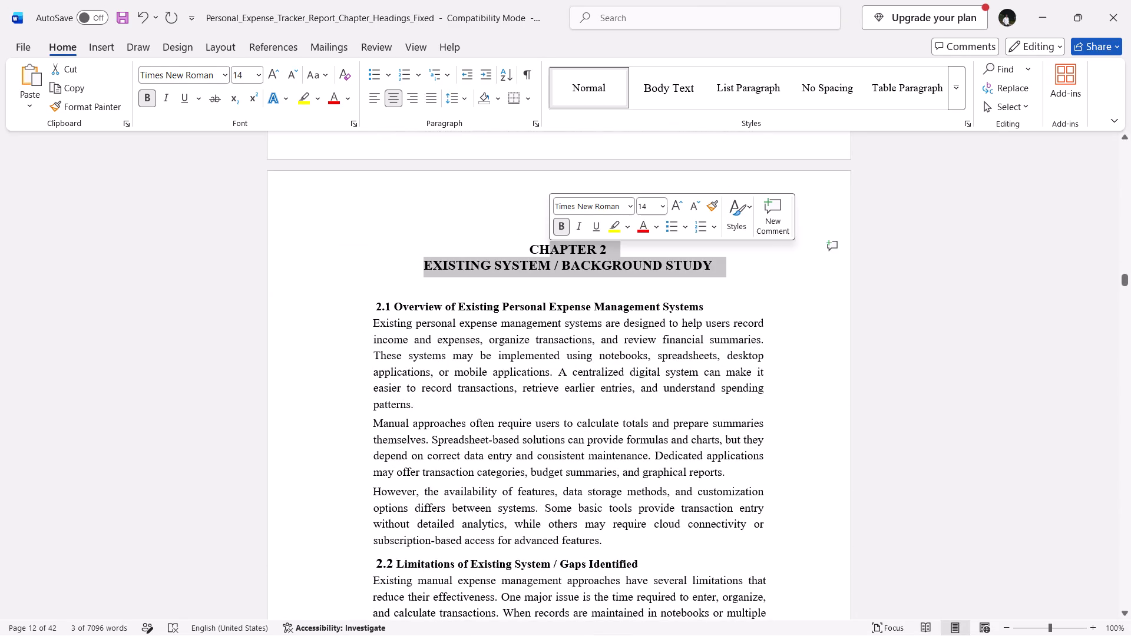
pyautogui.click(702, 261)
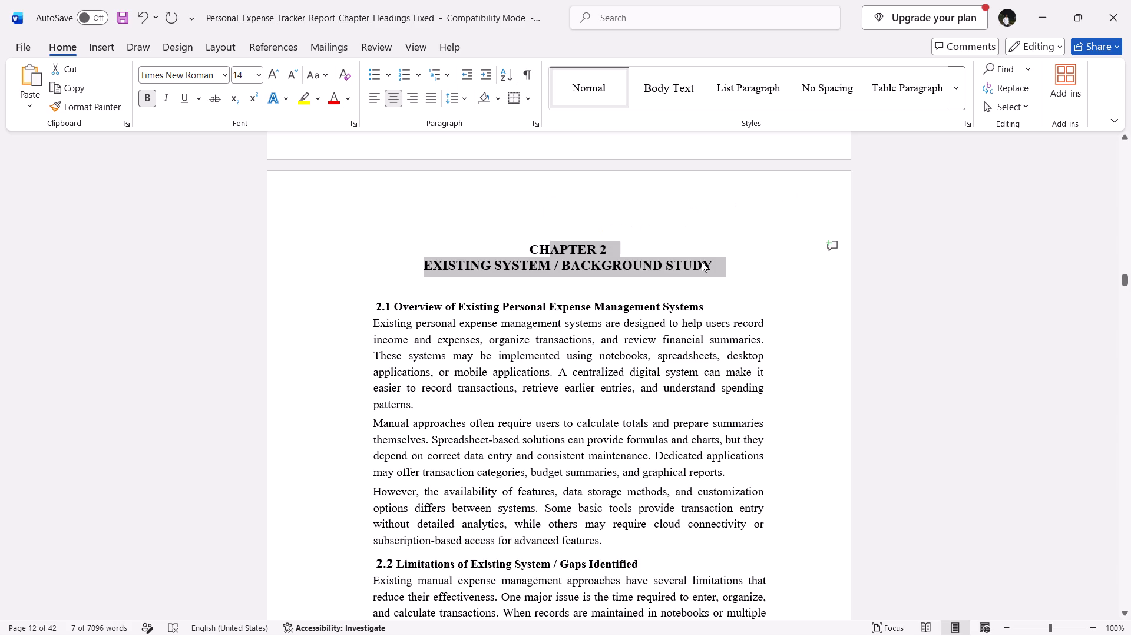
pyautogui.moveTo(722, 264); pyautogui.dragTo(500, 248)
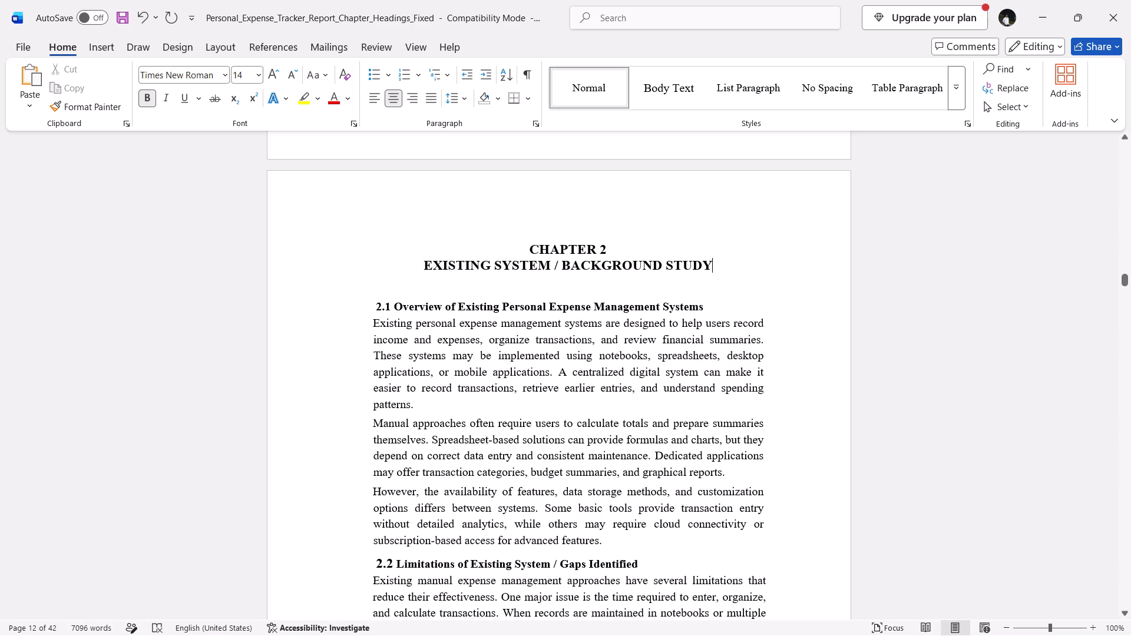
pyautogui.moveTo(715, 264); pyautogui.dragTo(555, 250)
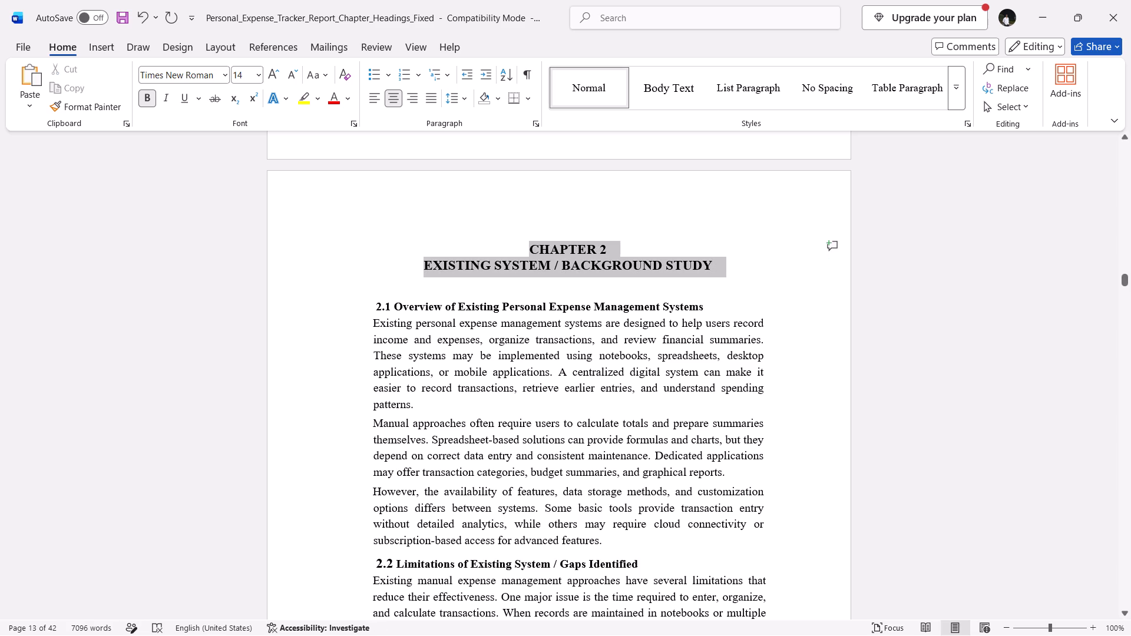
pyautogui.moveTo(555, 250); pyautogui.dragTo(555, 250)
pyautogui.click(650, 201)
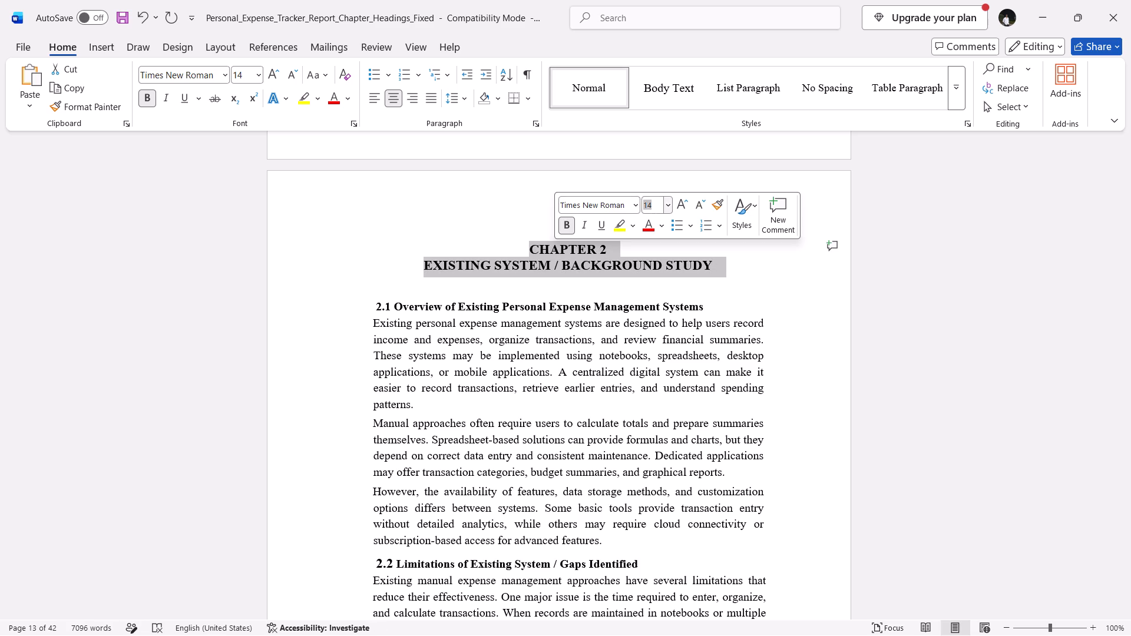
pyautogui.press('BackSpace')
pyautogui.write('26')
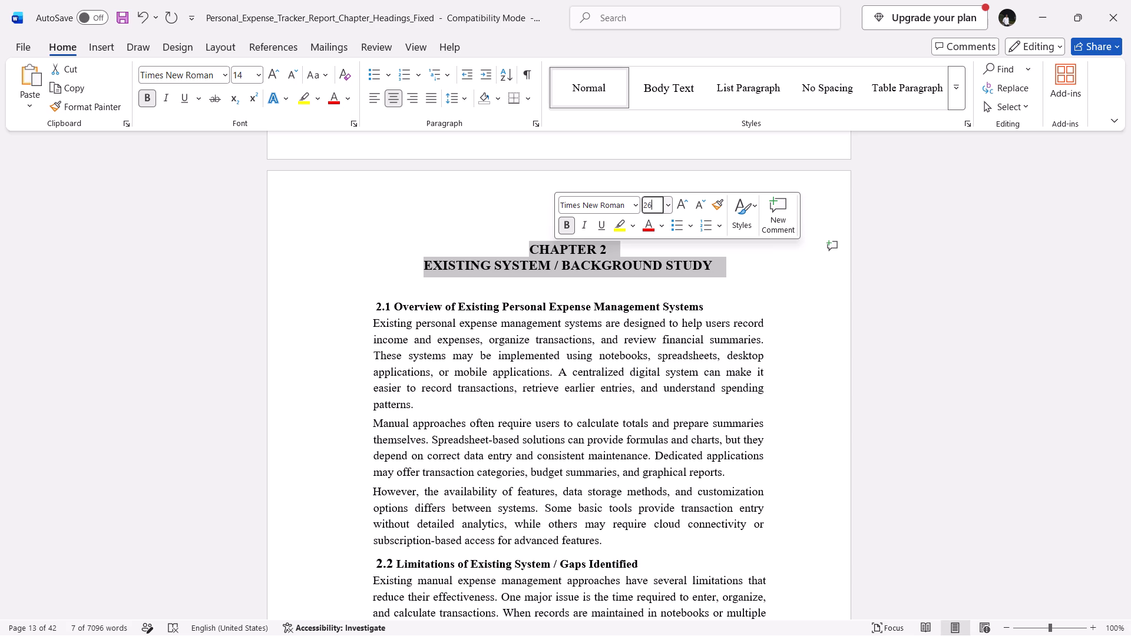
pyautogui.press('Return')
pyautogui.click(617, 340)
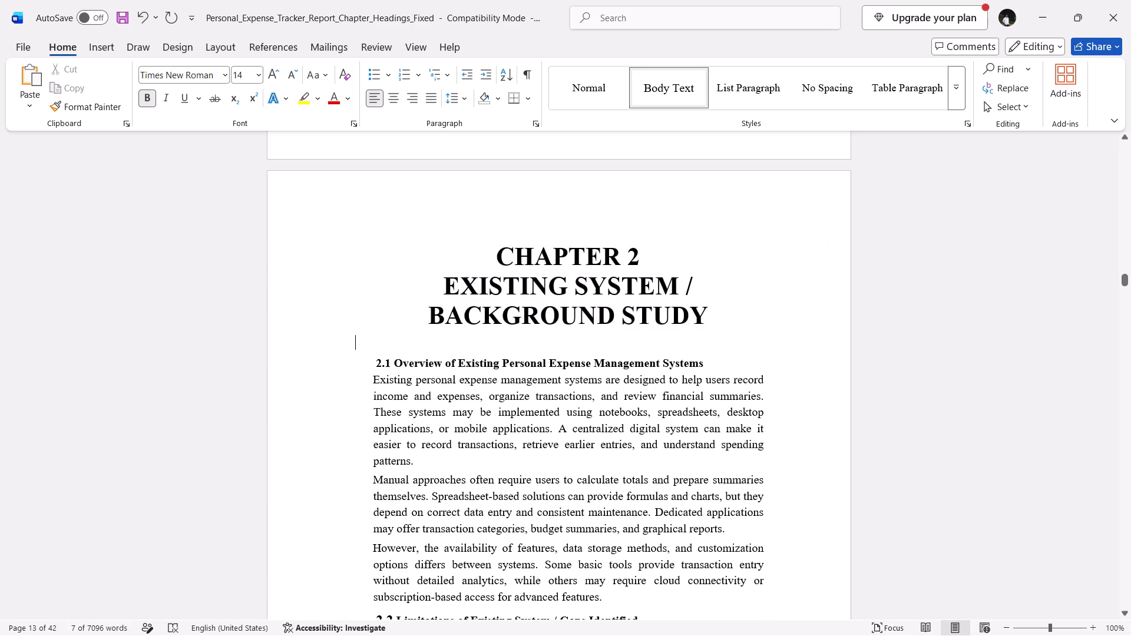
# Set the two-line CHAPTER 3 PROPOSED SYSTEM heading to font size 26.
pyautogui.scroll(-7, 617, 340)
pyautogui.scroll(1, 617, 340)
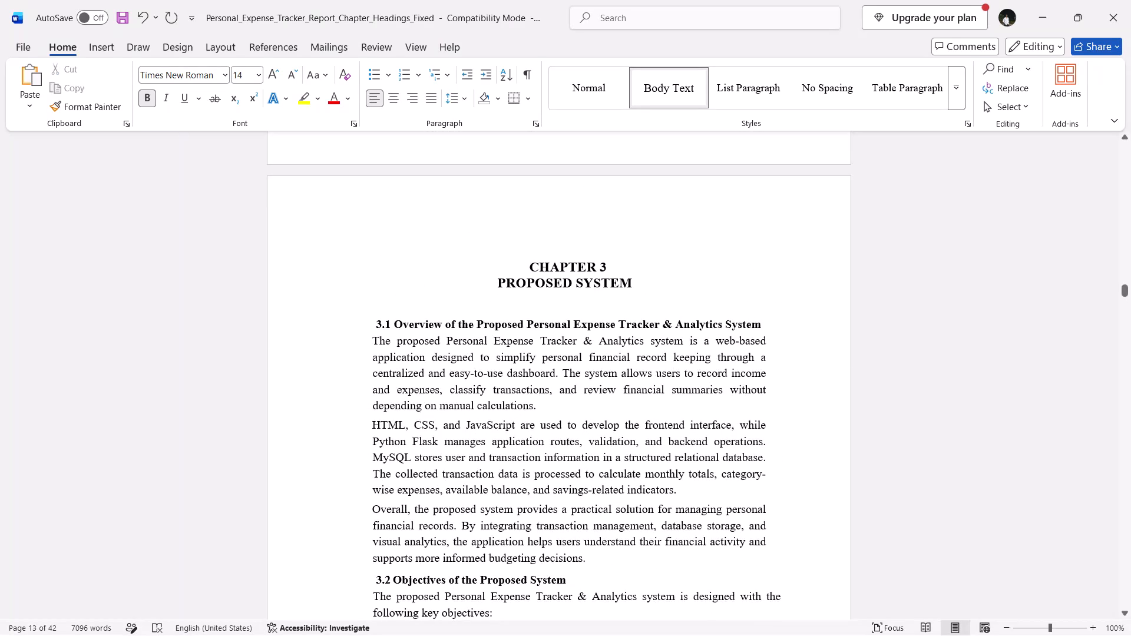
pyautogui.moveTo(640, 284); pyautogui.dragTo(542, 273)
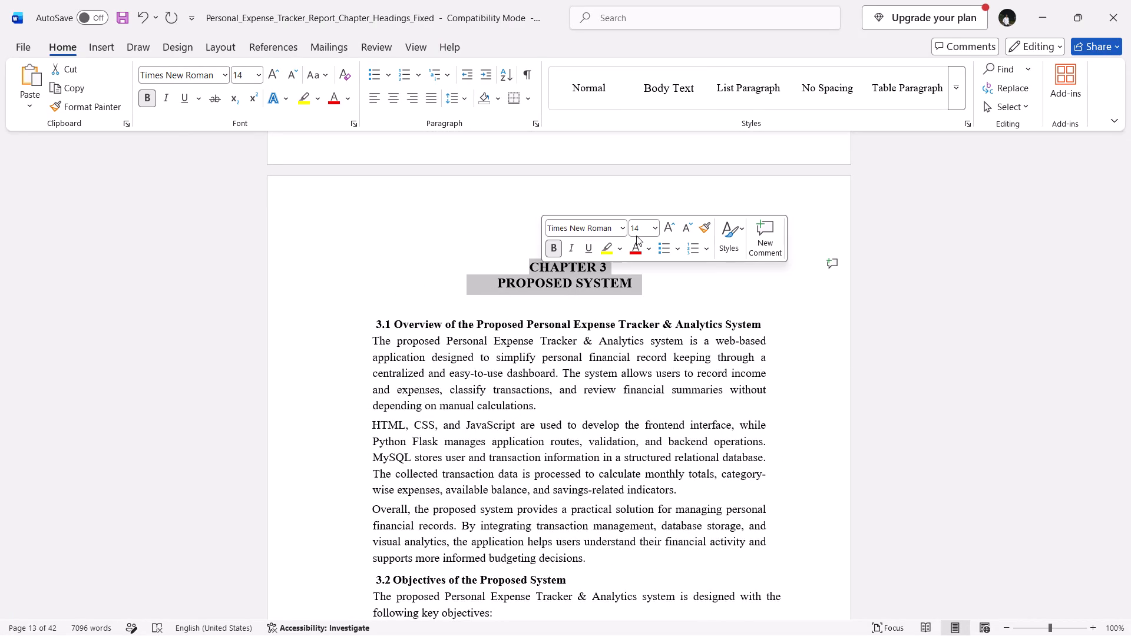
pyautogui.click(639, 230)
pyautogui.press('BackSpace')
pyautogui.write('26')
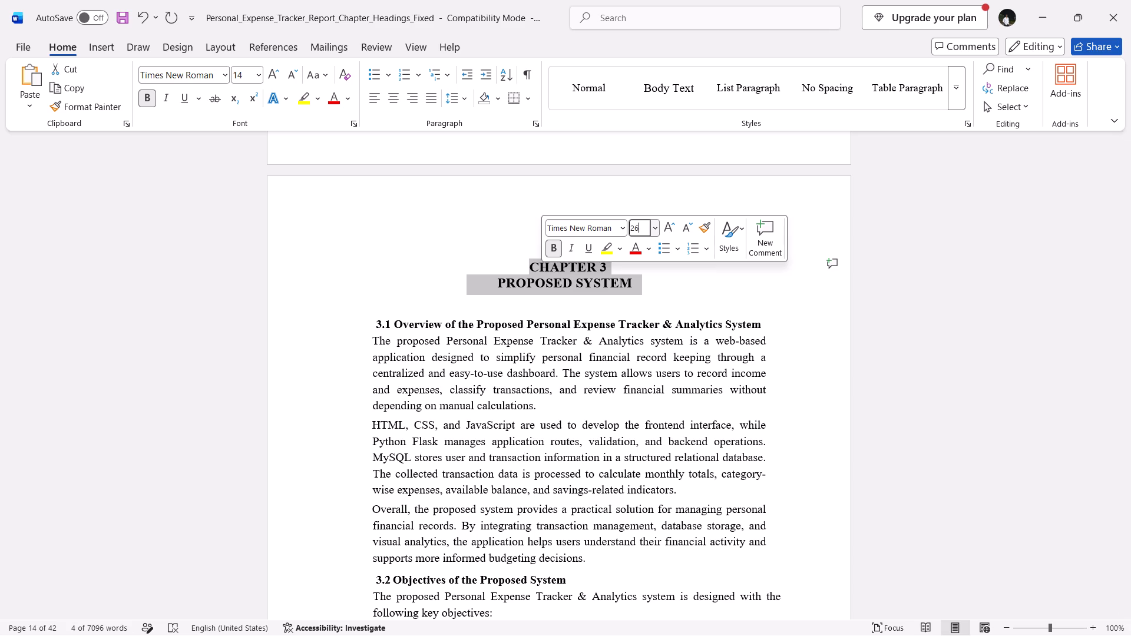
pyautogui.press('Return')
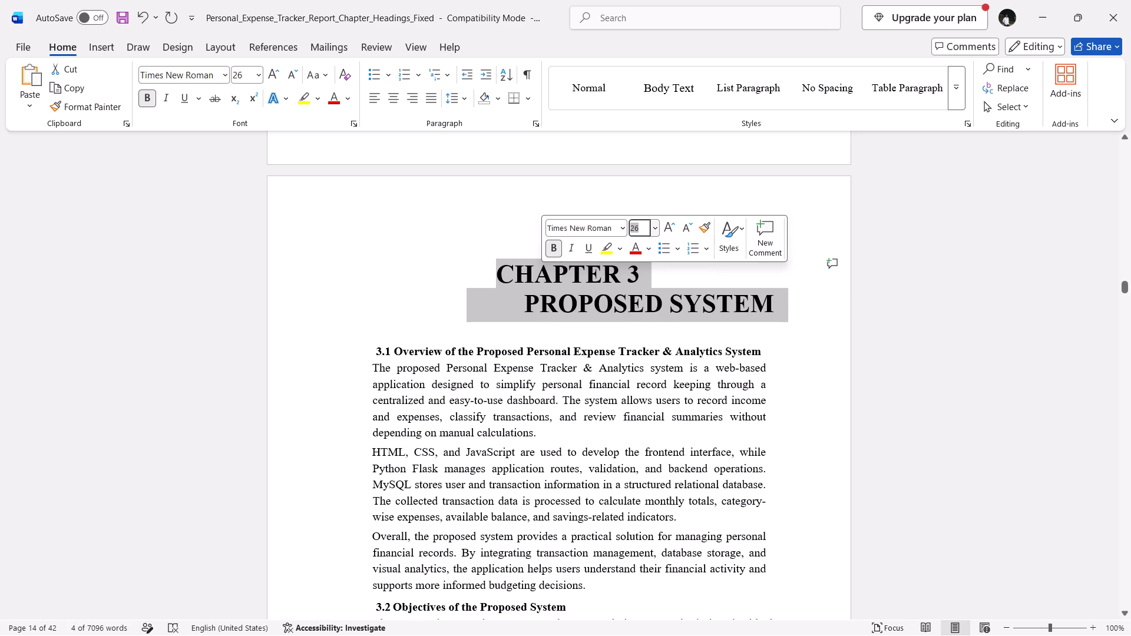
# Delete the leading spaces before PROPOSED SYSTEM so the title sits more evenly beneath CHAPTER 3.
pyautogui.click(534, 320)
pyautogui.click(523, 307)
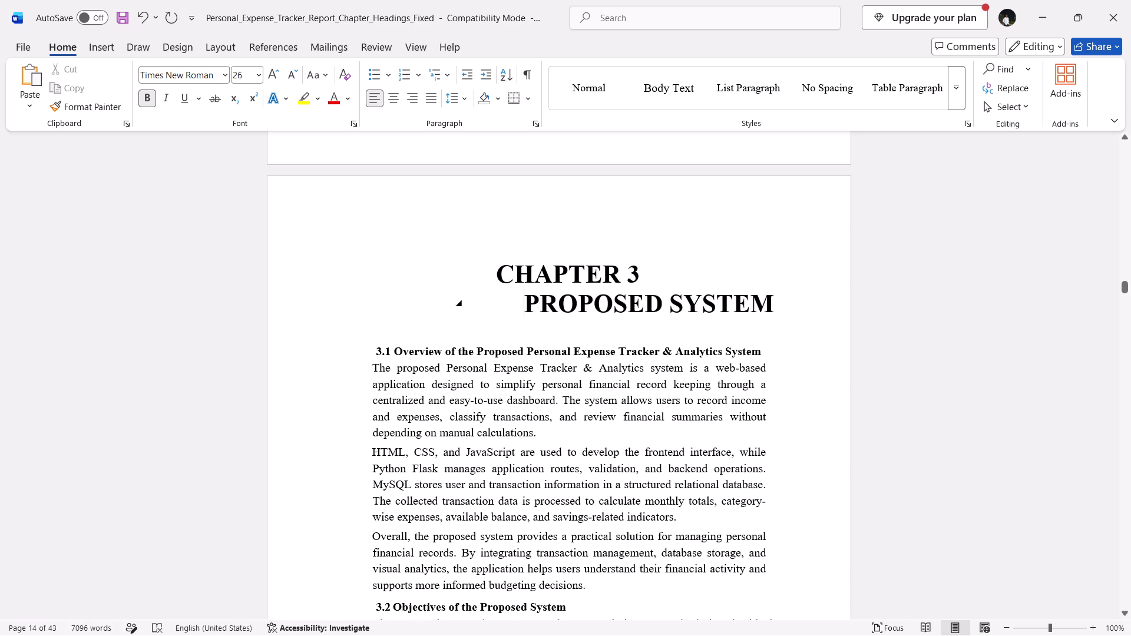
pyautogui.press('BackSpace')
pyautogui.press('BackSpace')
pyautogui.press('BackSpace')
pyautogui.press('BackSpace')
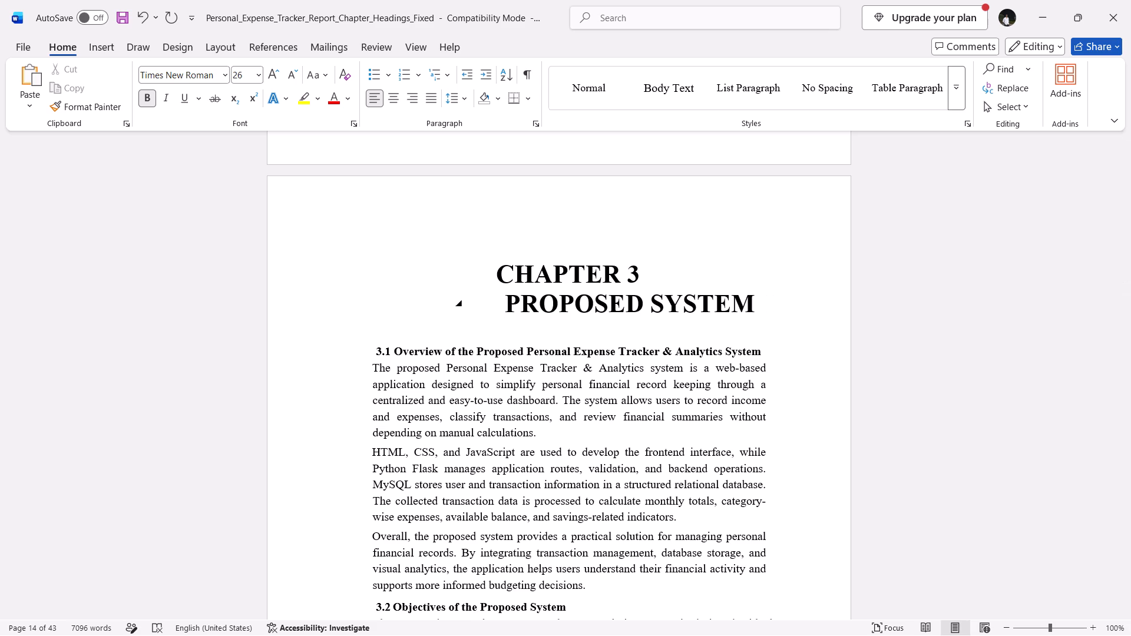
pyautogui.press('BackSpace')
pyautogui.press('BackSpace')
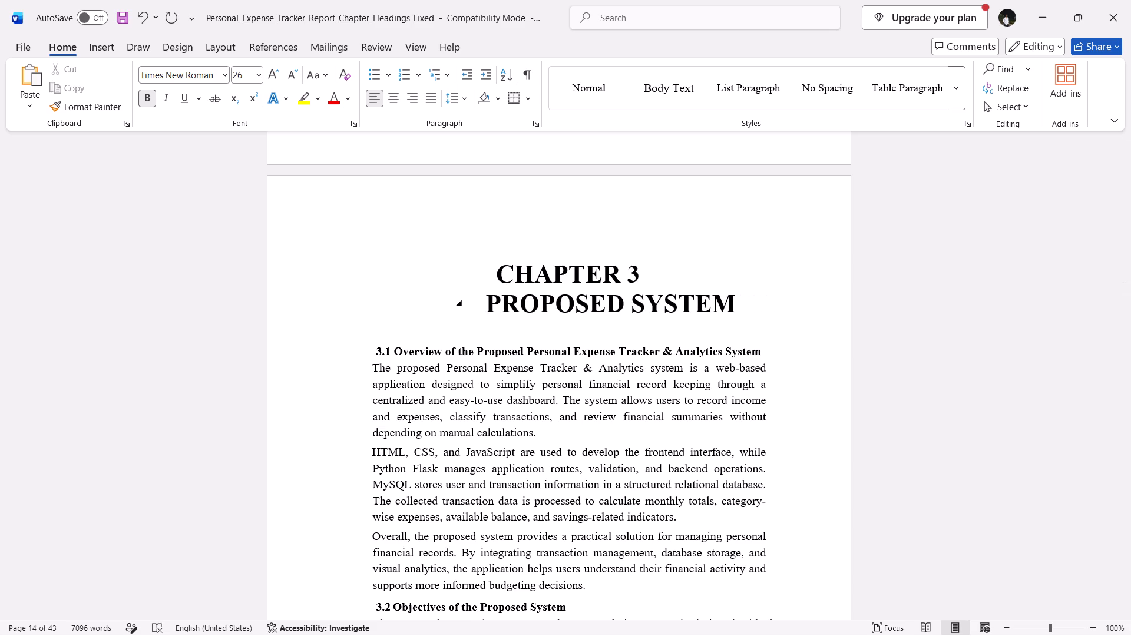
pyautogui.press('BackSpace')
pyautogui.press('BackSpace')
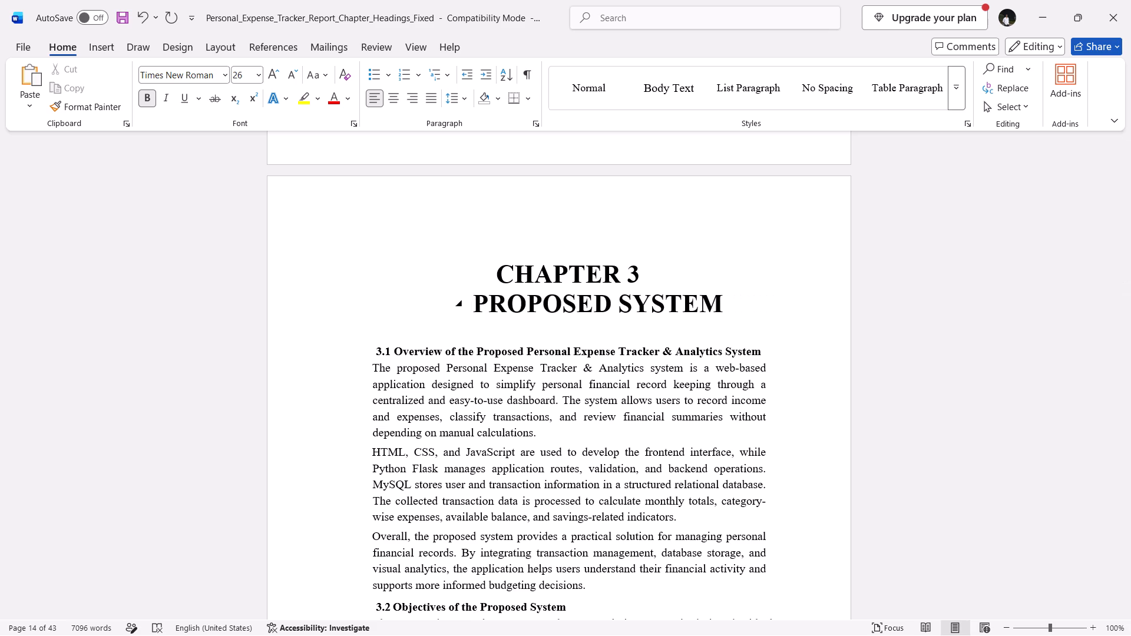
pyautogui.press('BackSpace')
# Examine the Chapter 3 pages, checking the enlarged heading, the text flow across pages and the blank space.
pyautogui.scroll(-2, 642, 386)
pyautogui.hscroll(1, 642, 386)
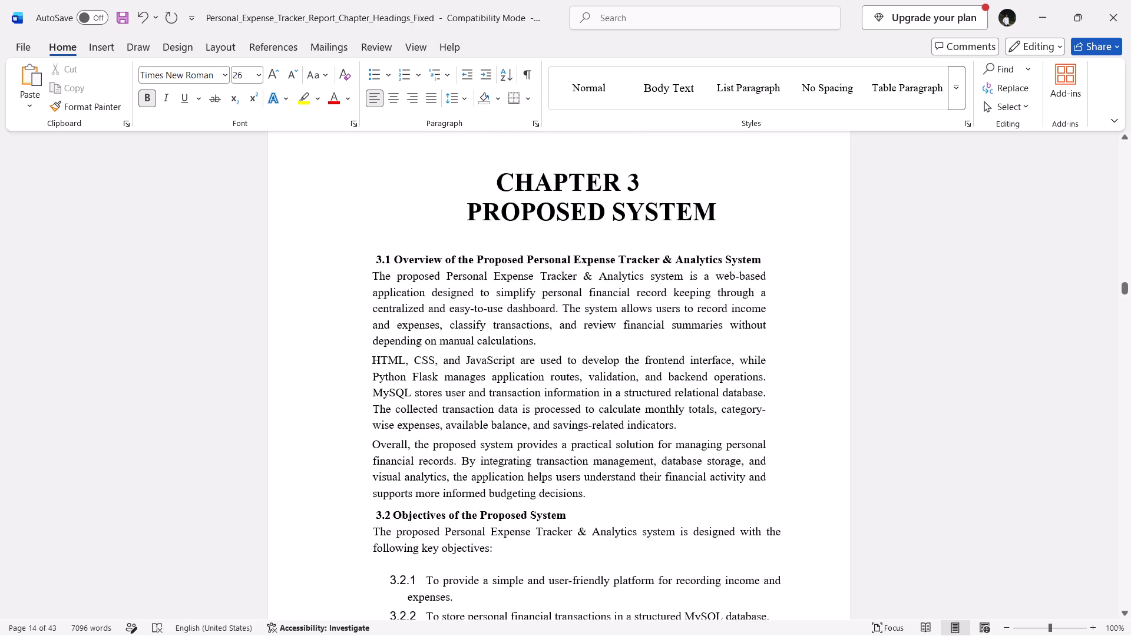
pyautogui.hscroll(1, 642, 386)
pyautogui.scroll(1, 642, 386)
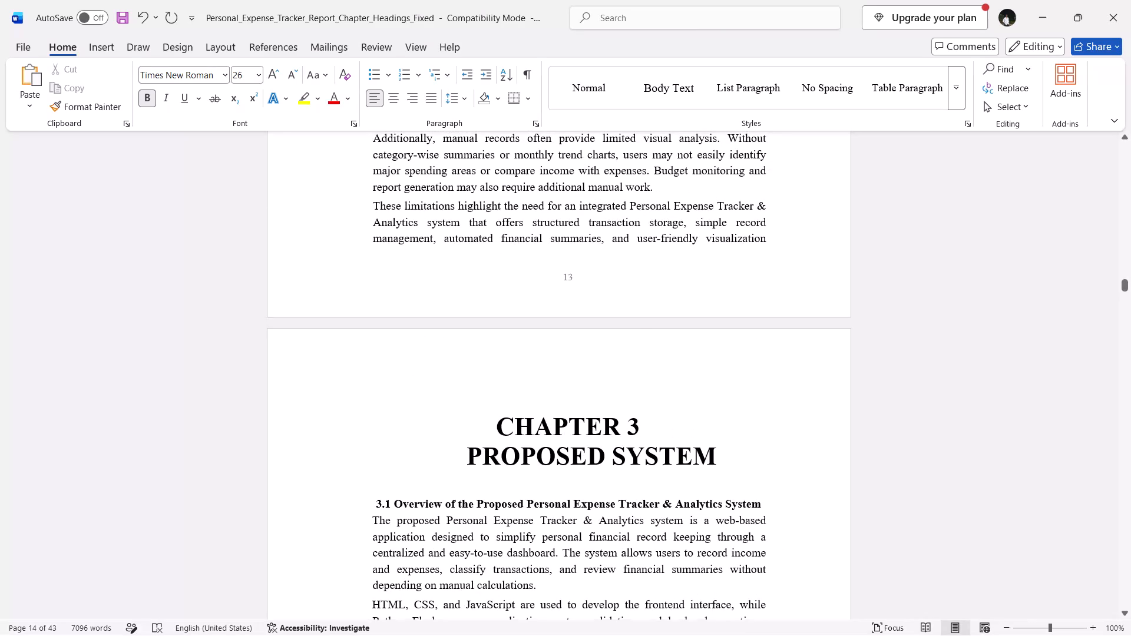
pyautogui.scroll(-1, 642, 386)
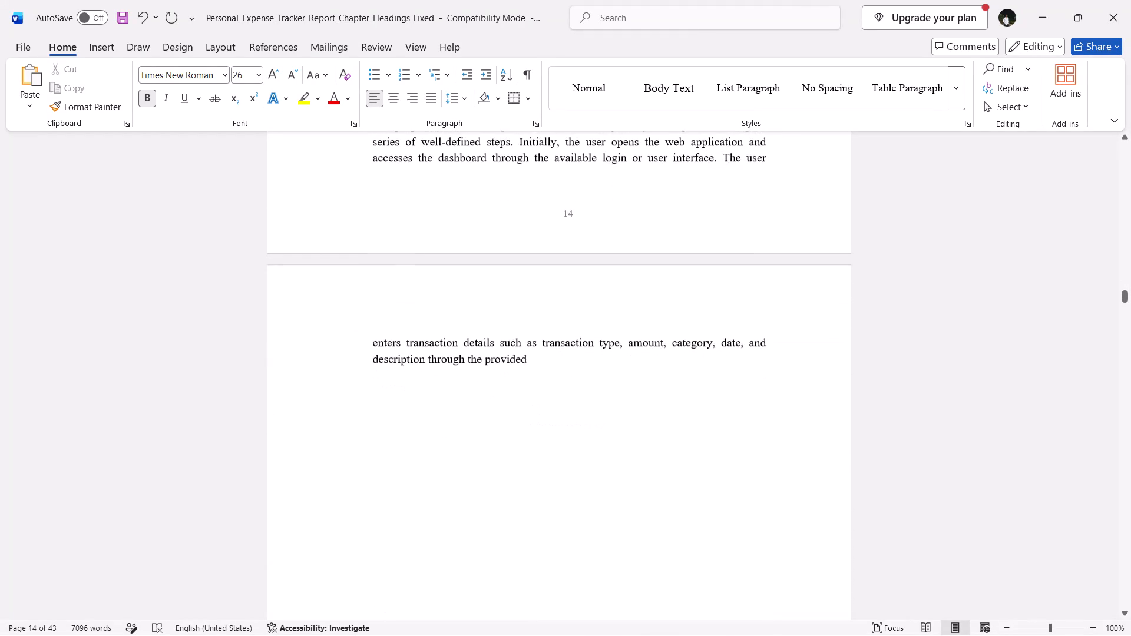
pyautogui.scroll(-4, 642, 386)
pyautogui.scroll(1, 642, 386)
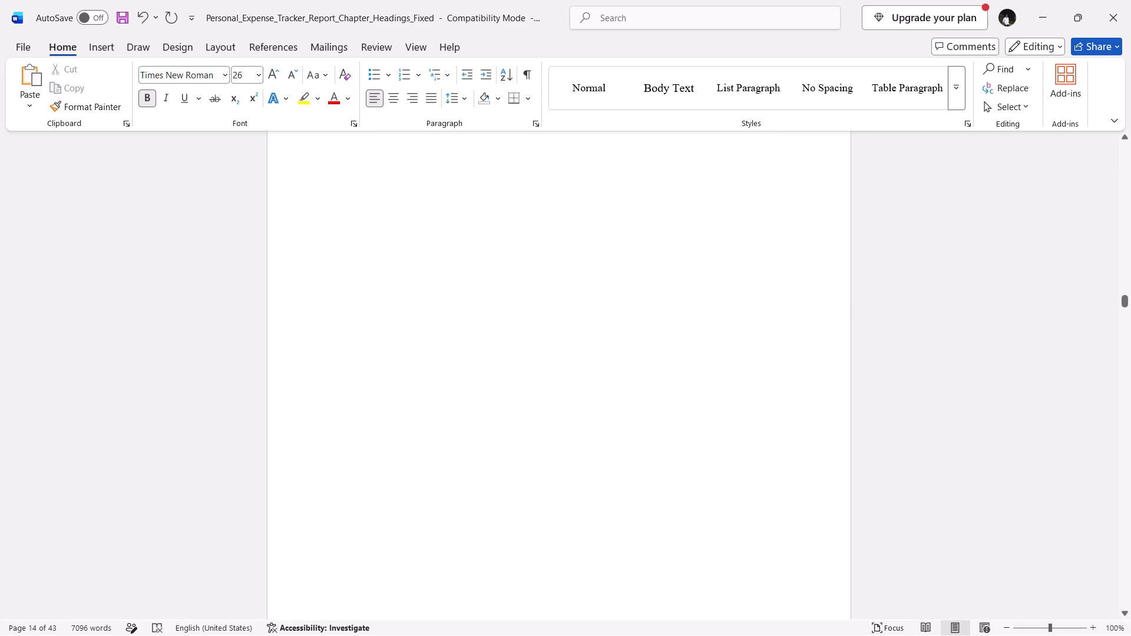
pyautogui.scroll(1, 642, 386)
pyautogui.scroll(-4, 642, 386)
pyautogui.scroll(10, 642, 386)
# Set the CHAPTER 4 SYSTEM REQUIREMENTS heading to font size 26.
pyautogui.hscroll(1, 642, 386)
pyautogui.scroll(-8, 642, 386)
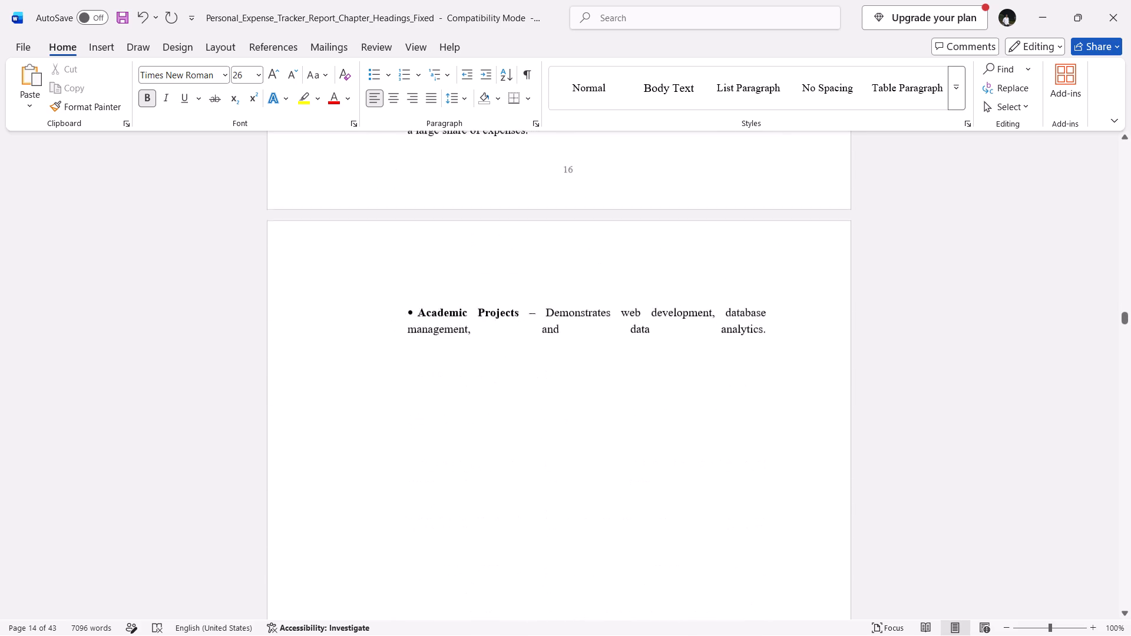
pyautogui.scroll(-8, 642, 386)
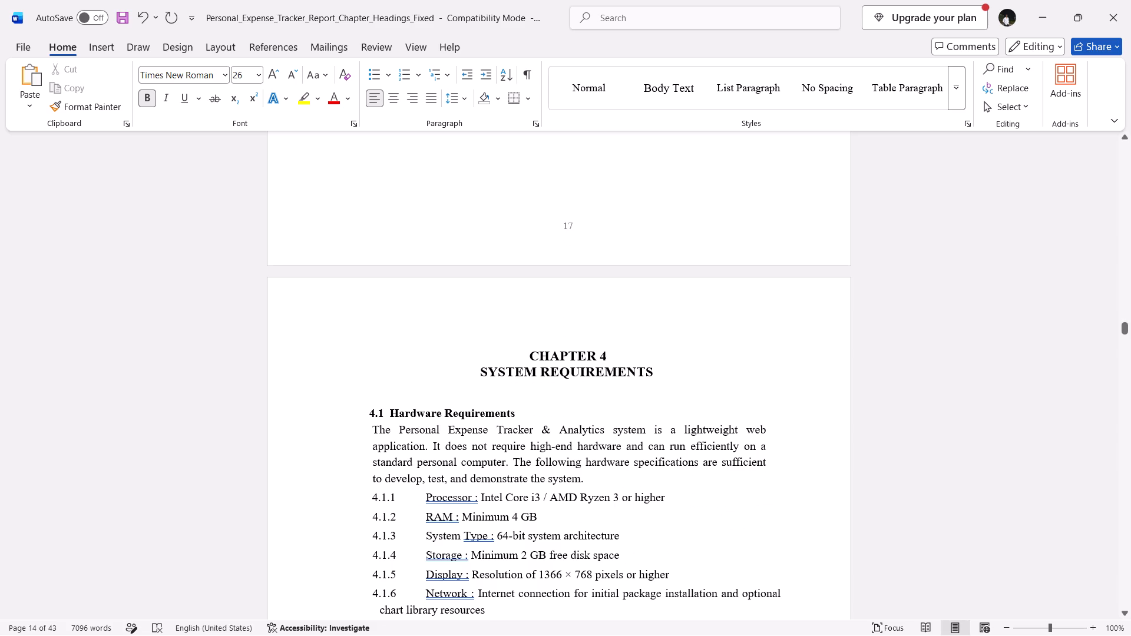
pyautogui.moveTo(657, 377); pyautogui.dragTo(512, 357)
pyautogui.moveTo(512, 357); pyautogui.dragTo(504, 355)
pyautogui.click(606, 305)
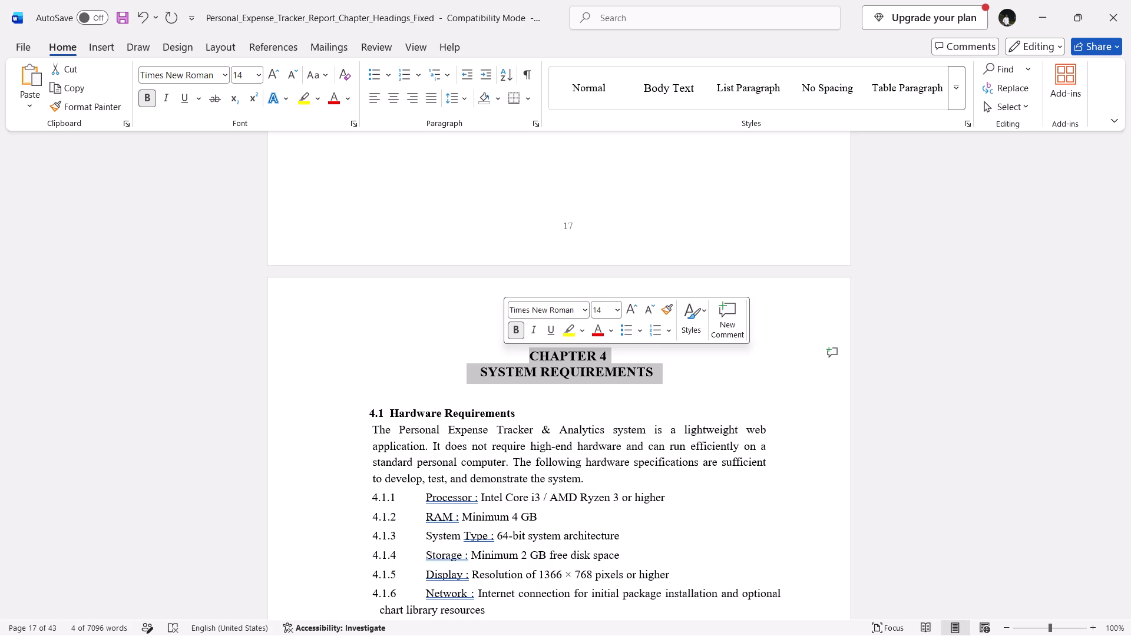
pyautogui.press('BackSpace')
pyautogui.write('26')
pyautogui.press('Return')
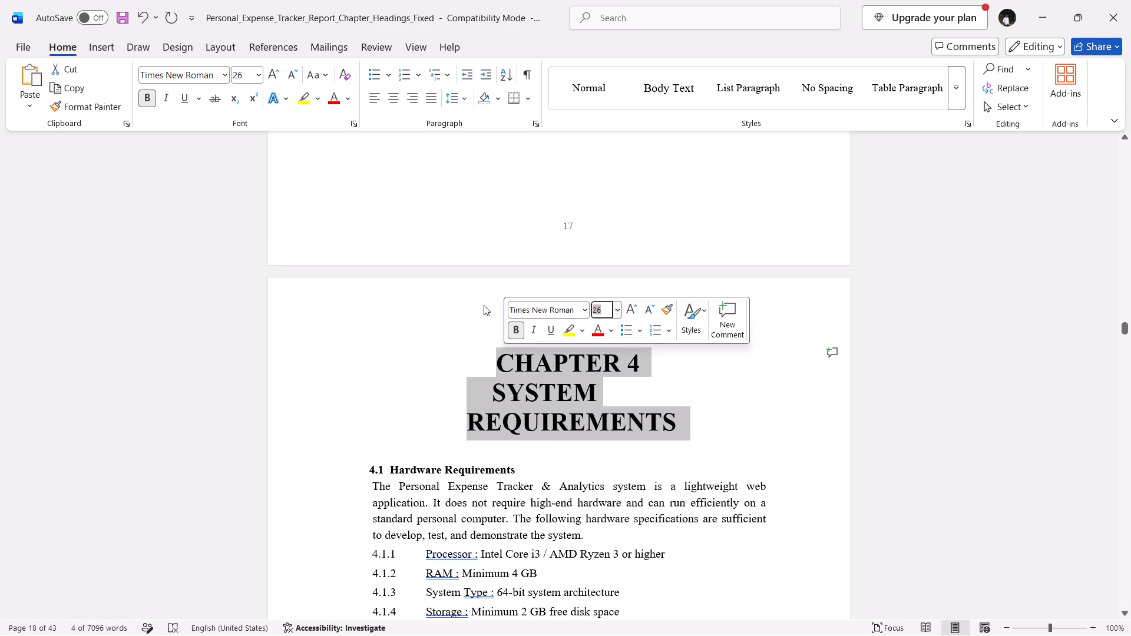
pyautogui.click(483, 305)
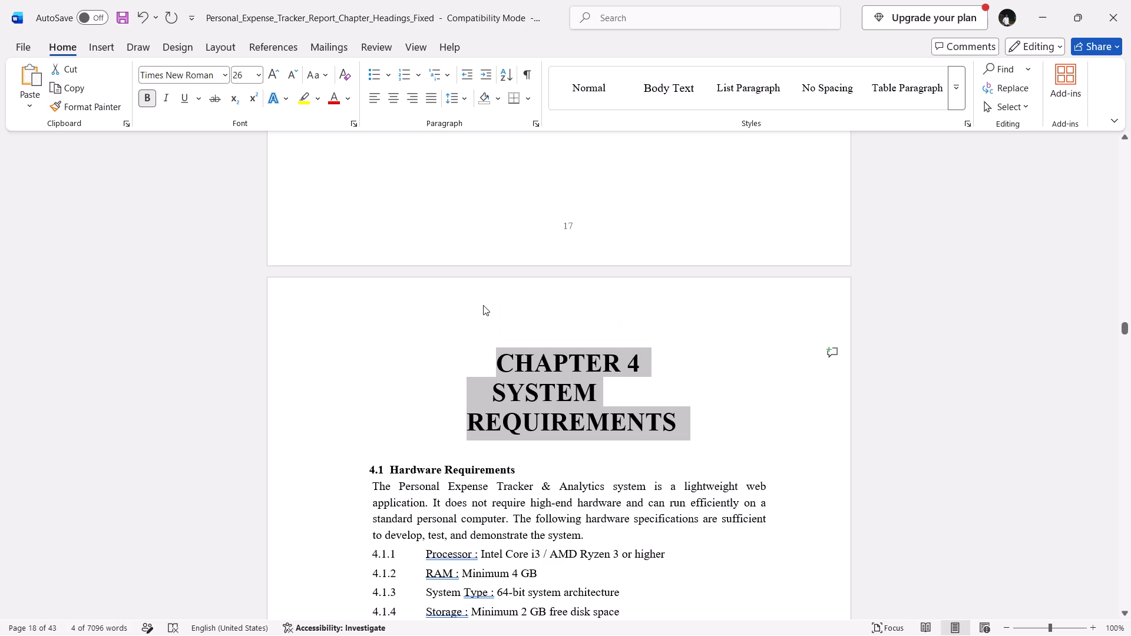
# Remove the centring from the CHAPTER 4 line and indent it to start level with the REQUIREMENTS line below.
pyautogui.click(500, 357)
pyautogui.press('BackSpace')
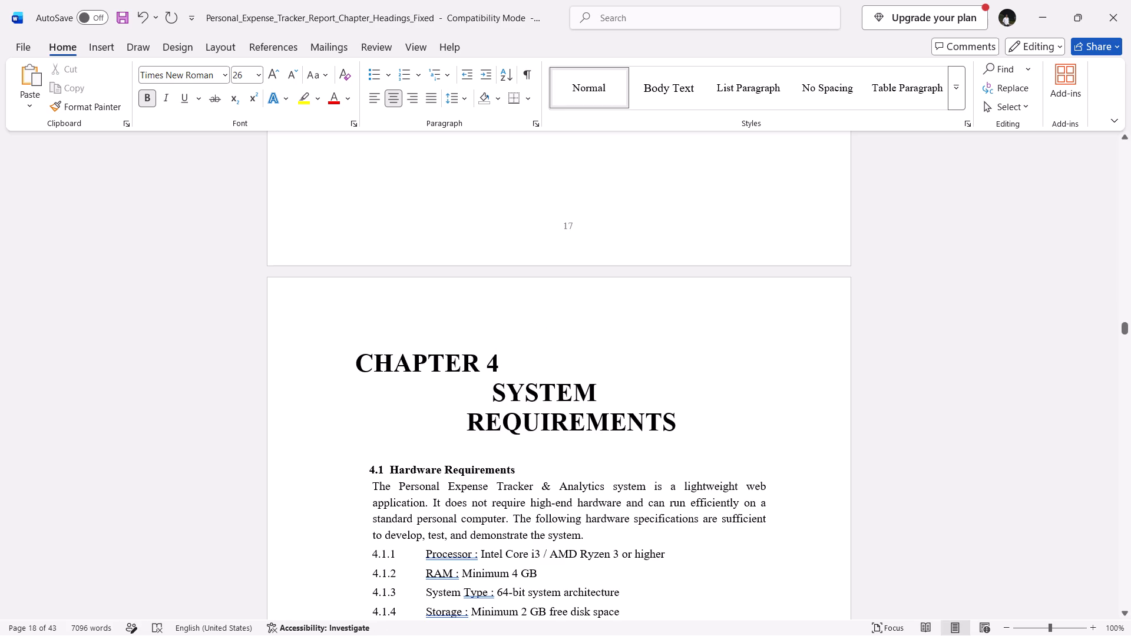
pyautogui.press('Tab')
pyautogui.press('Tab')
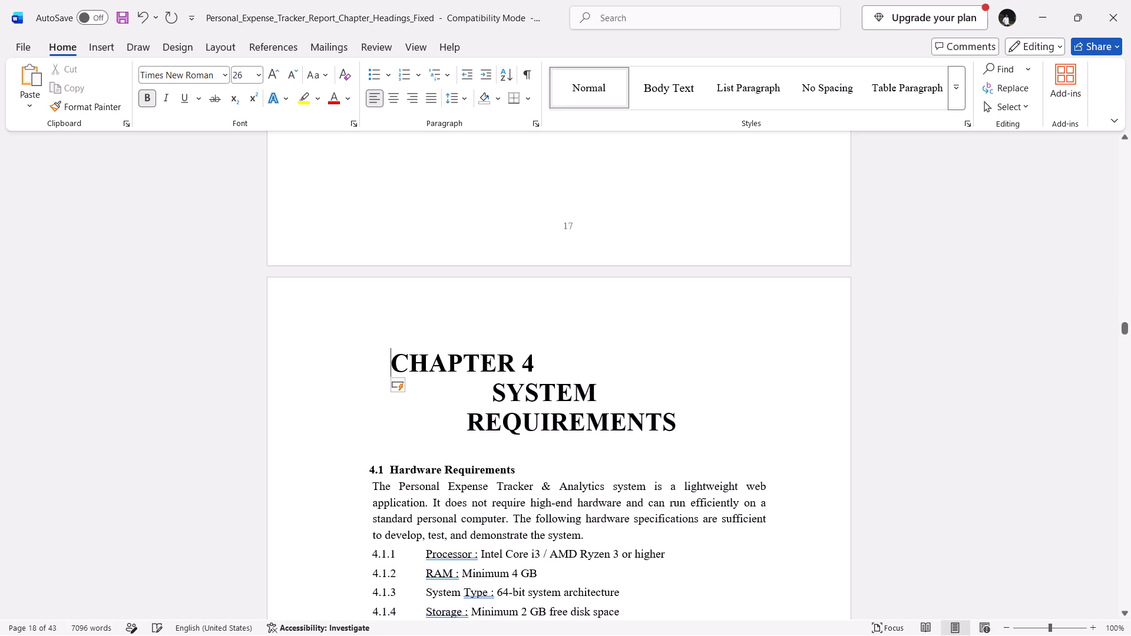
pyautogui.press('Tab')
pyautogui.press('Tab')
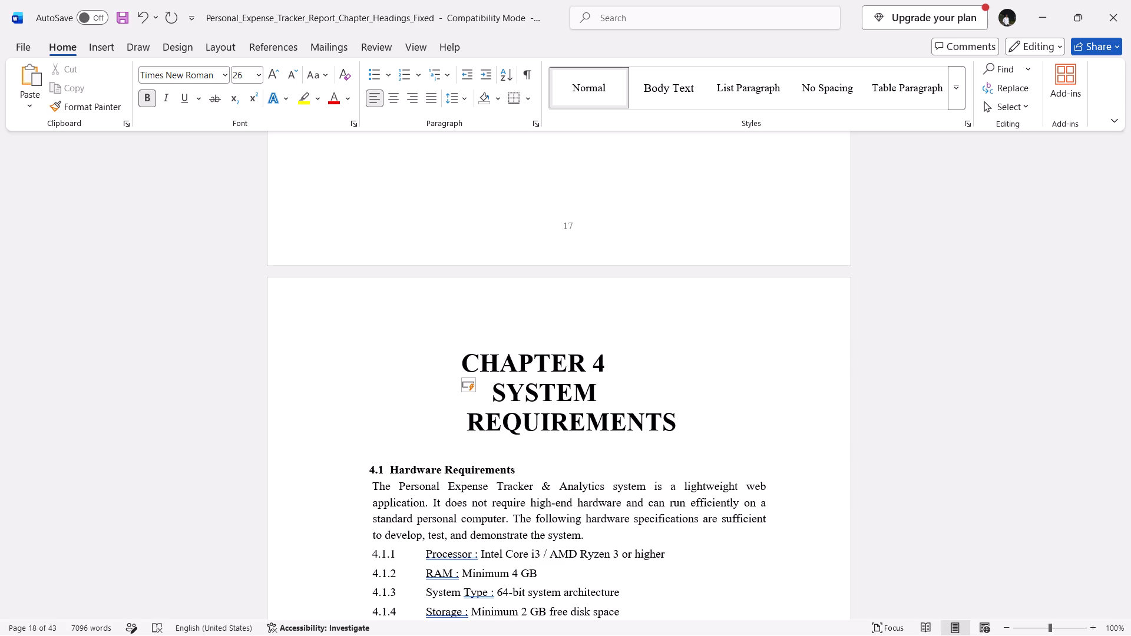
pyautogui.press('Tab')
pyautogui.click(490, 398)
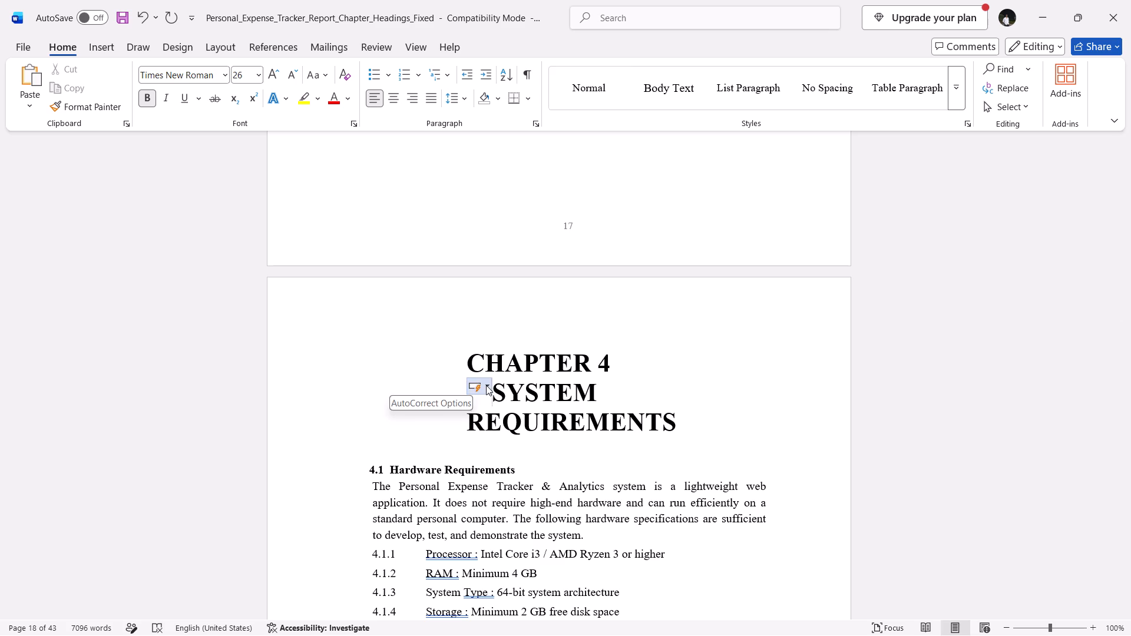
pyautogui.click(475, 387)
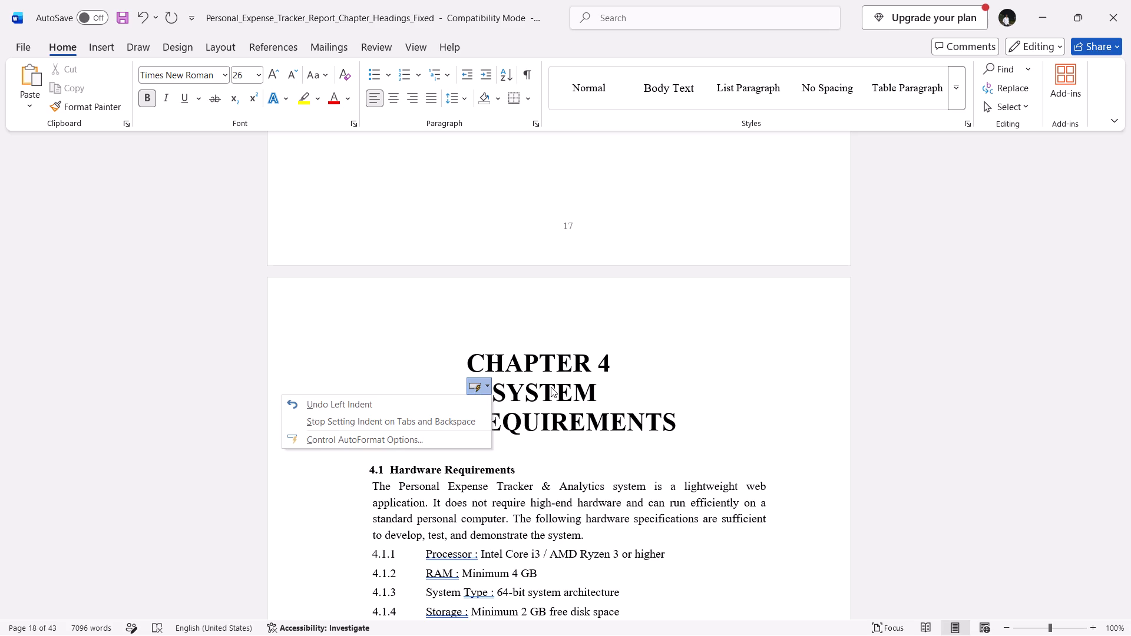
pyautogui.click(576, 381)
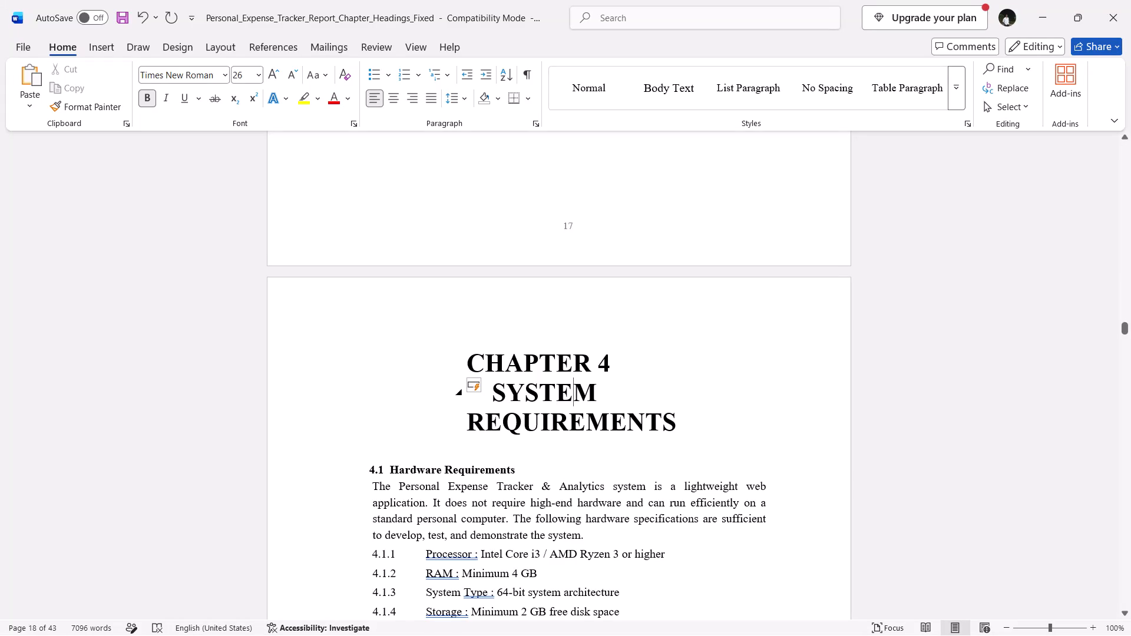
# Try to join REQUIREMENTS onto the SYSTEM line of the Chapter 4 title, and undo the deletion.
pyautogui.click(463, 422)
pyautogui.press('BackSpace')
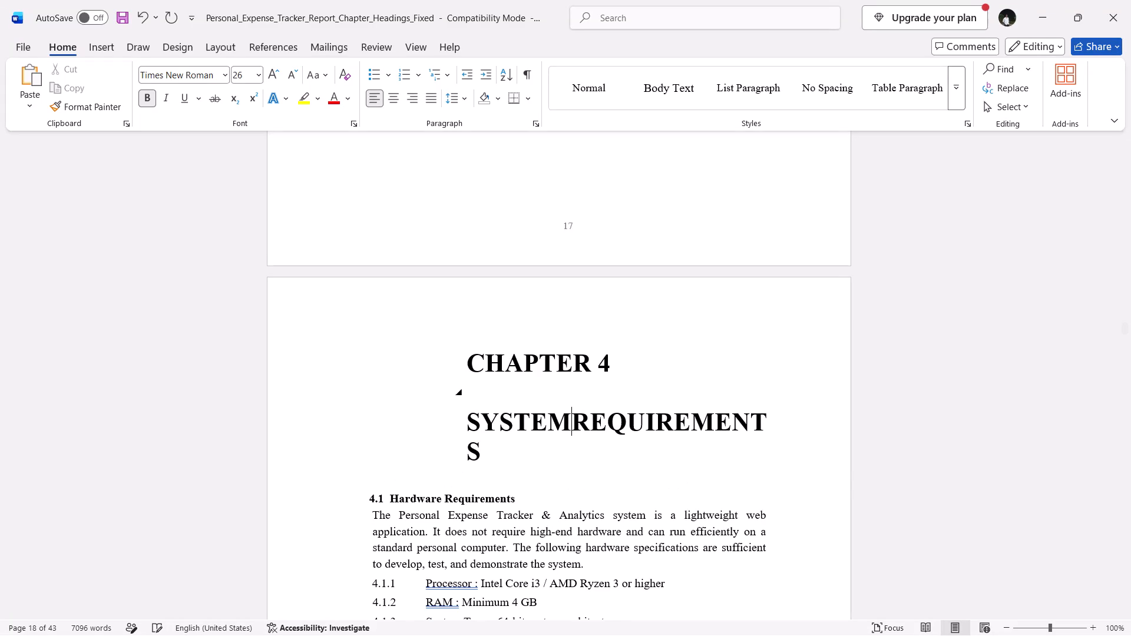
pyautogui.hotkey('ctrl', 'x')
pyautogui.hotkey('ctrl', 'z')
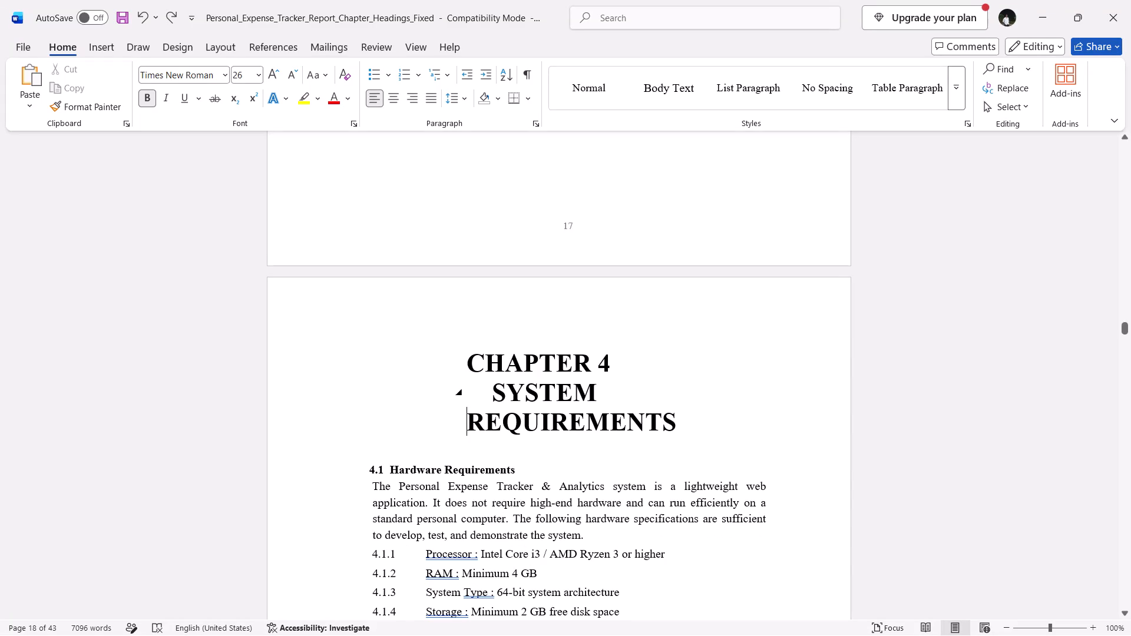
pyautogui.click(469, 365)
# Set the CHAPTER 5 METHODOLOGY / TECHNICAL APPROACH heading to font size 26.
pyautogui.scroll(-3, 526, 413)
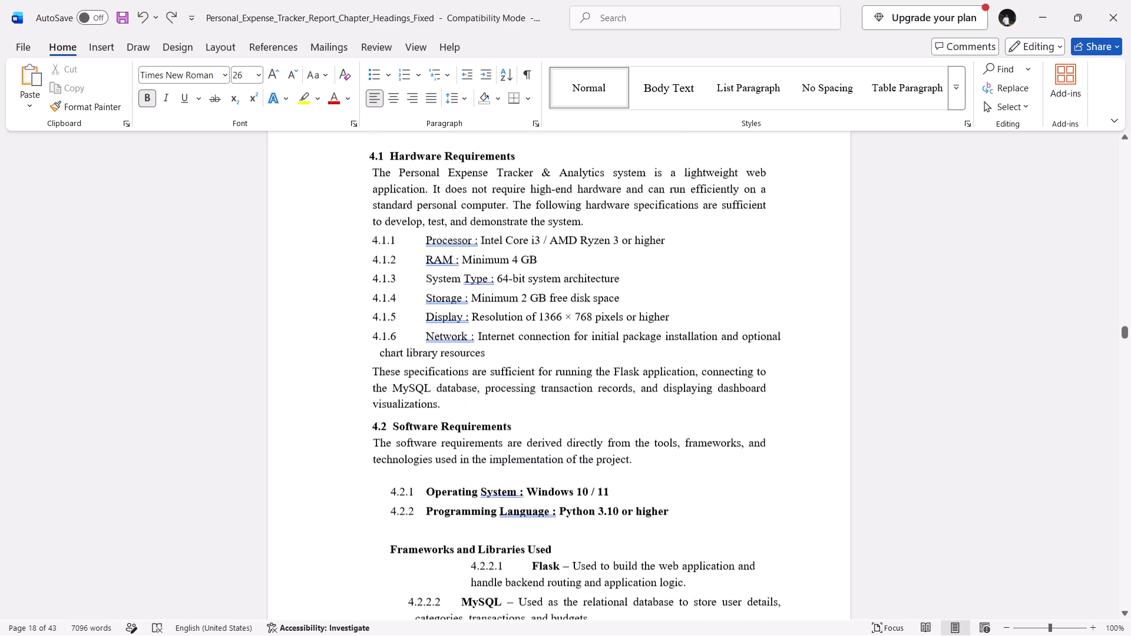
pyautogui.scroll(-8, 526, 413)
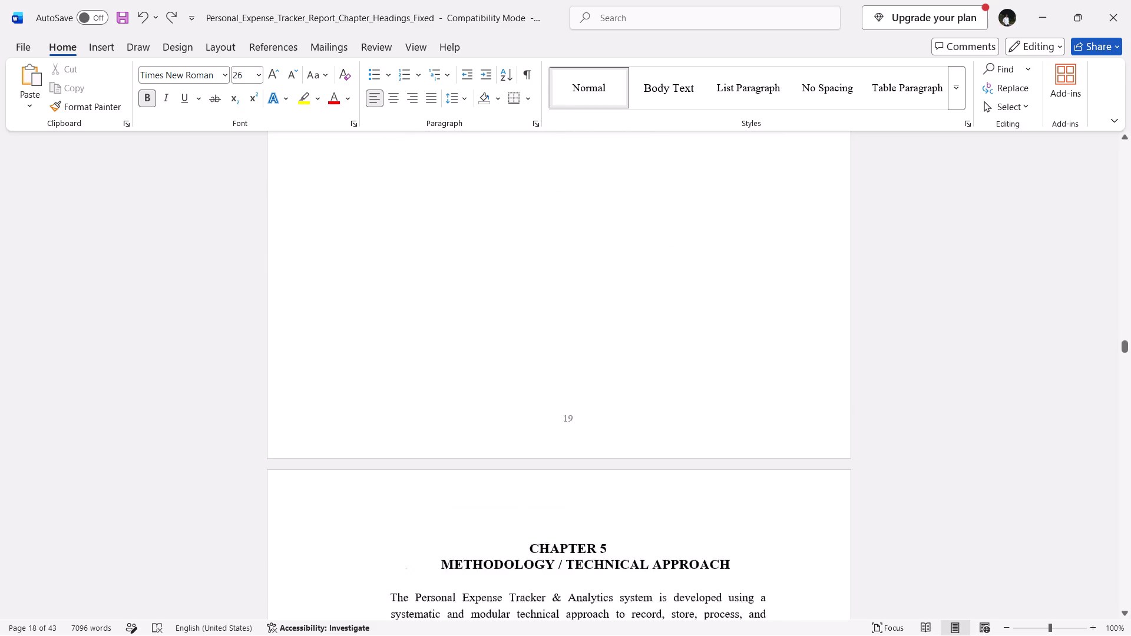
pyautogui.scroll(-1, 526, 413)
pyautogui.moveTo(731, 373); pyautogui.dragTo(534, 354)
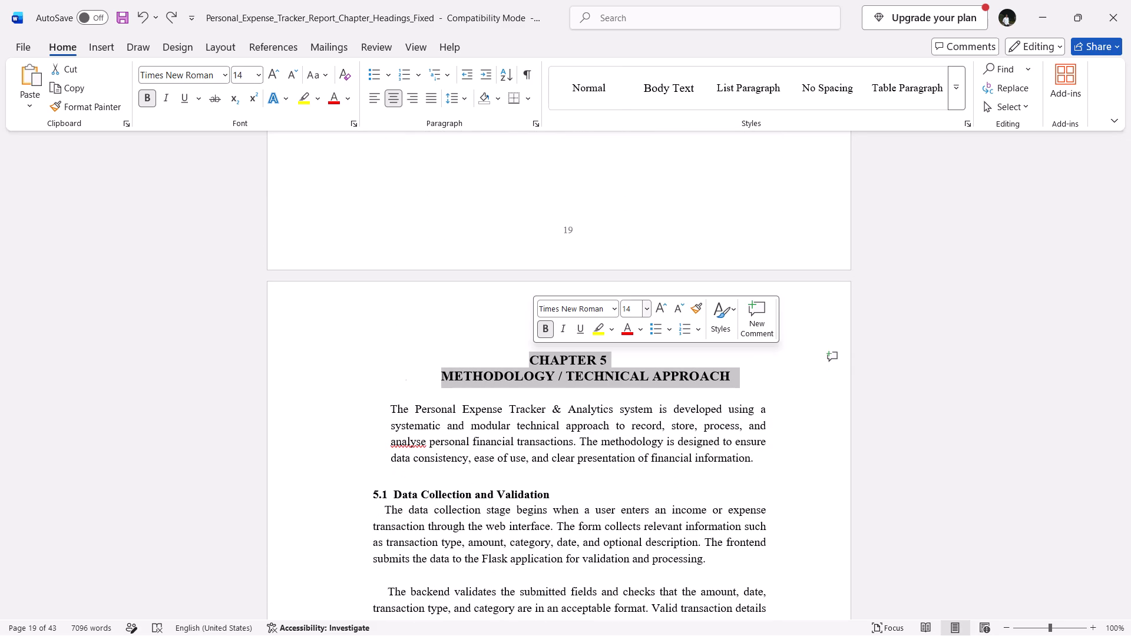
pyautogui.click(629, 308)
pyautogui.press('BackSpace')
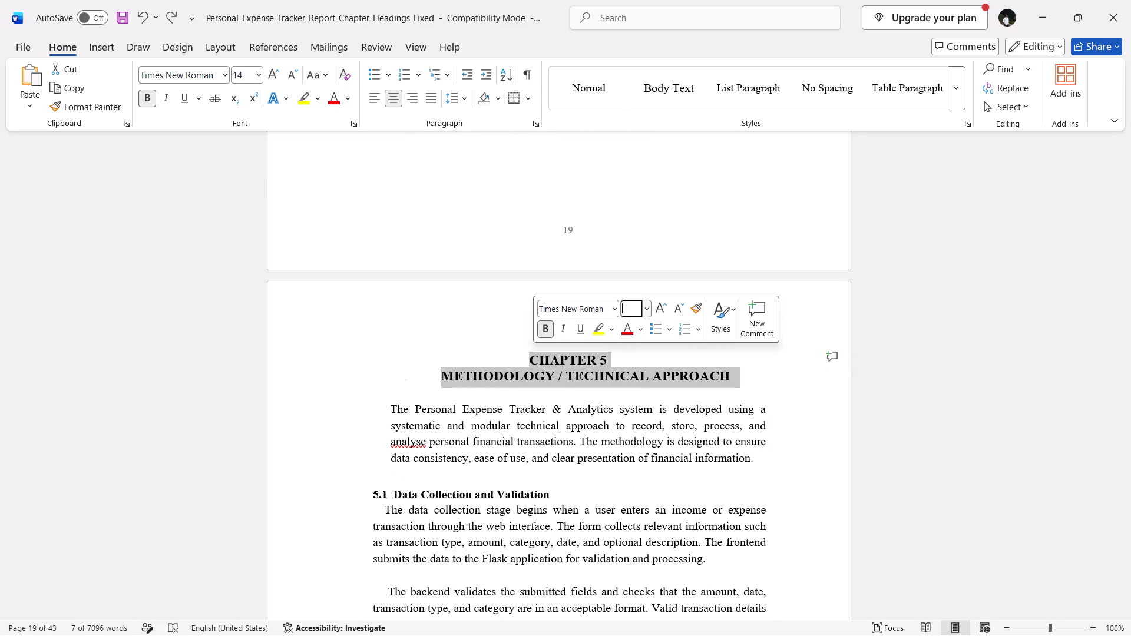
pyautogui.write('26')
pyautogui.press('Return')
pyautogui.click(603, 421)
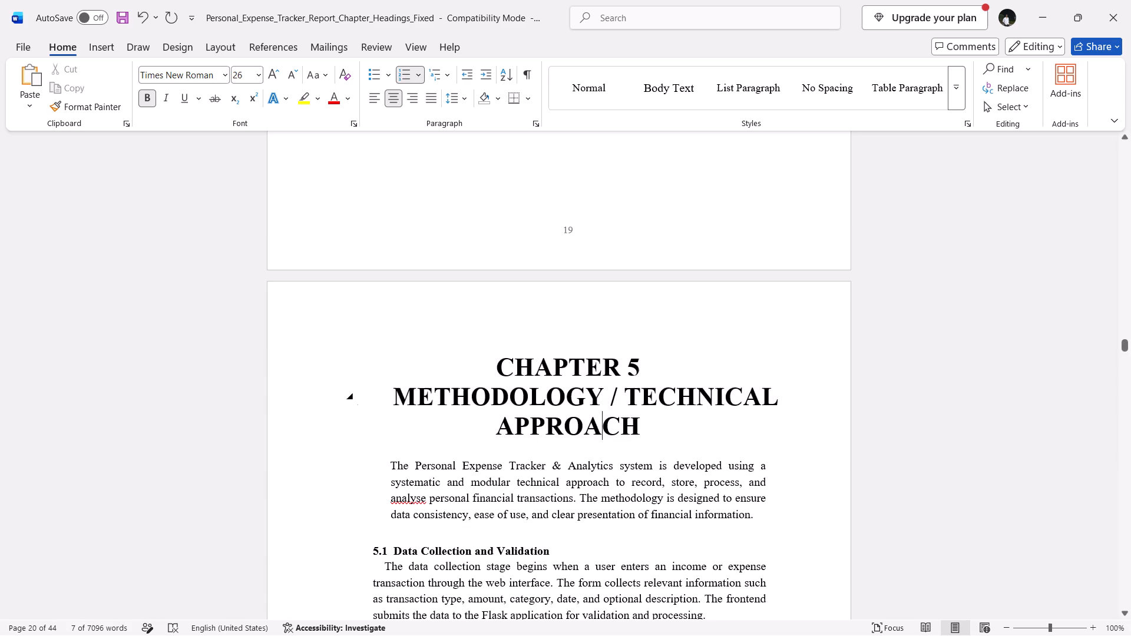
# Set the CHAPTER 6 SYSTEM ARCHITECTURE heading to font size 26.
pyautogui.scroll(-13, 603, 421)
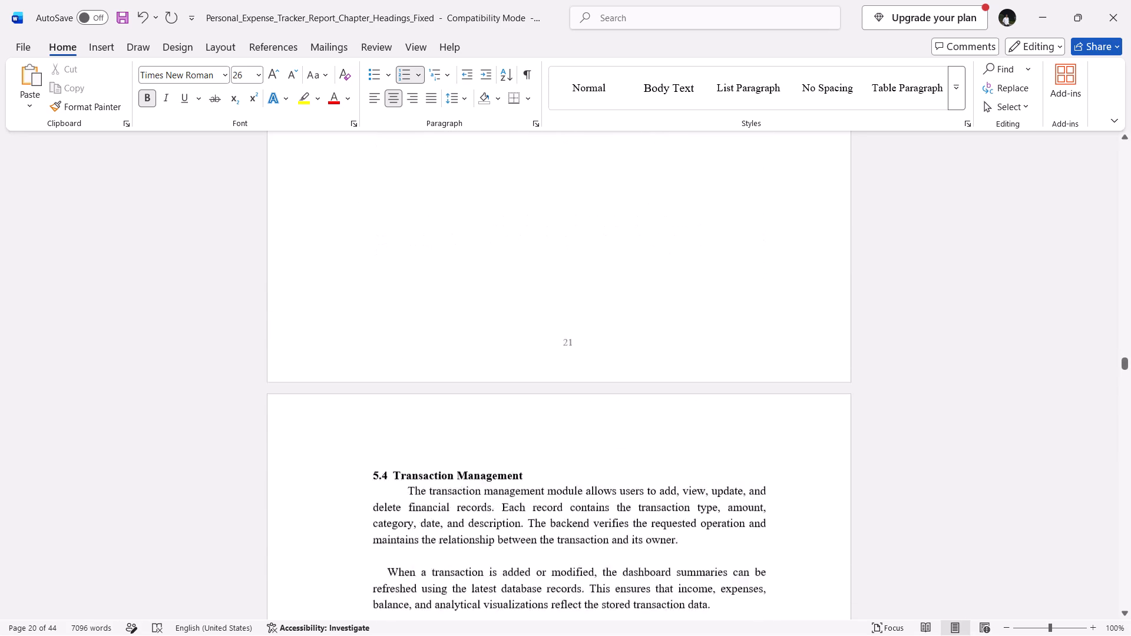
pyautogui.scroll(-5, 603, 421)
pyautogui.scroll(6, 603, 421)
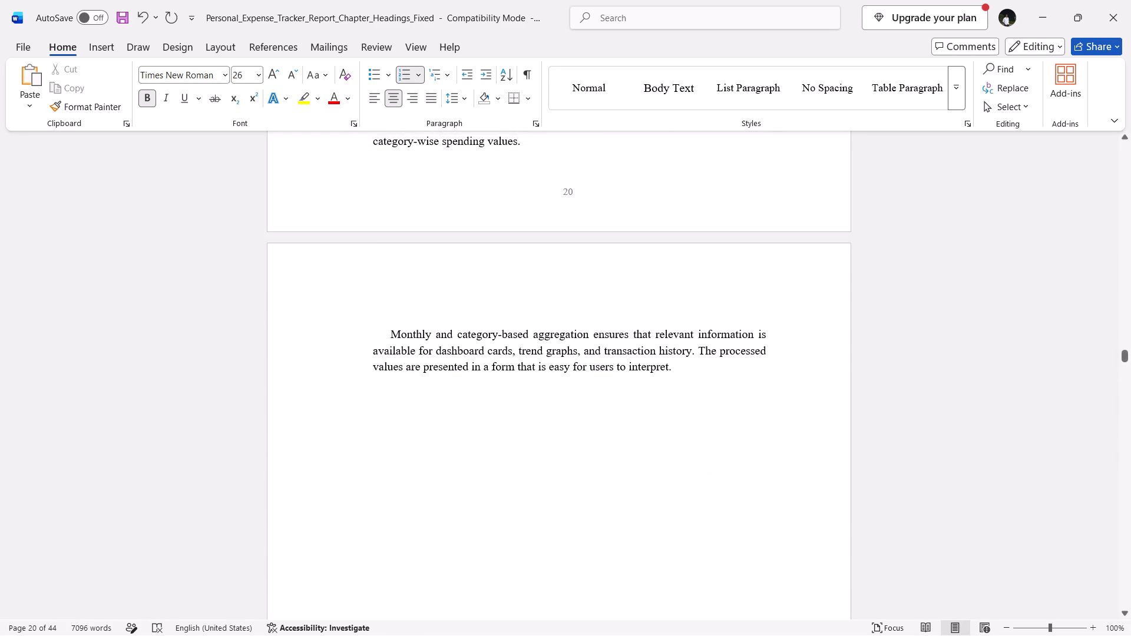
pyautogui.scroll(2, 603, 421)
pyautogui.scroll(-9, 603, 421)
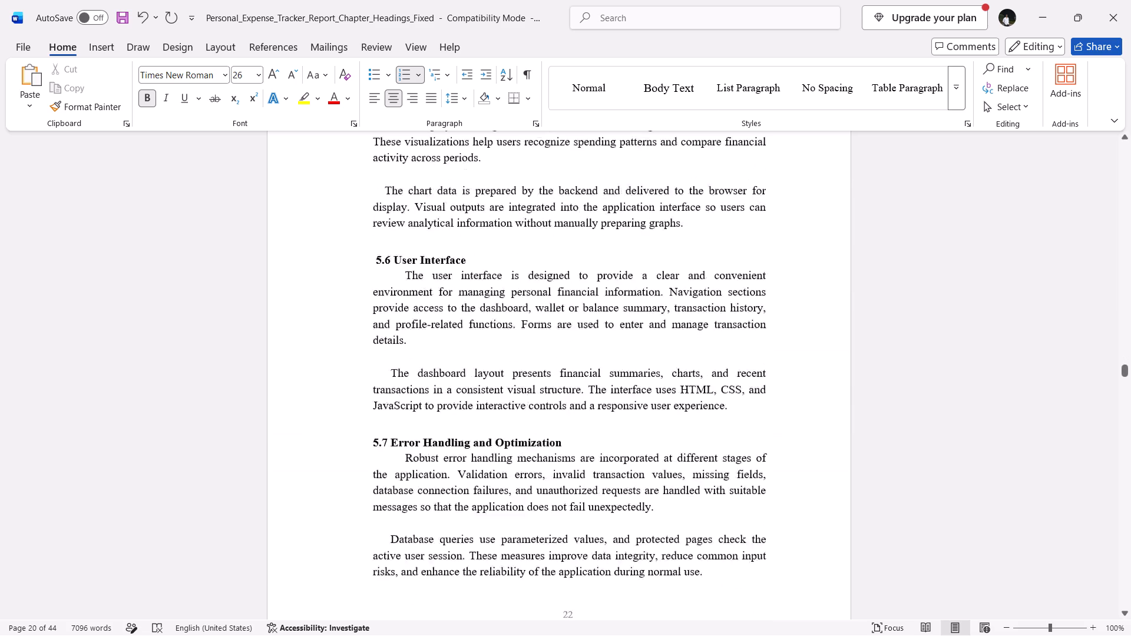
pyautogui.scroll(-3, 603, 421)
pyautogui.moveTo(673, 276); pyautogui.dragTo(531, 257)
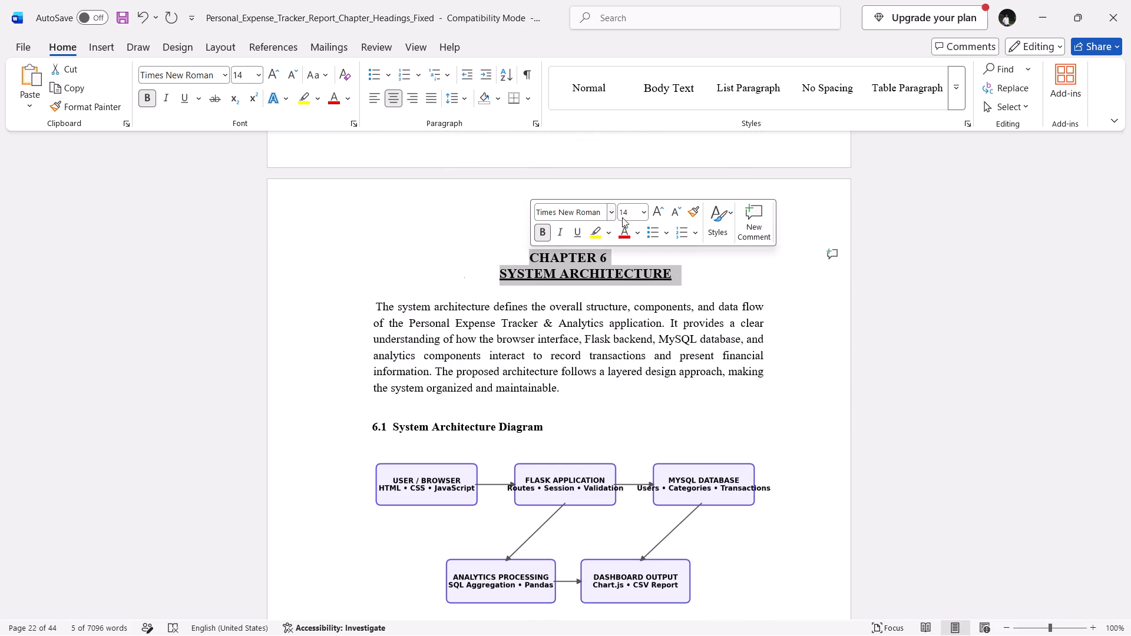
pyautogui.click(628, 214)
pyautogui.press('BackSpace')
pyautogui.write('26')
pyautogui.press('Return')
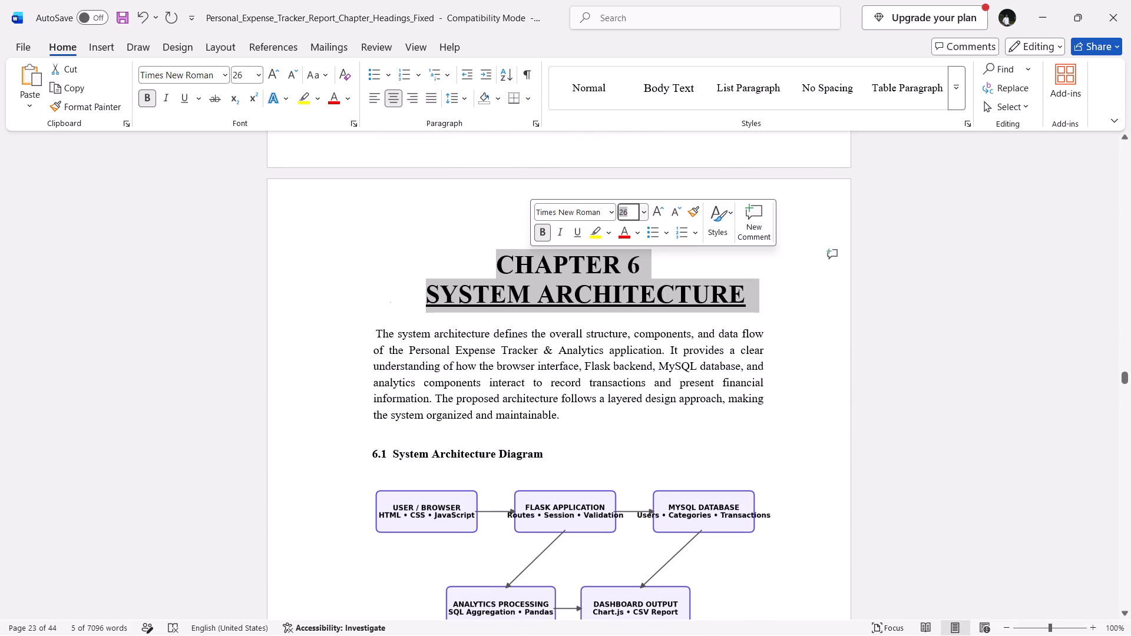
# Set the CHAPTER 7 PROJECT MILESTONES / DEVELOPMENT PLAN heading to font size 26.
pyautogui.scroll(-14, 580, 381)
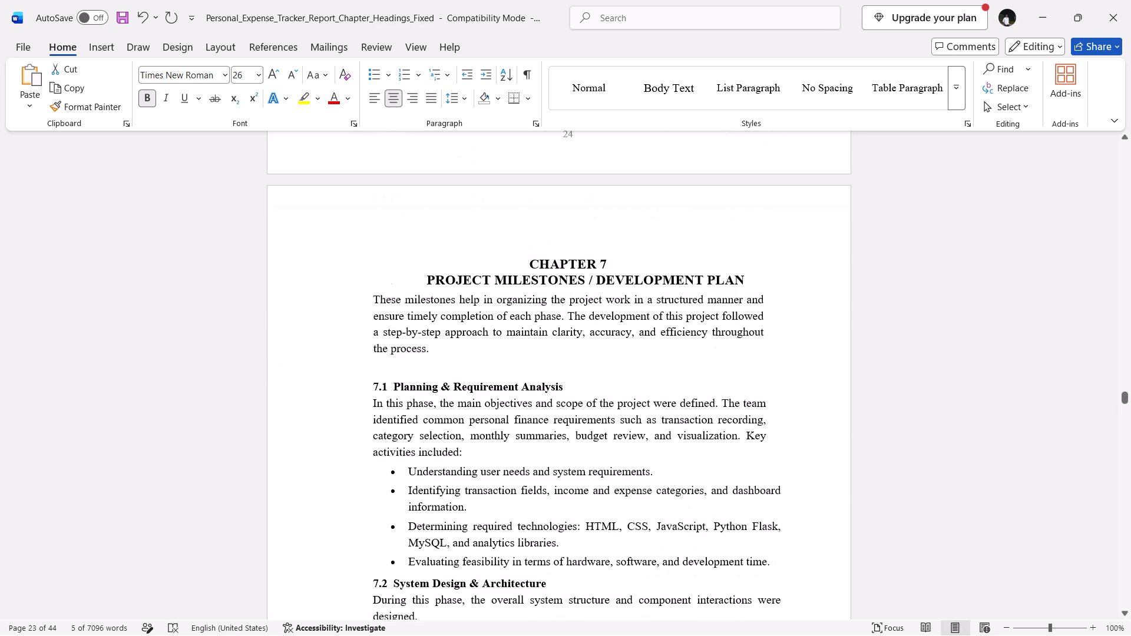
pyautogui.scroll(-1, 580, 381)
pyautogui.moveTo(750, 258); pyautogui.dragTo(536, 254)
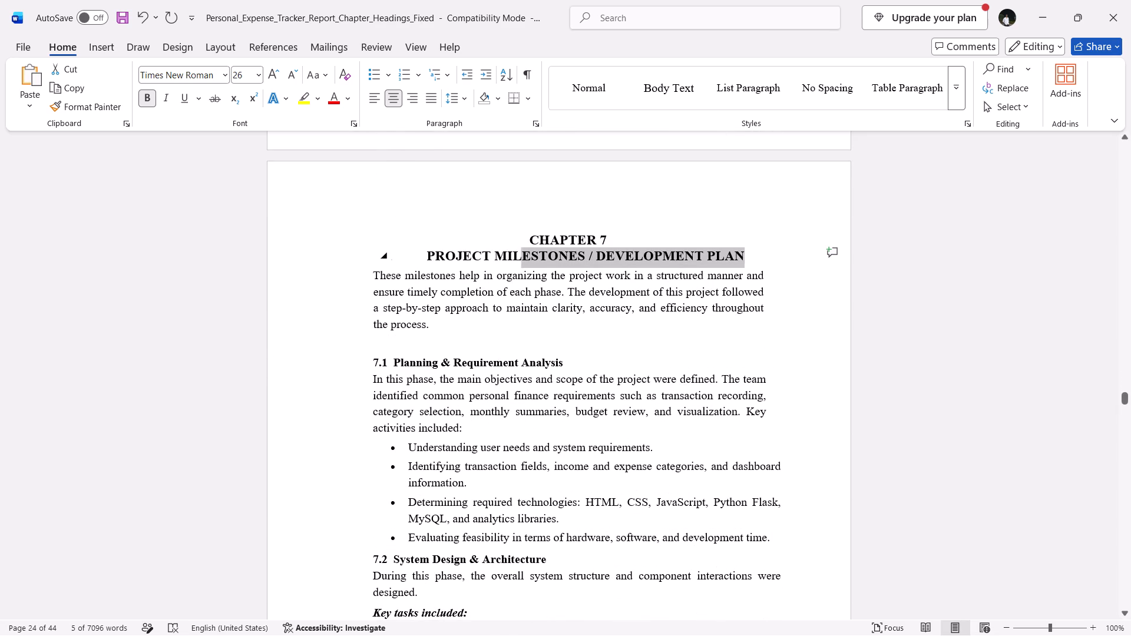
pyautogui.moveTo(536, 254); pyautogui.dragTo(510, 240)
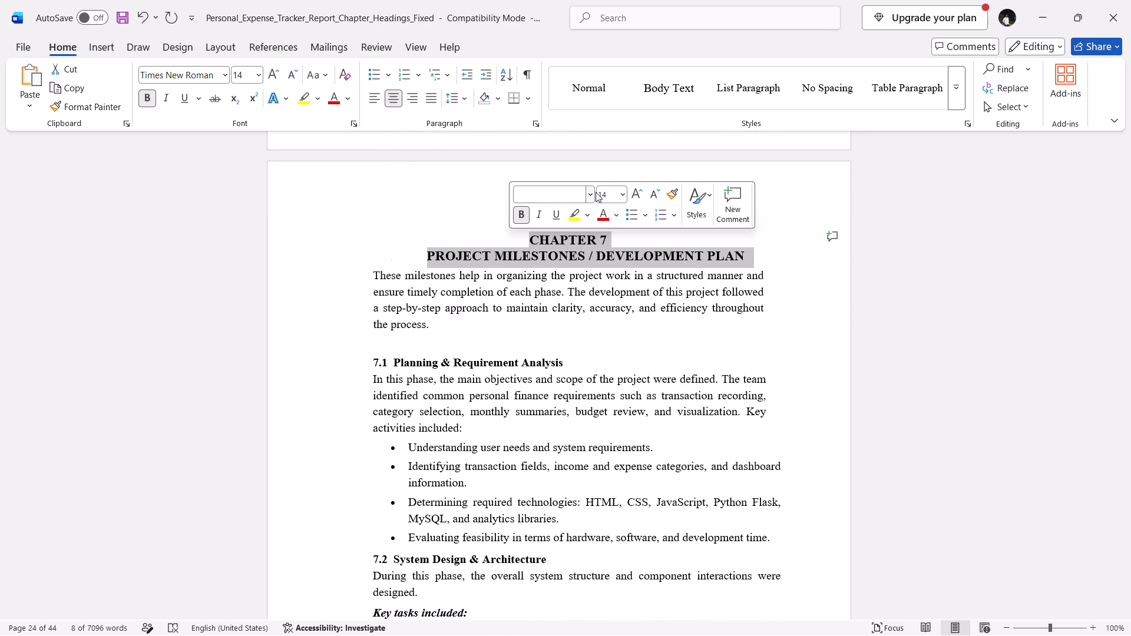
pyautogui.click(606, 190)
pyautogui.press('BackSpace')
pyautogui.write('26')
pyautogui.press('Return')
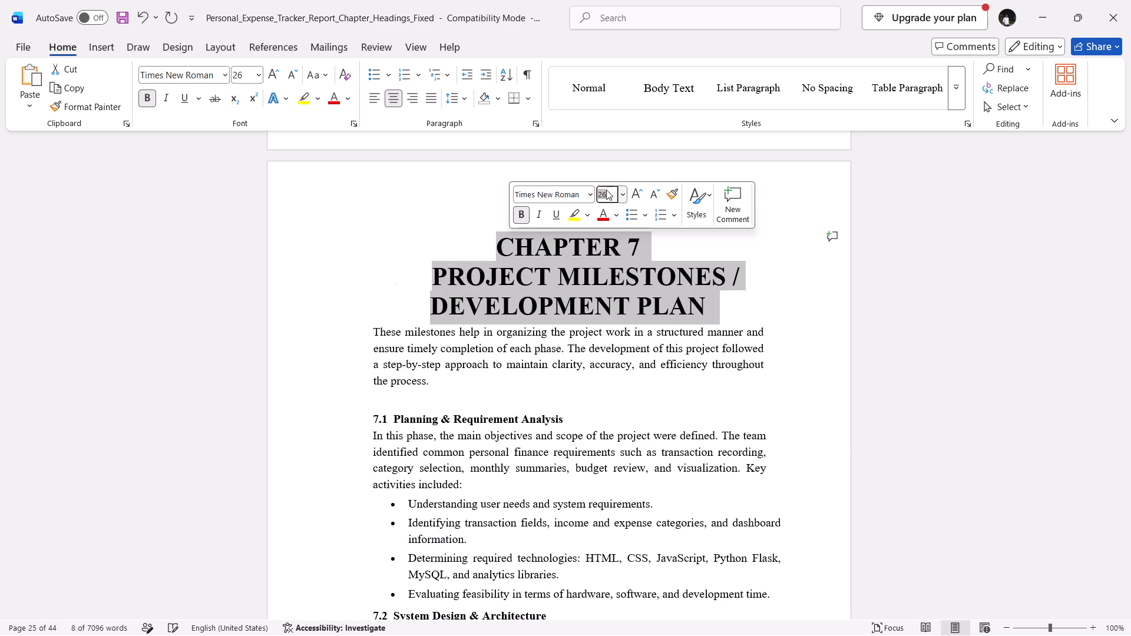
pyautogui.click(548, 379)
# Set the CHAPTER 8 IMPLEMENTATION heading to font size 26.
pyautogui.scroll(-8, 548, 379)
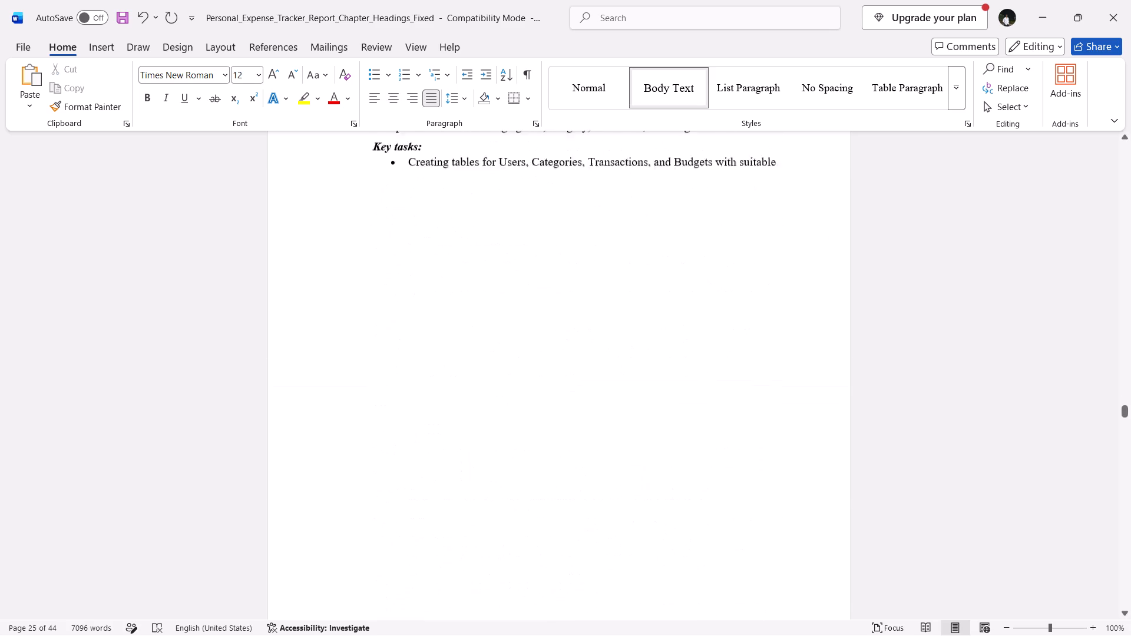
pyautogui.scroll(-11, 548, 379)
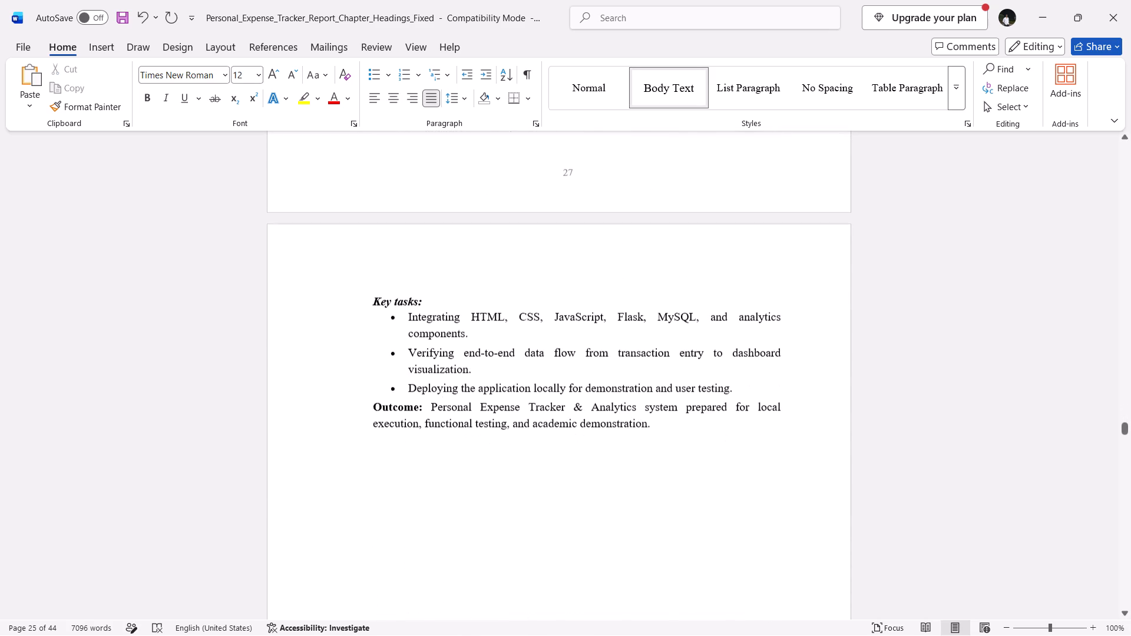
pyautogui.scroll(-8, 548, 379)
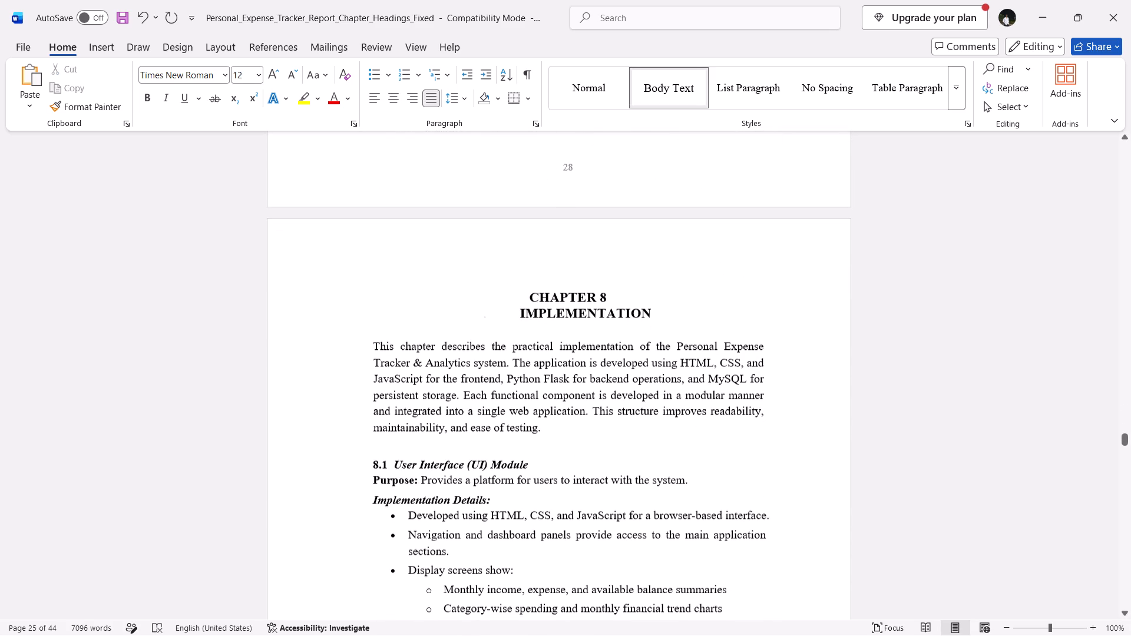
pyautogui.moveTo(654, 319); pyautogui.dragTo(532, 297)
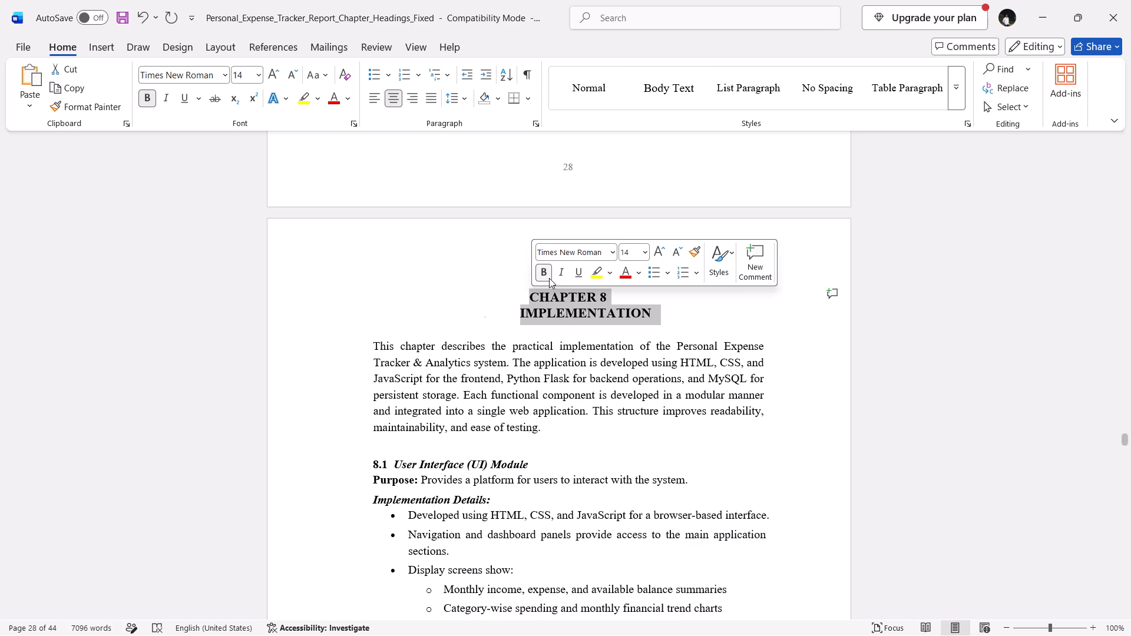
pyautogui.click(630, 248)
pyautogui.press('BackSpace')
pyautogui.write('26')
pyautogui.press('Return')
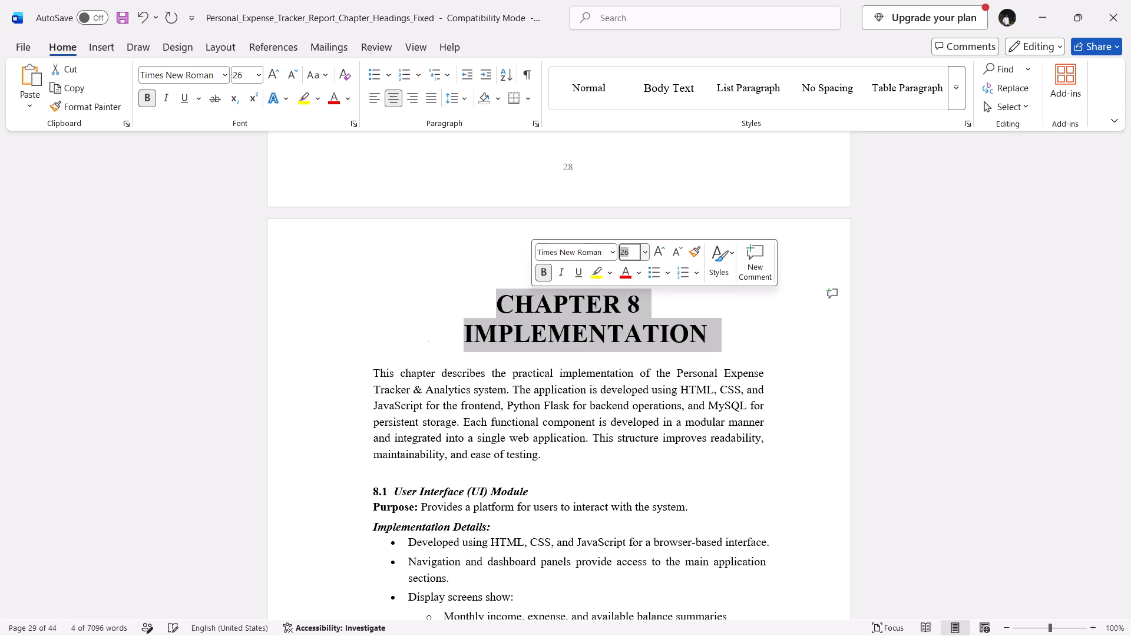
pyautogui.click(519, 430)
# Set the CHAPTER 9 RESULTS AND DISCUSSION heading to font size 26.
pyautogui.scroll(-6, 519, 430)
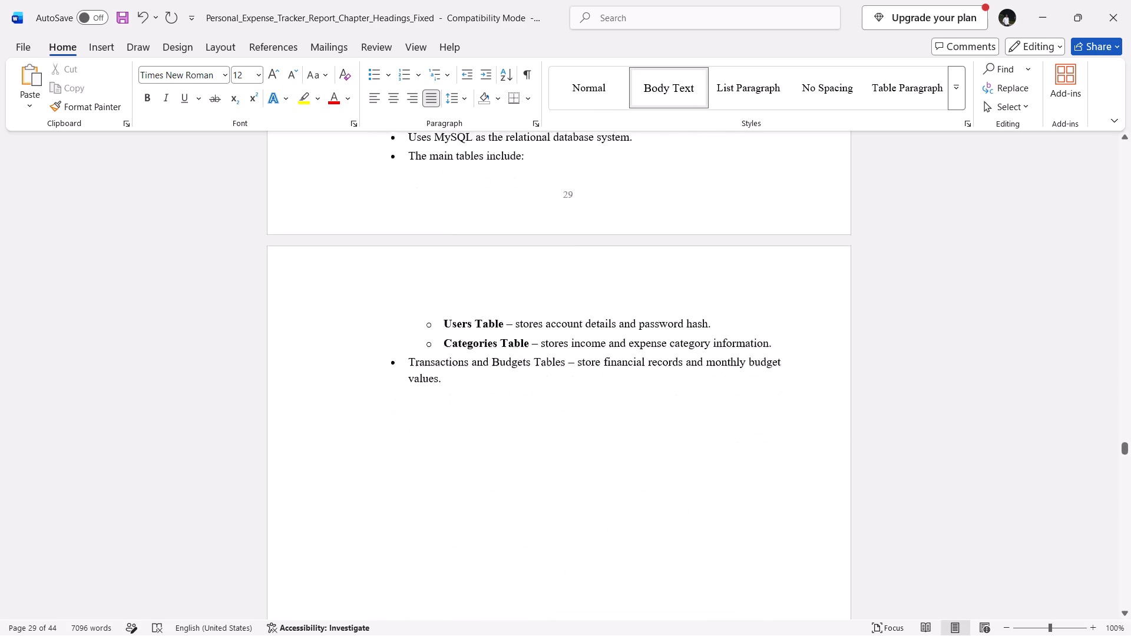
pyautogui.scroll(-14, 519, 430)
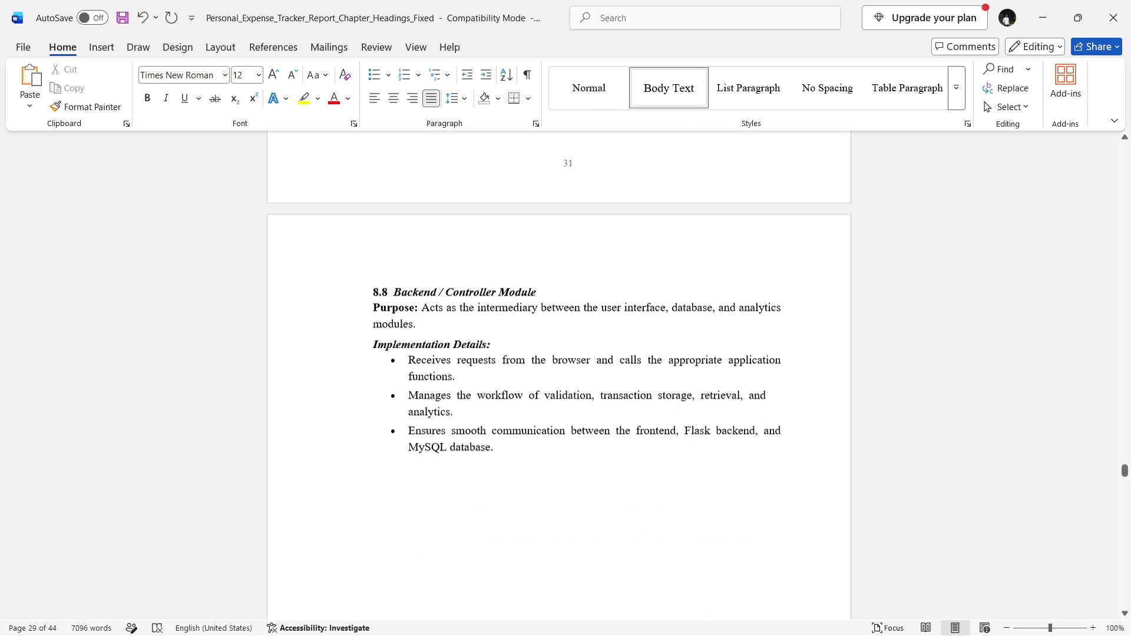
pyautogui.scroll(-13, 519, 430)
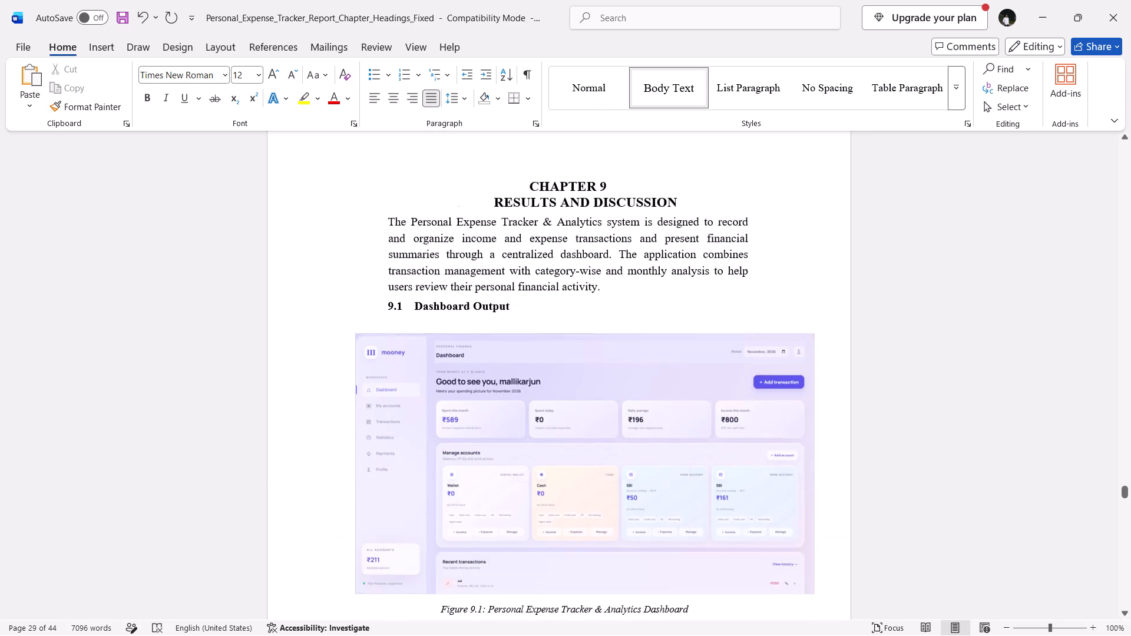
pyautogui.moveTo(684, 278); pyautogui.dragTo(536, 268)
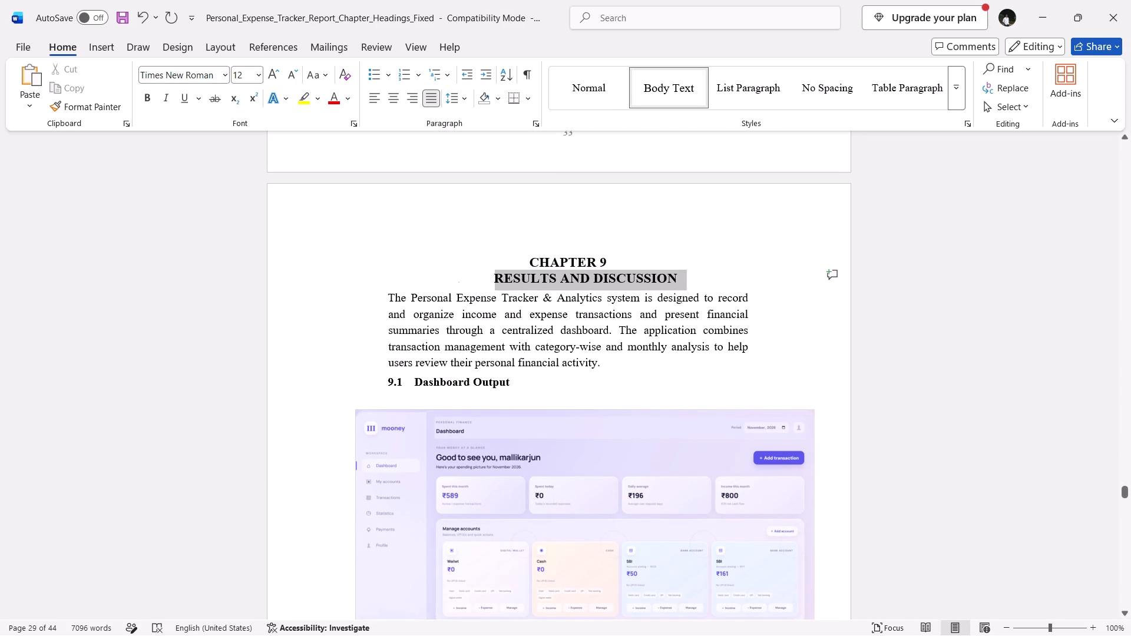
pyautogui.moveTo(536, 268); pyautogui.dragTo(536, 266)
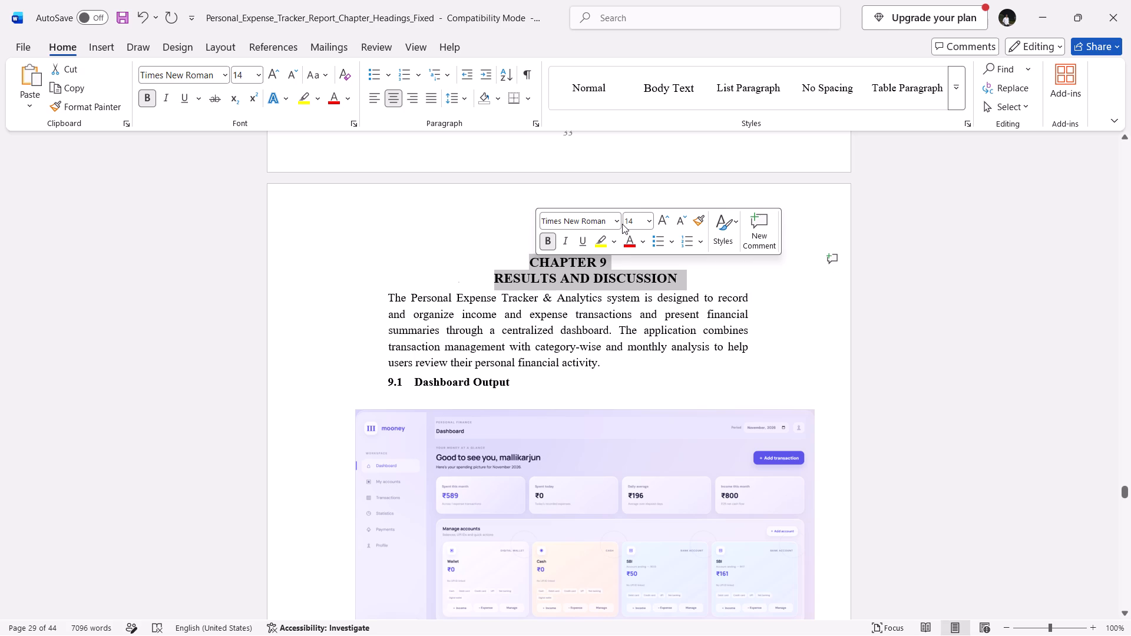
pyautogui.click(645, 219)
pyautogui.click(639, 217)
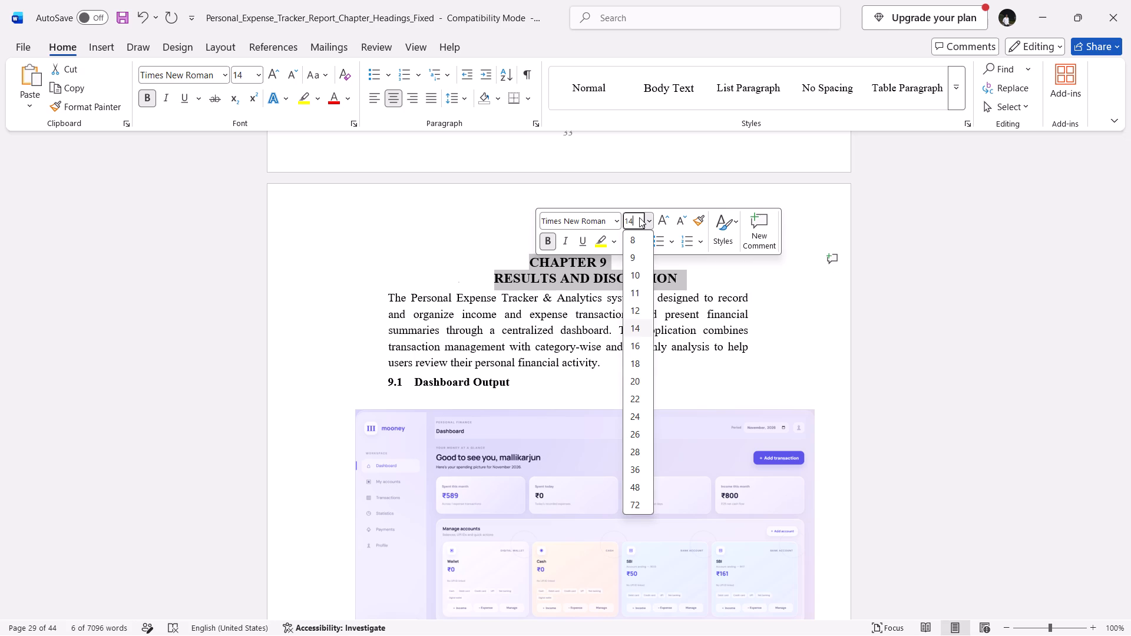
pyautogui.press('BackSpace')
pyautogui.press('BackSpace')
pyautogui.write('26')
pyautogui.press('Return')
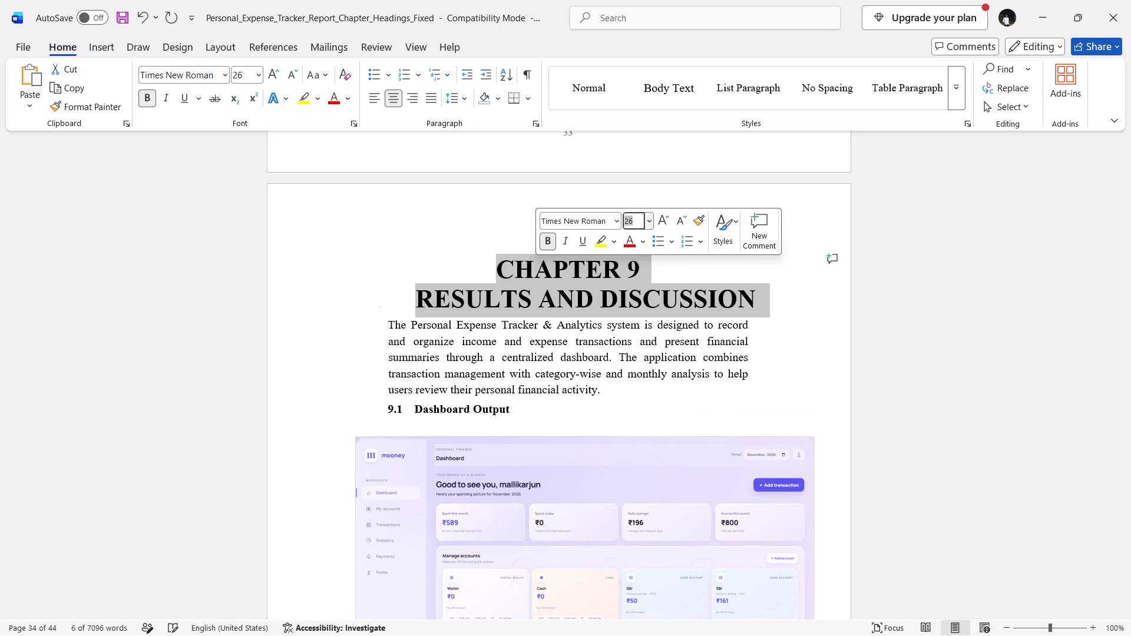
pyautogui.click(555, 333)
# Set the CHAPTER 10 ADVANTAGES, APPLICATIONS, LIMITATIONS OF THE SYSTEM heading to font size 26.
pyautogui.scroll(-5, 555, 333)
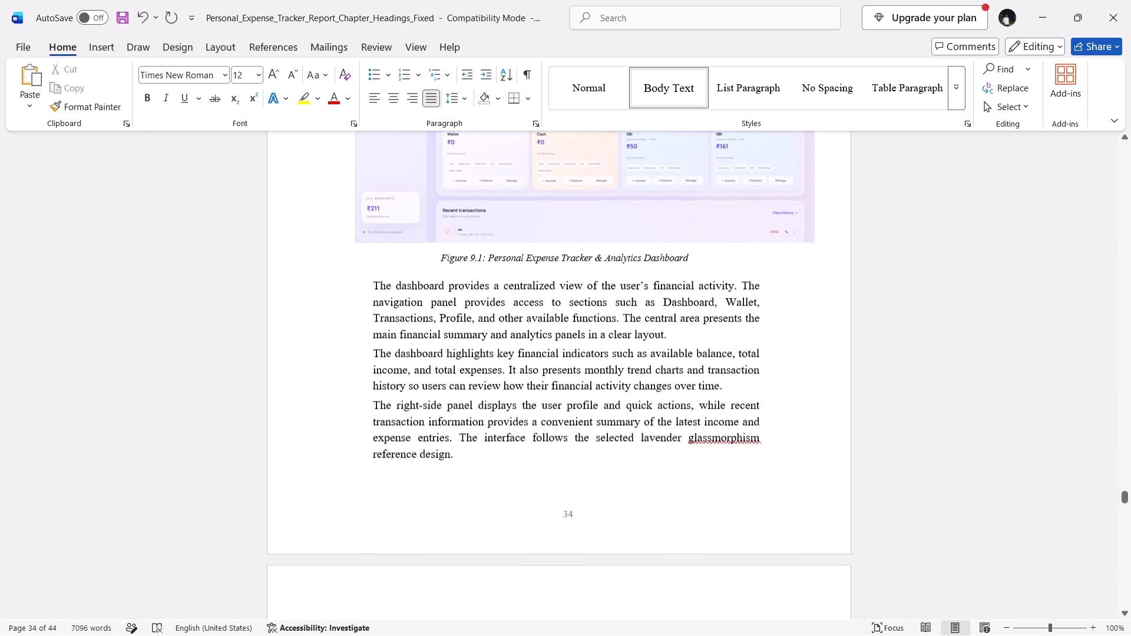
pyautogui.scroll(-6, 555, 333)
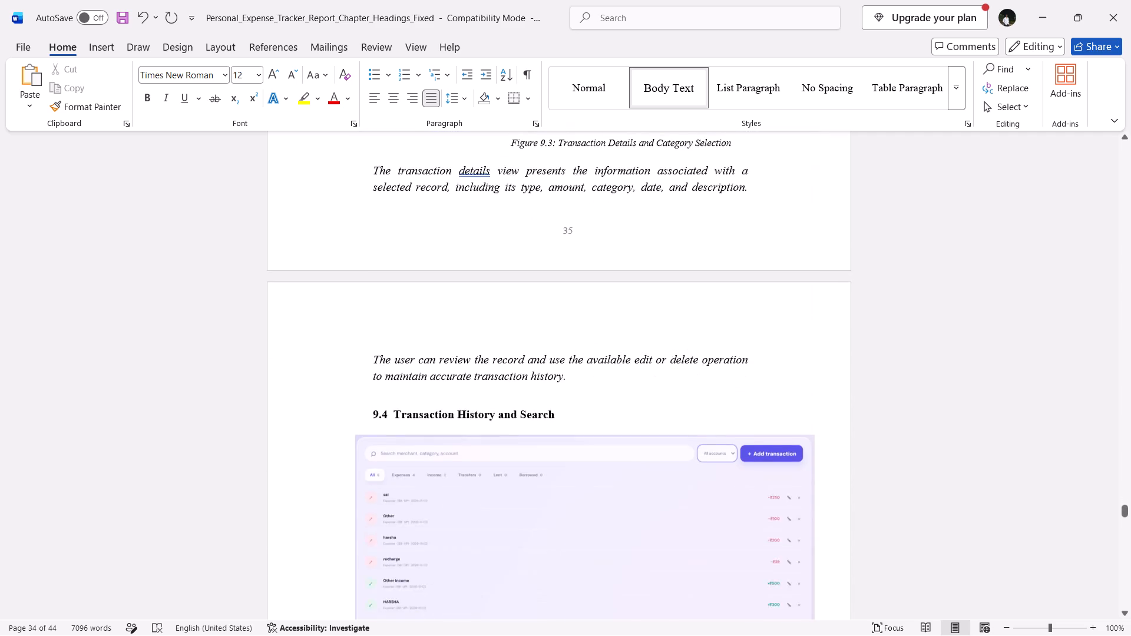
pyautogui.scroll(-15, 555, 333)
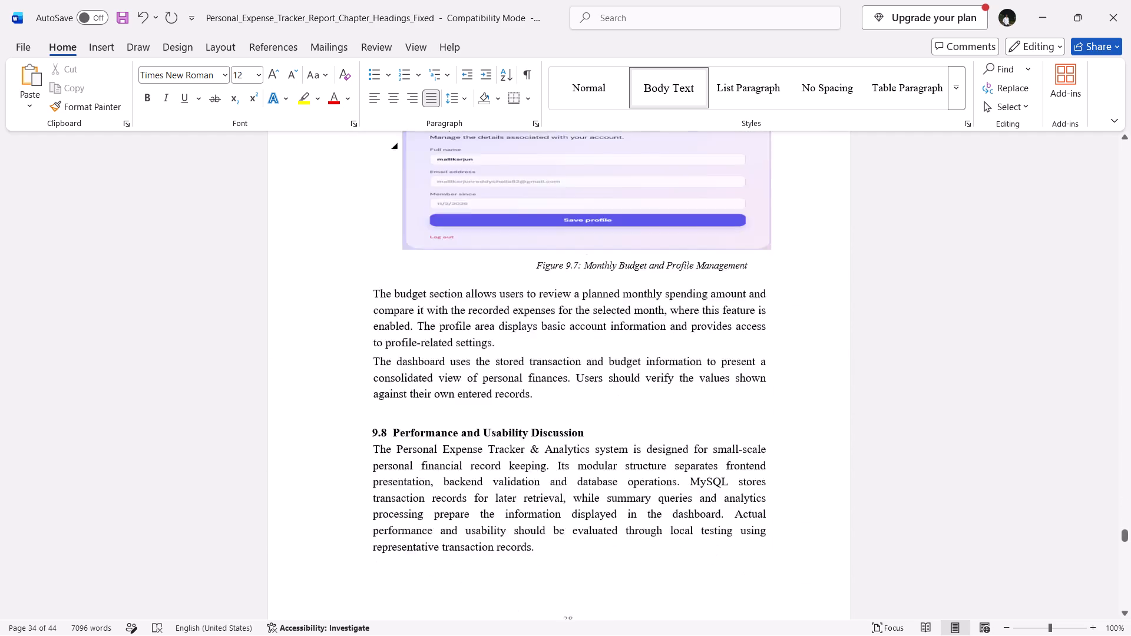
pyautogui.scroll(-3, 555, 333)
pyautogui.scroll(2, 555, 333)
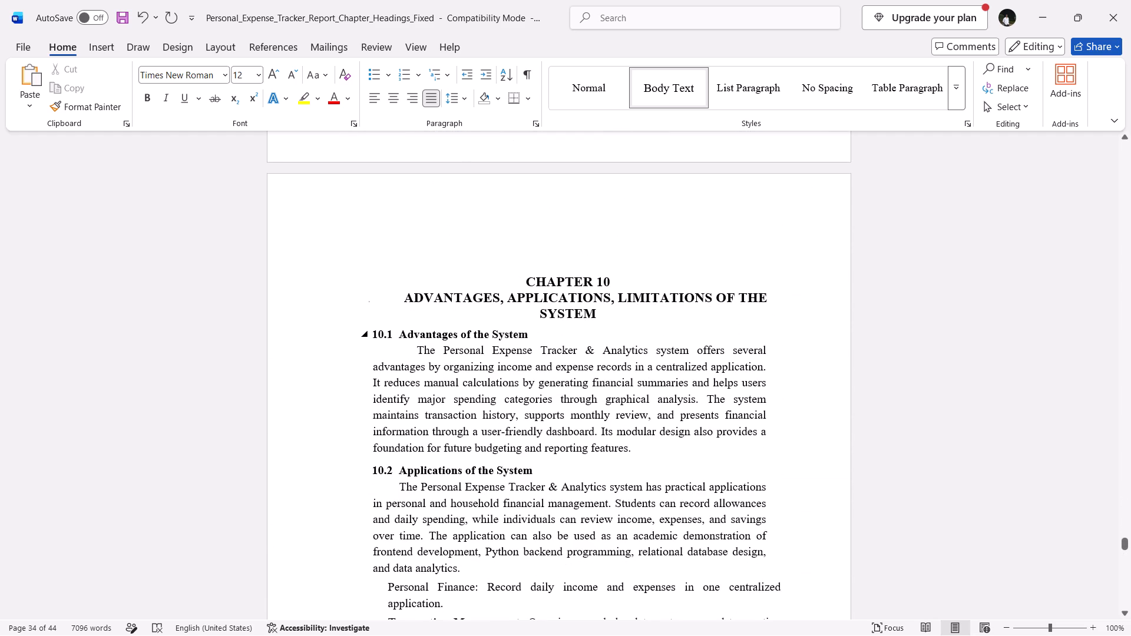
pyautogui.moveTo(596, 317); pyautogui.dragTo(503, 259)
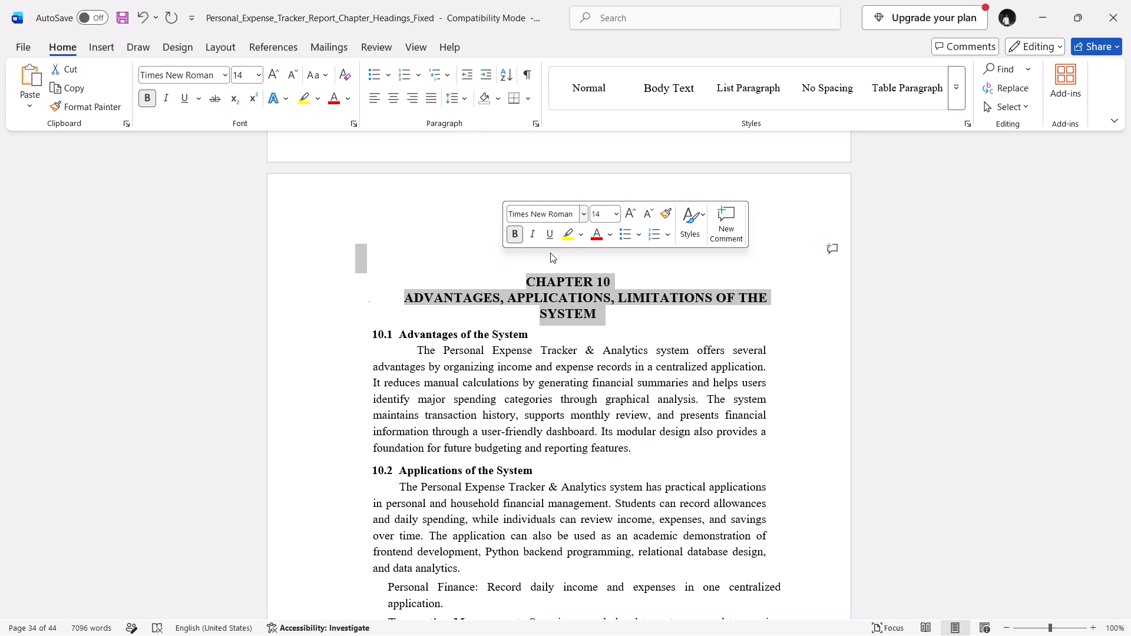
pyautogui.click(603, 214)
pyautogui.press('BackSpace')
pyautogui.write('26')
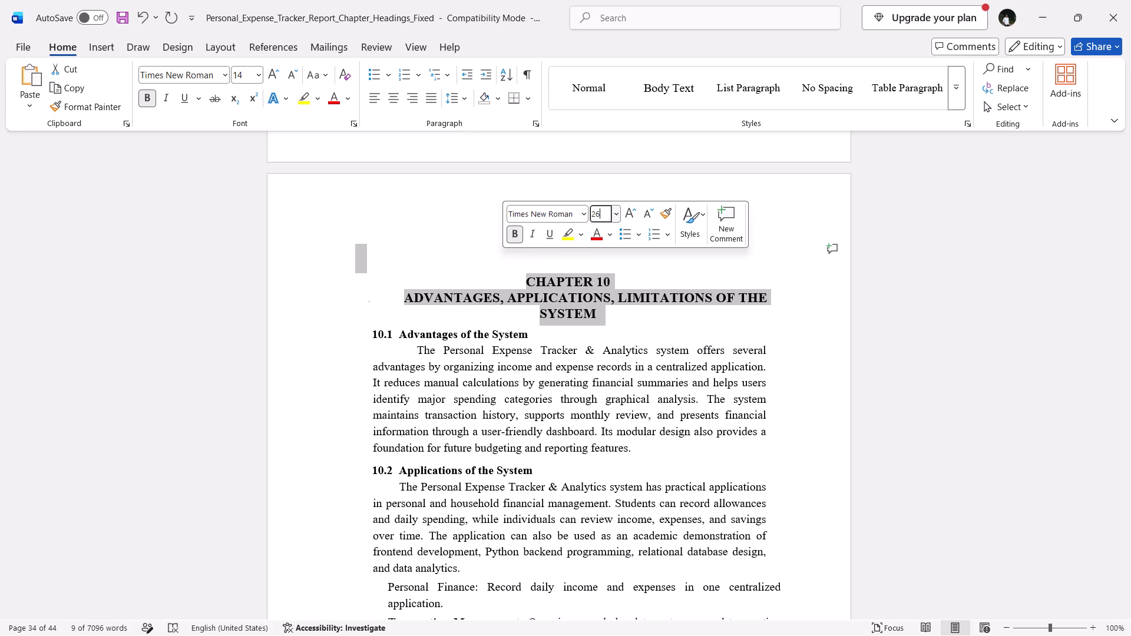
pyautogui.press('Return')
pyautogui.click(541, 370)
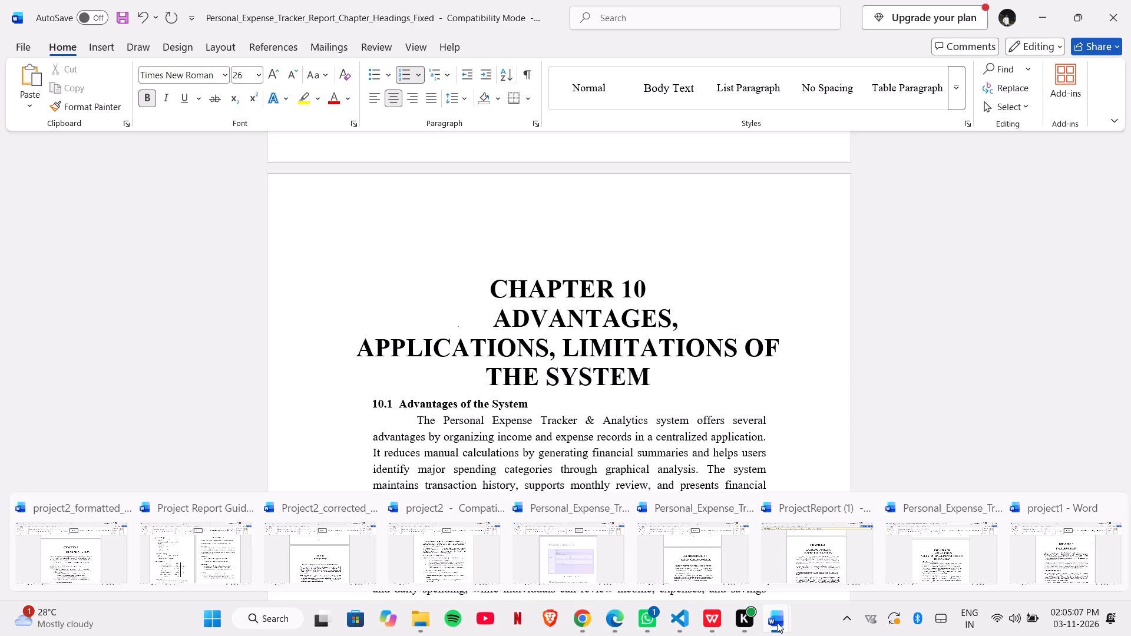
# Switch to the project1 document and examine how its chapter headings are laid out, up to the Chapter 10 title.
pyautogui.click(1078, 544)
pyautogui.scroll(-20, 783, 465)
pyautogui.scroll(-3, 783, 465)
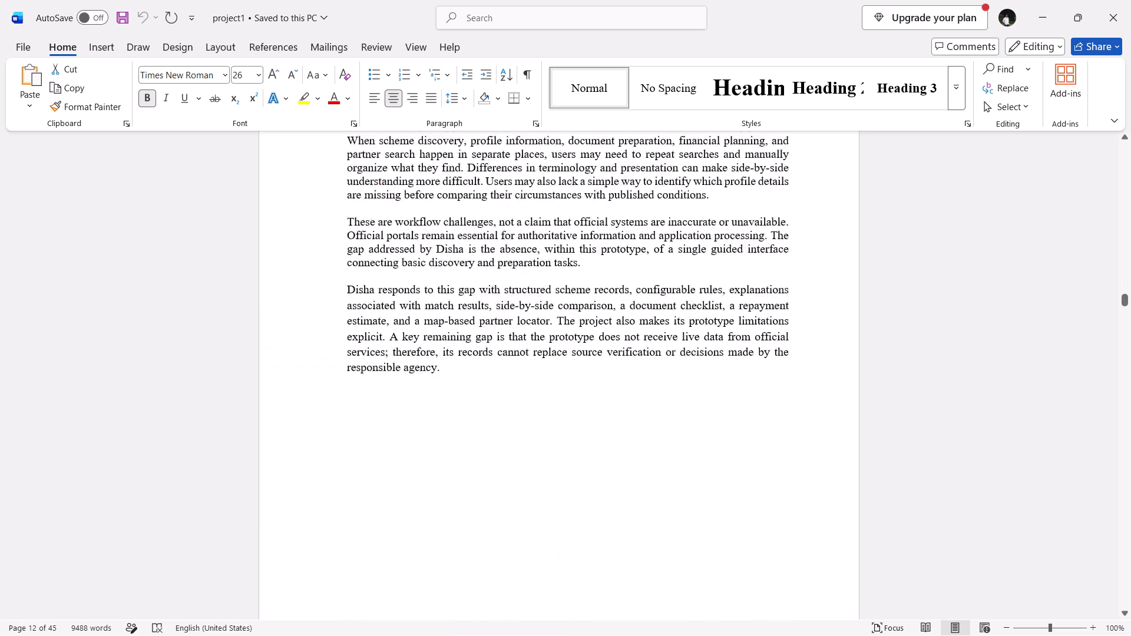
pyautogui.scroll(-20, 783, 465)
pyautogui.scroll(-20, 783, 465)
pyautogui.scroll(-8, 783, 465)
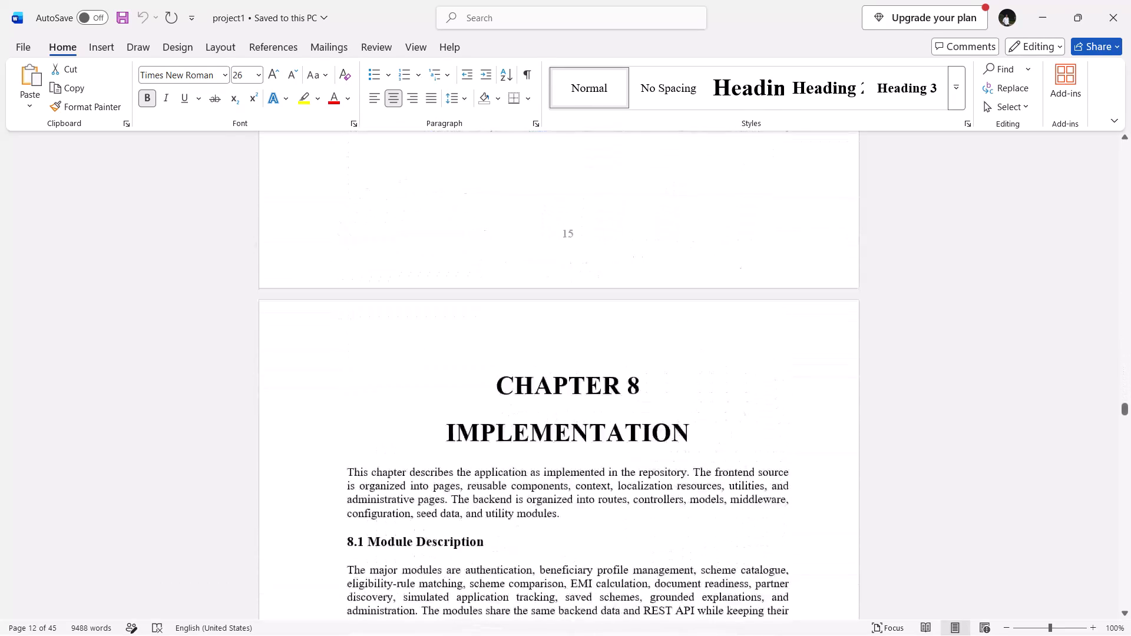
pyautogui.scroll(-18, 783, 465)
pyautogui.scroll(-7, 783, 465)
pyautogui.scroll(1, 783, 465)
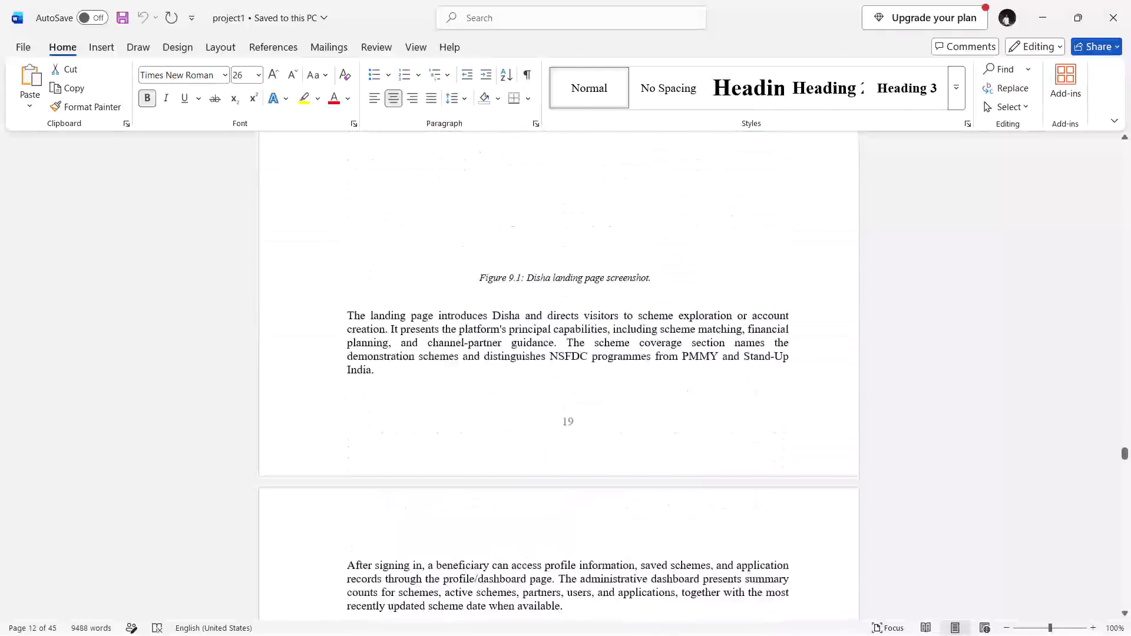
pyautogui.scroll(-20, 783, 465)
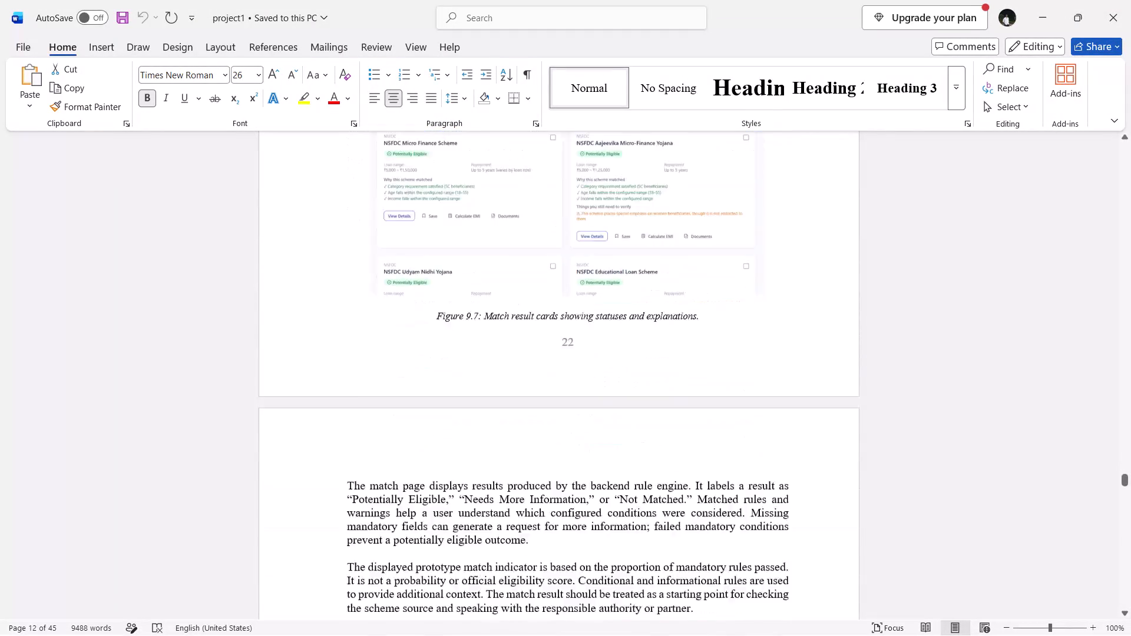
pyautogui.scroll(-19, 783, 465)
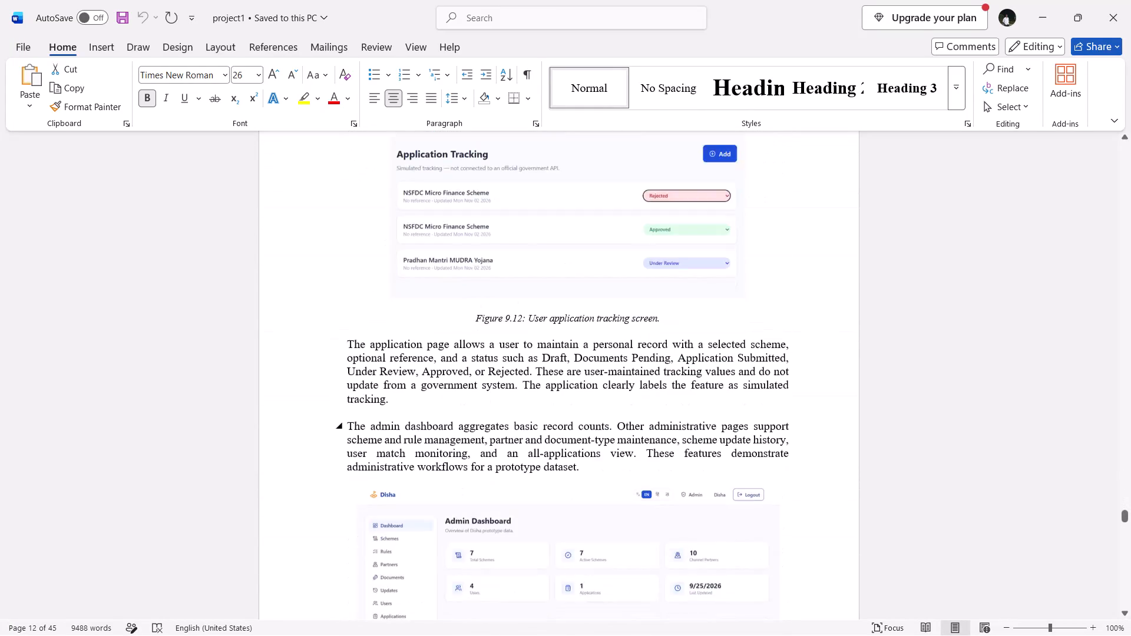
pyautogui.scroll(-8, 783, 465)
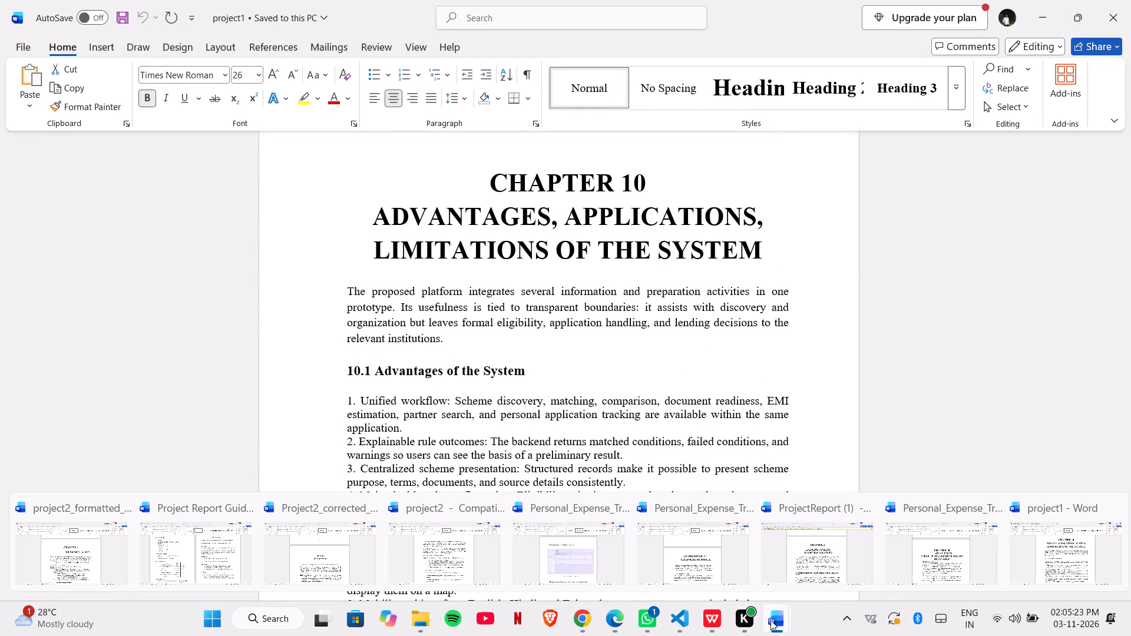
# Return to the Personal Expense Tracker report and remove the list numbering in front of the Chapter 10 title ADVANTAGES, APPLICATIONS, LIMITATIONS OF THE SYSTEM.
pyautogui.click(932, 531)
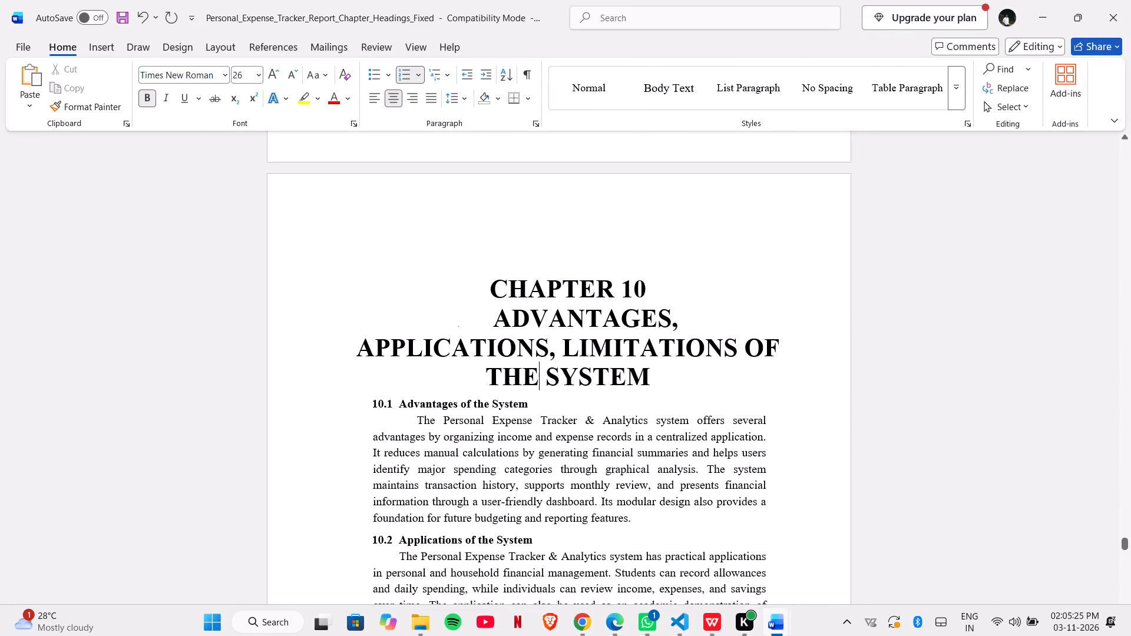
pyautogui.scroll(-4, 640, 357)
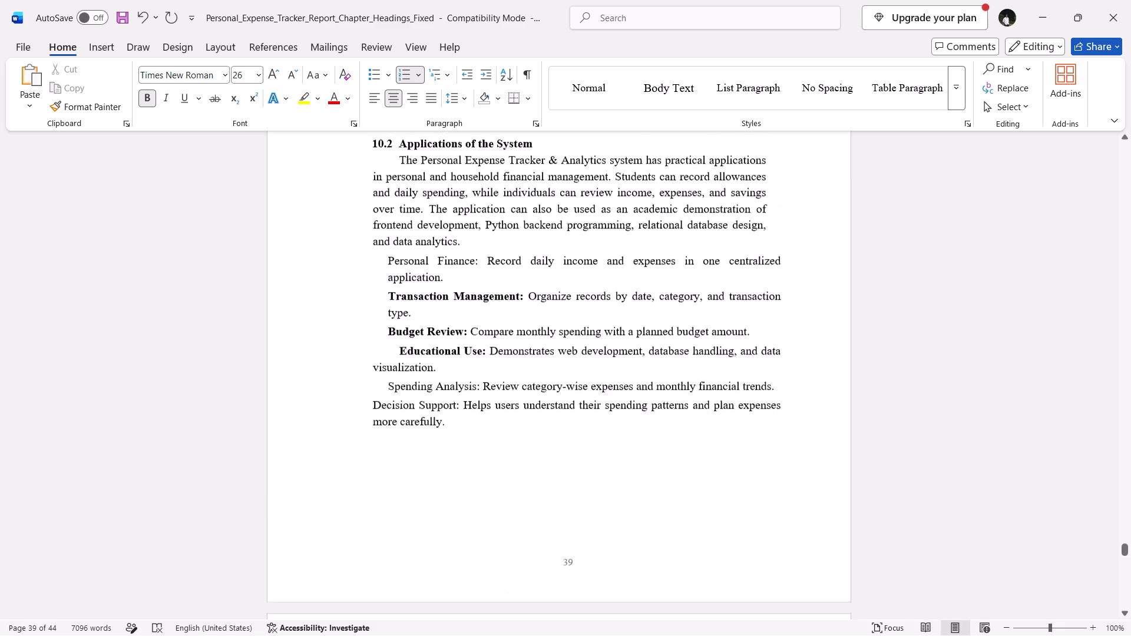
pyautogui.scroll(2, 640, 357)
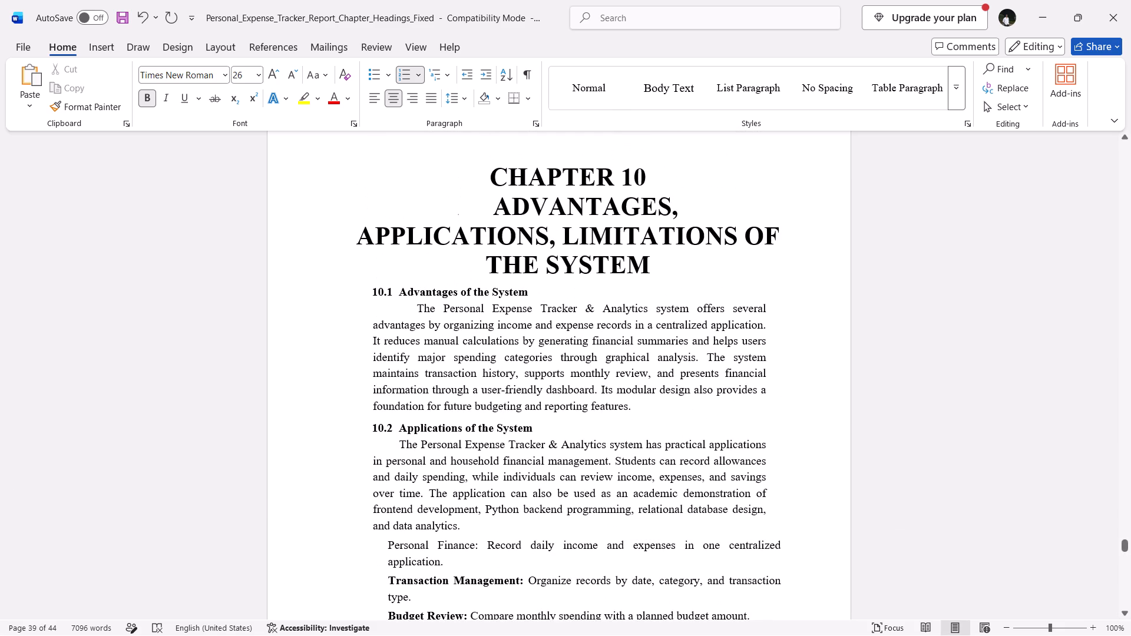
pyautogui.click(489, 211)
pyautogui.press('BackSpace')
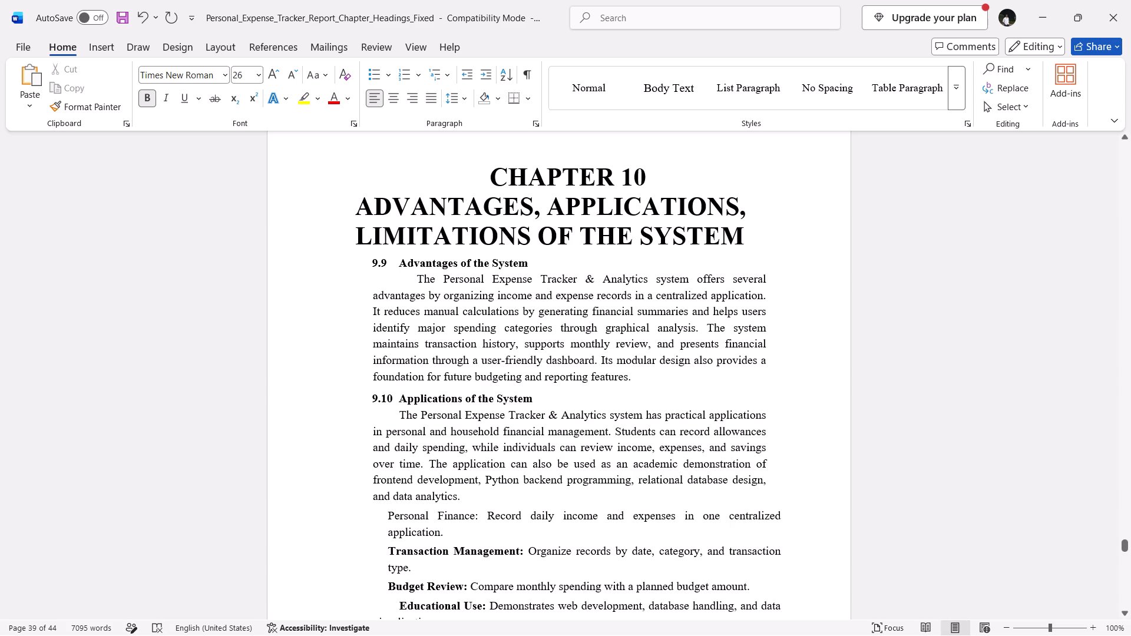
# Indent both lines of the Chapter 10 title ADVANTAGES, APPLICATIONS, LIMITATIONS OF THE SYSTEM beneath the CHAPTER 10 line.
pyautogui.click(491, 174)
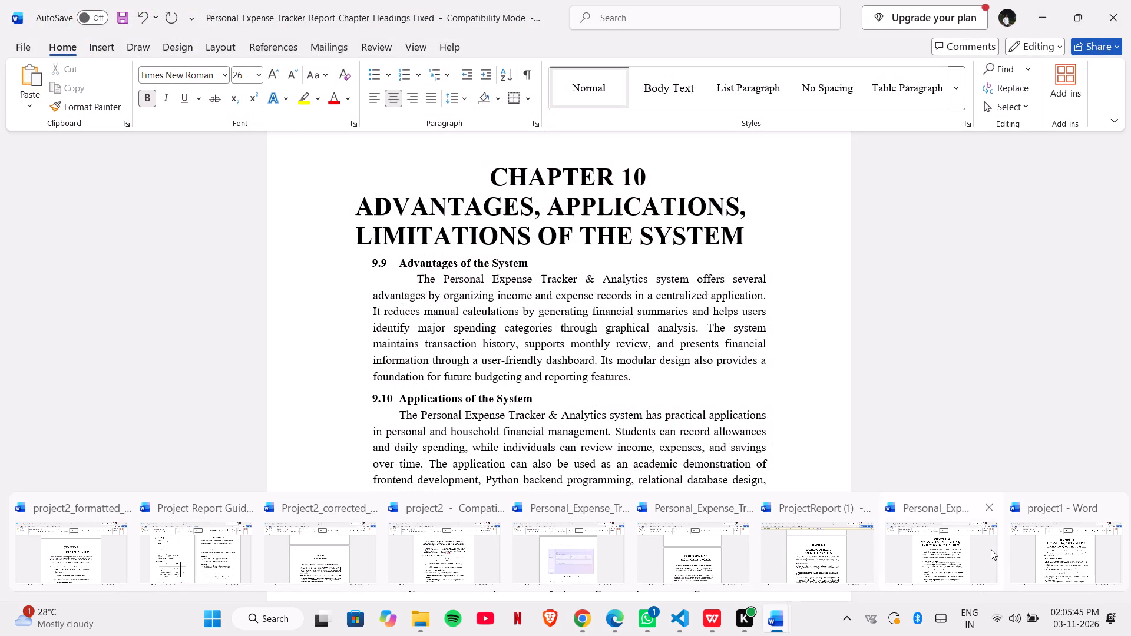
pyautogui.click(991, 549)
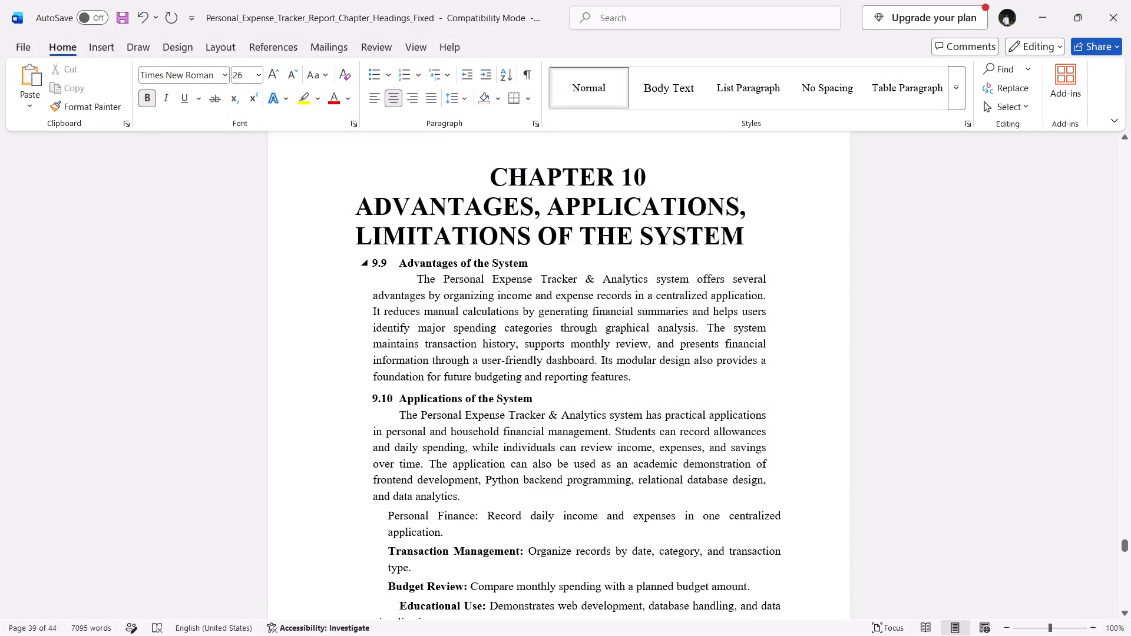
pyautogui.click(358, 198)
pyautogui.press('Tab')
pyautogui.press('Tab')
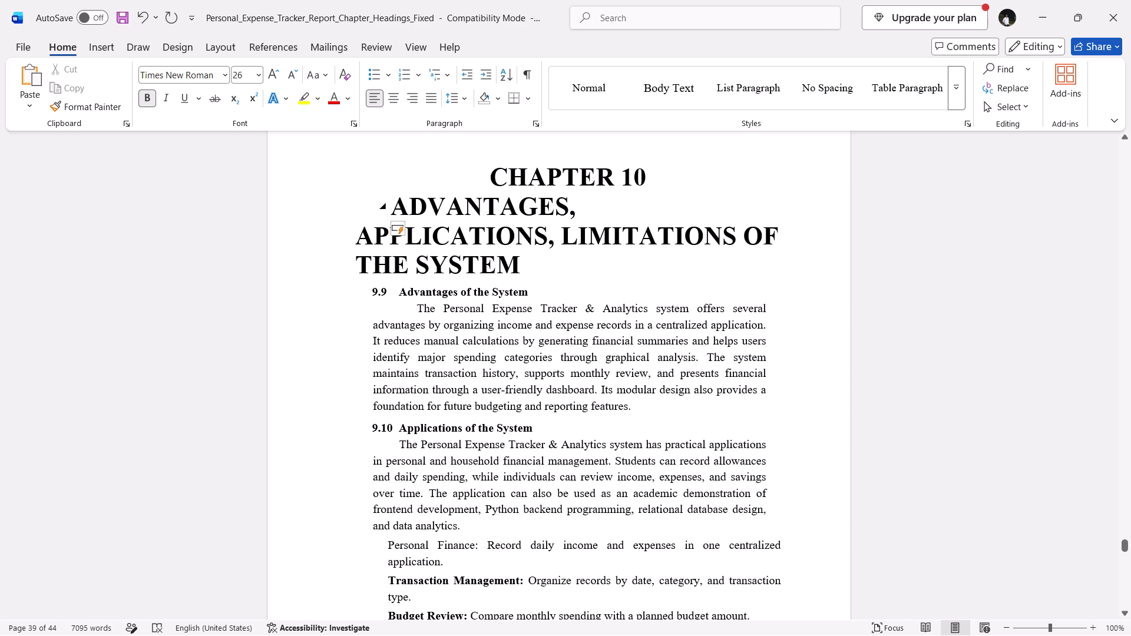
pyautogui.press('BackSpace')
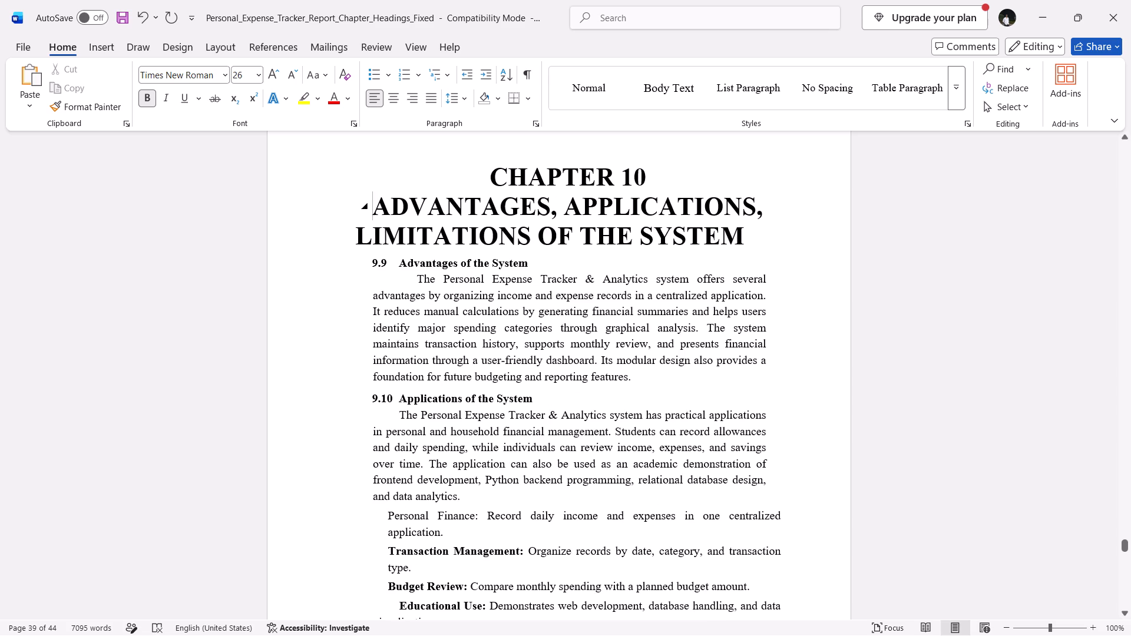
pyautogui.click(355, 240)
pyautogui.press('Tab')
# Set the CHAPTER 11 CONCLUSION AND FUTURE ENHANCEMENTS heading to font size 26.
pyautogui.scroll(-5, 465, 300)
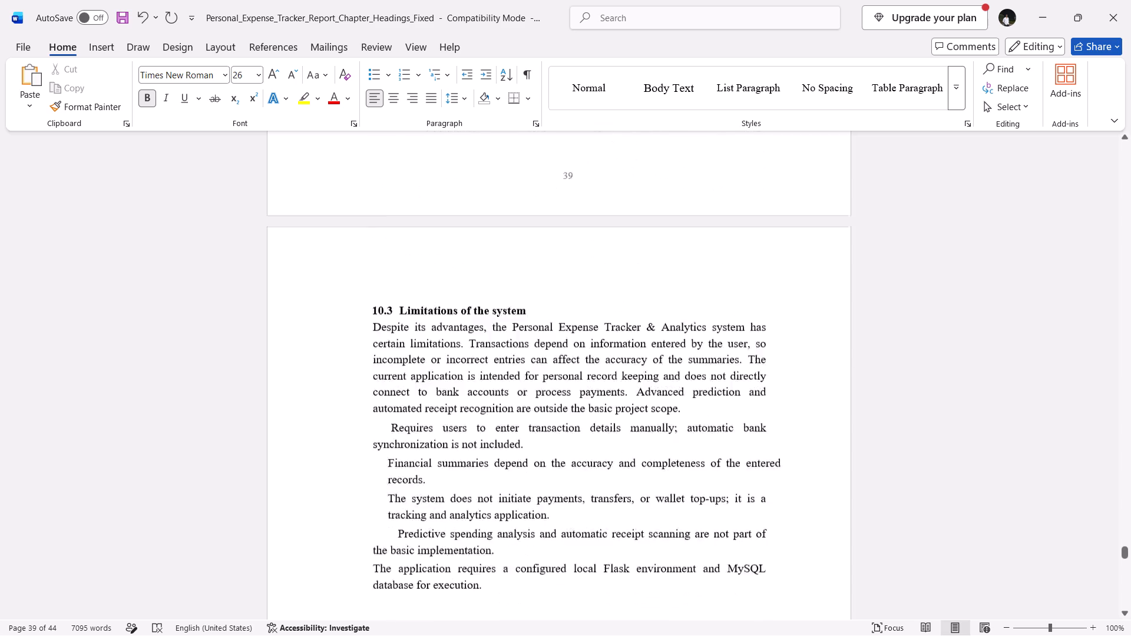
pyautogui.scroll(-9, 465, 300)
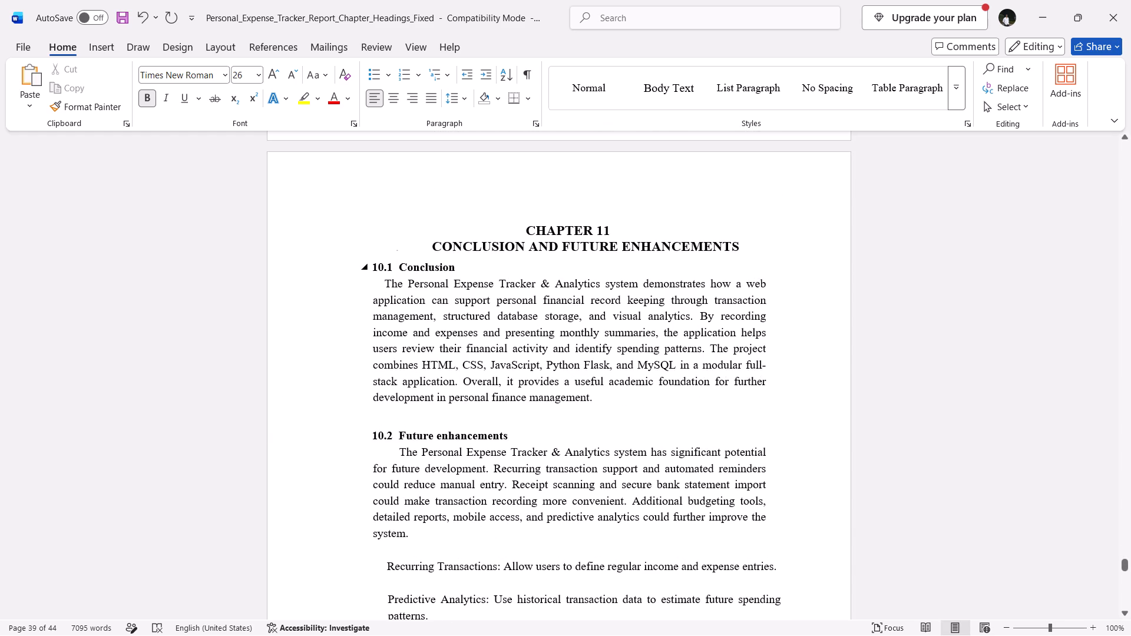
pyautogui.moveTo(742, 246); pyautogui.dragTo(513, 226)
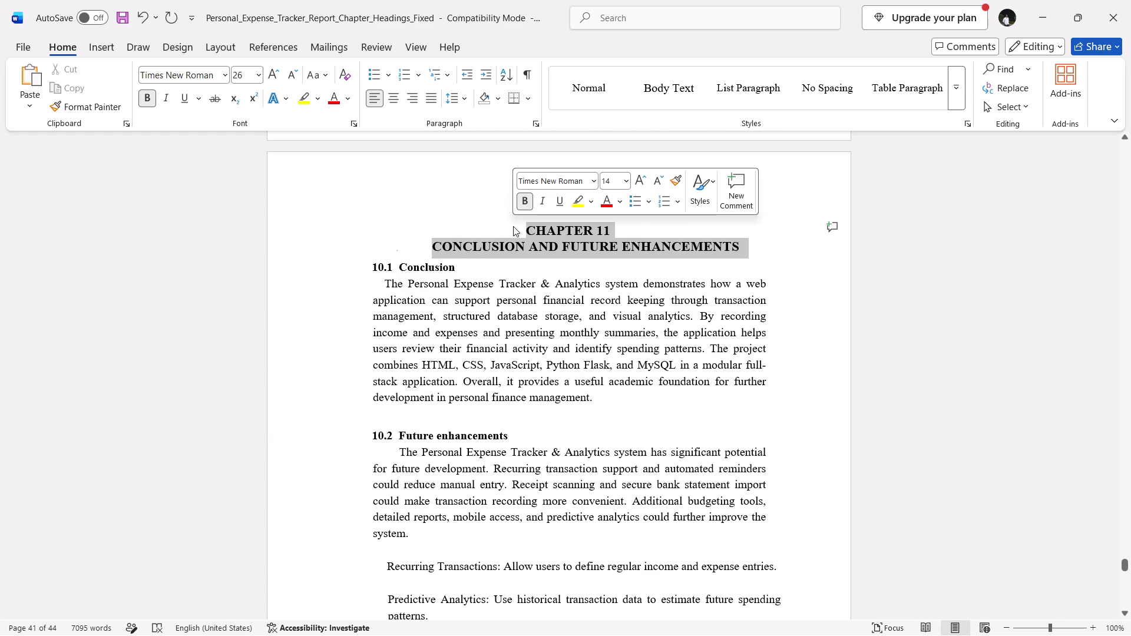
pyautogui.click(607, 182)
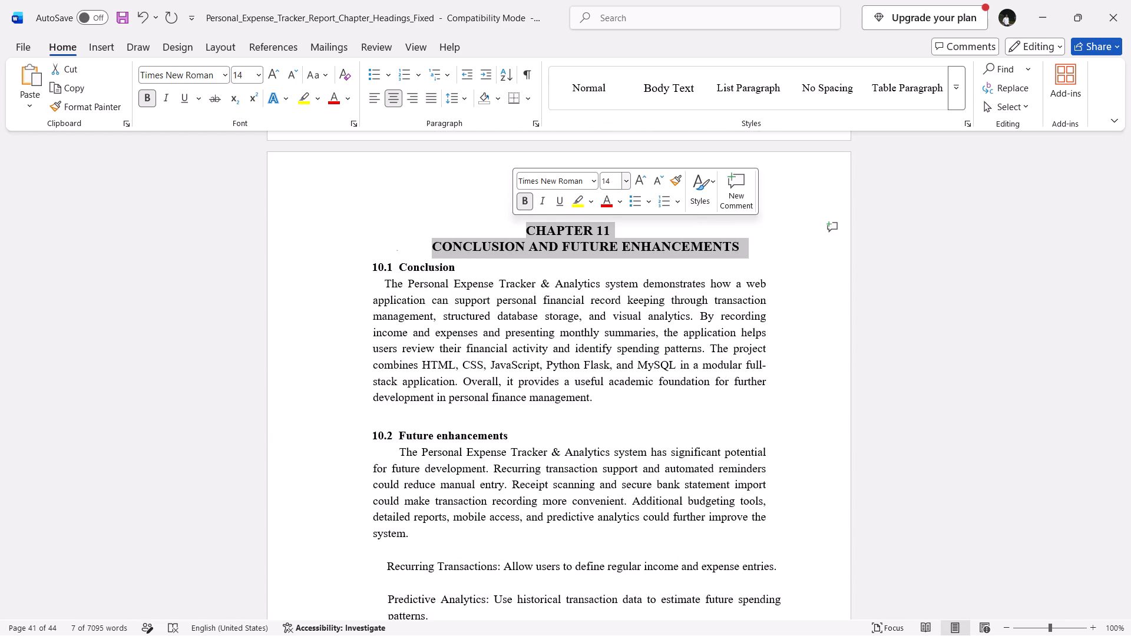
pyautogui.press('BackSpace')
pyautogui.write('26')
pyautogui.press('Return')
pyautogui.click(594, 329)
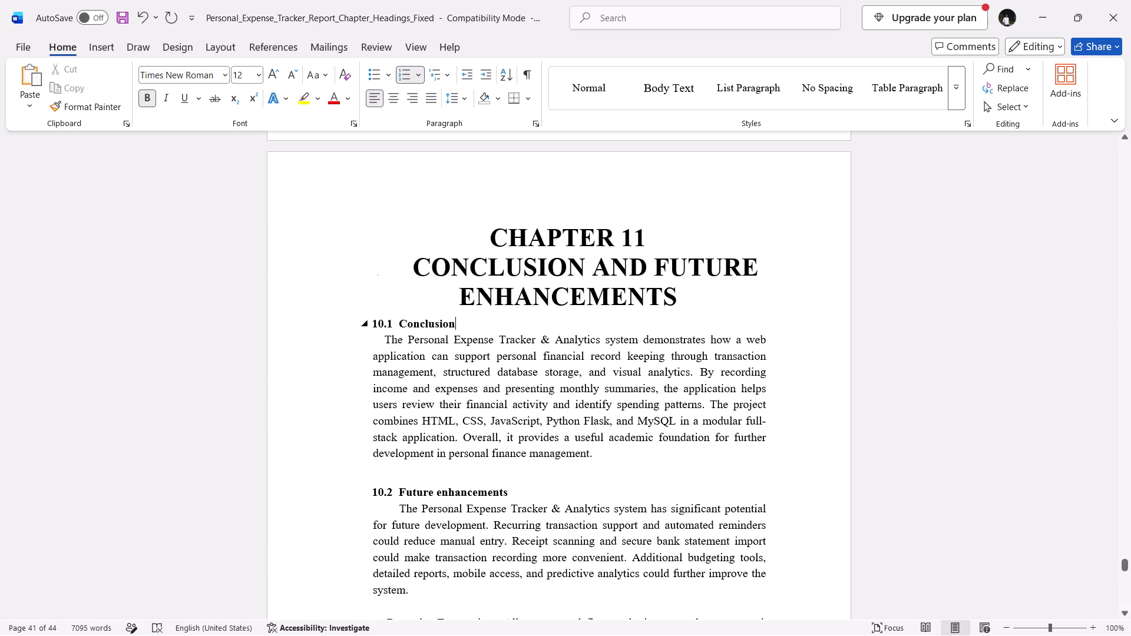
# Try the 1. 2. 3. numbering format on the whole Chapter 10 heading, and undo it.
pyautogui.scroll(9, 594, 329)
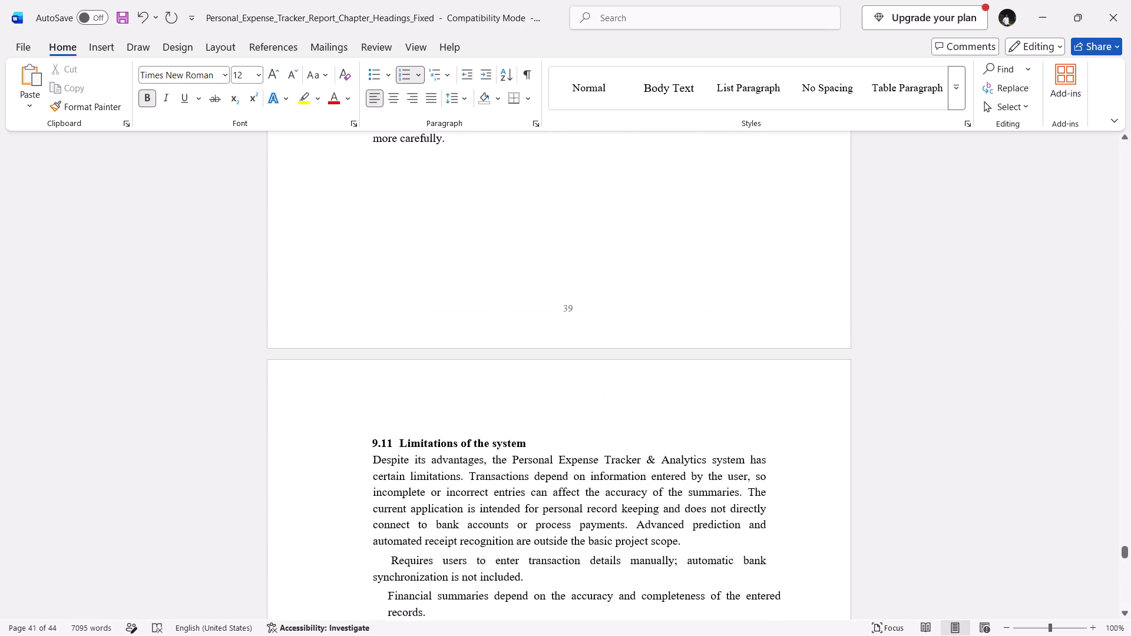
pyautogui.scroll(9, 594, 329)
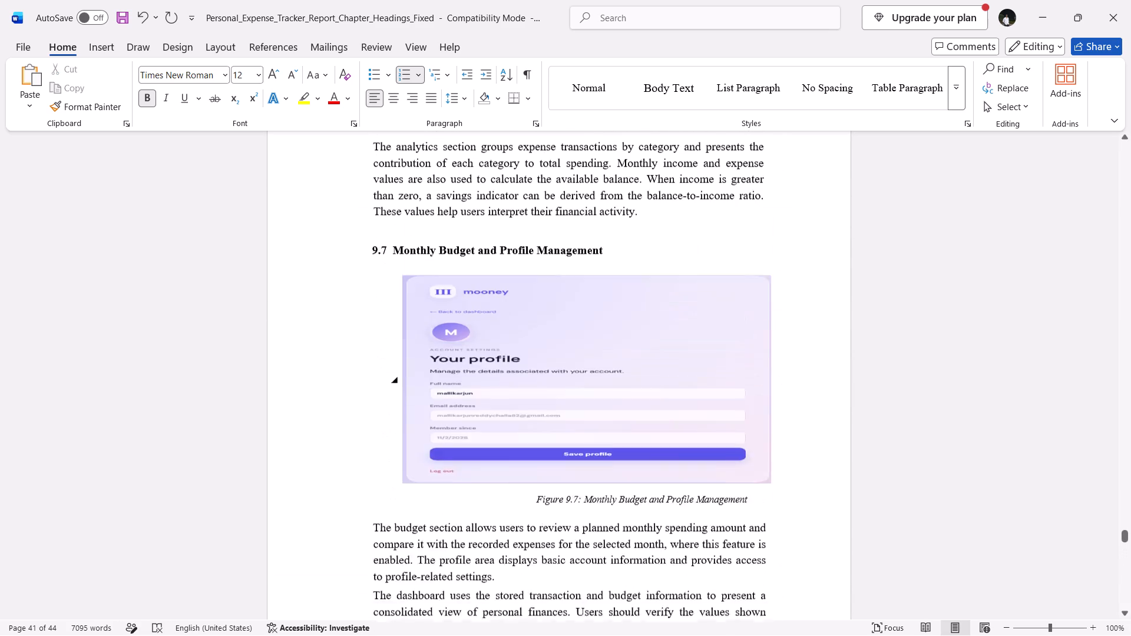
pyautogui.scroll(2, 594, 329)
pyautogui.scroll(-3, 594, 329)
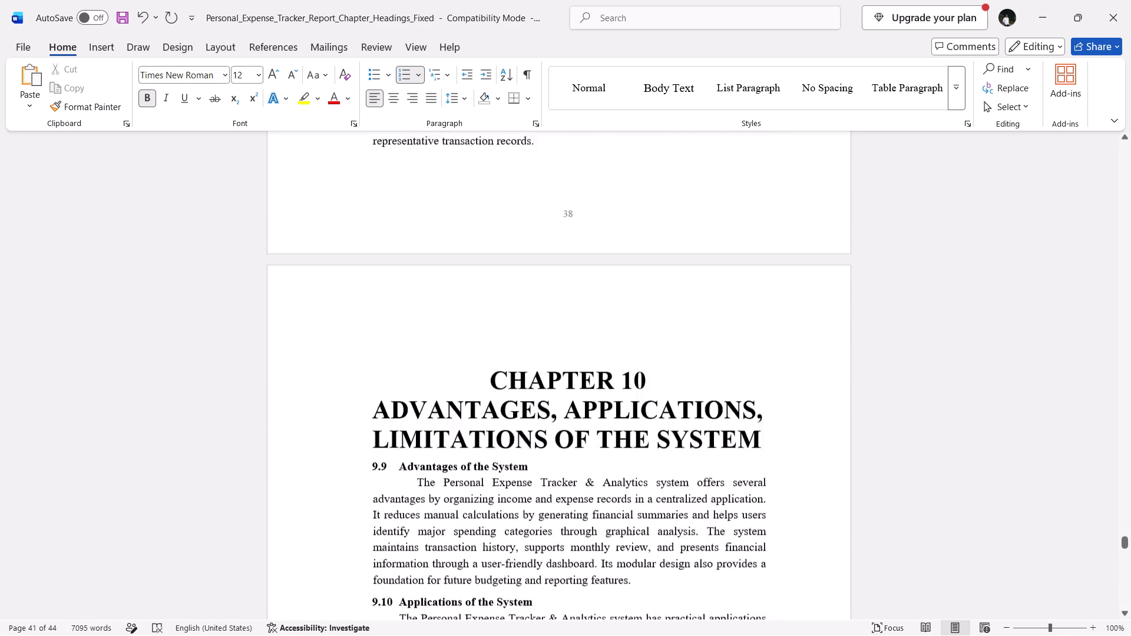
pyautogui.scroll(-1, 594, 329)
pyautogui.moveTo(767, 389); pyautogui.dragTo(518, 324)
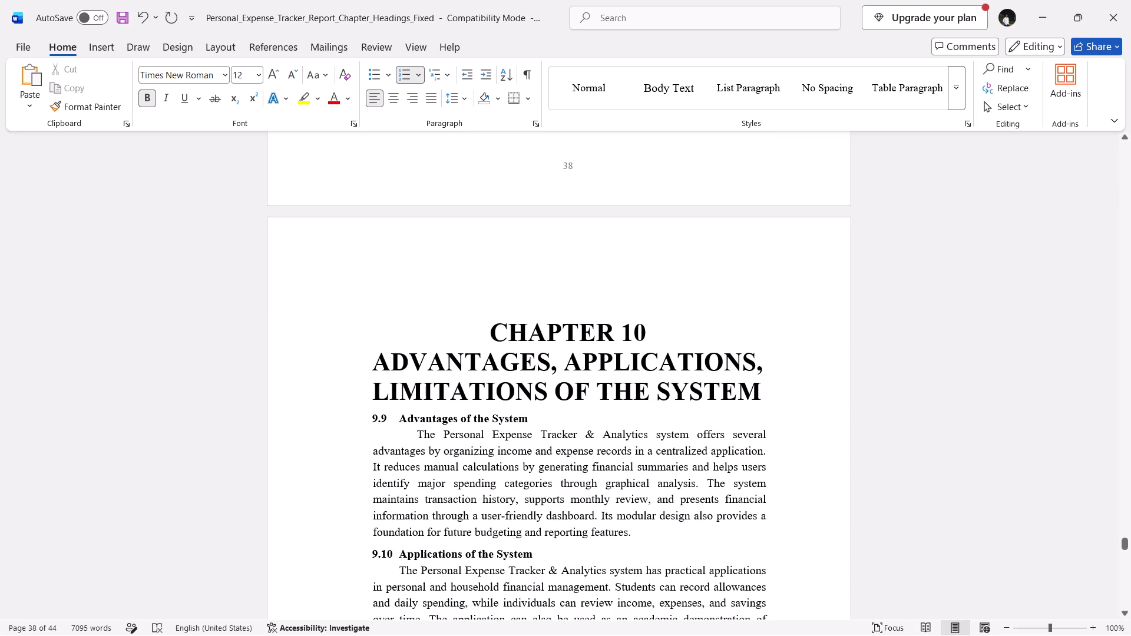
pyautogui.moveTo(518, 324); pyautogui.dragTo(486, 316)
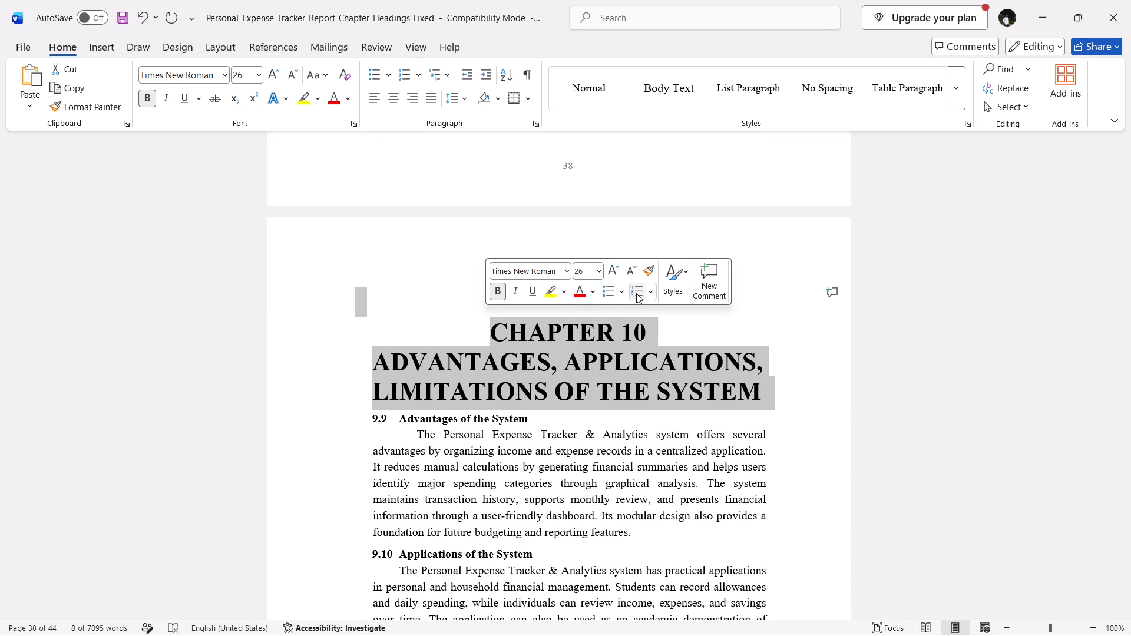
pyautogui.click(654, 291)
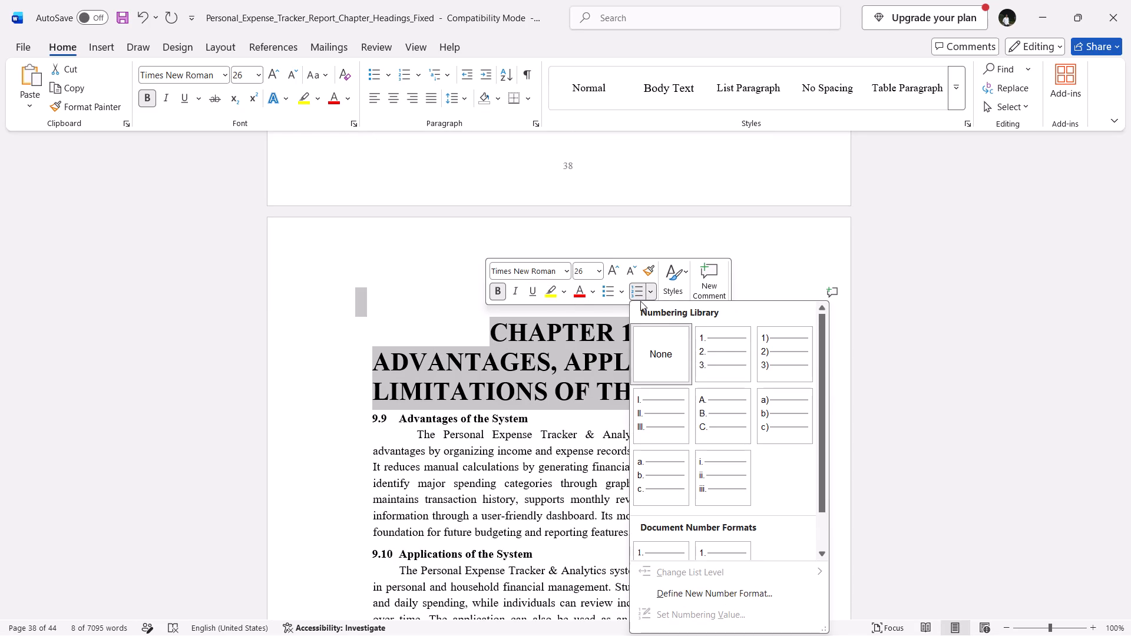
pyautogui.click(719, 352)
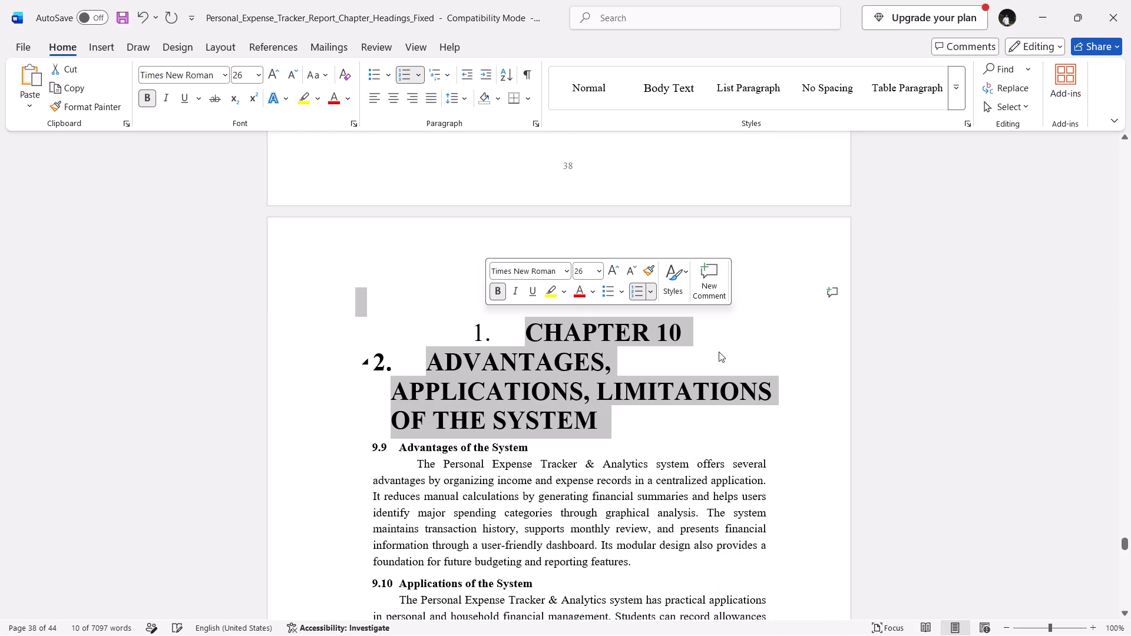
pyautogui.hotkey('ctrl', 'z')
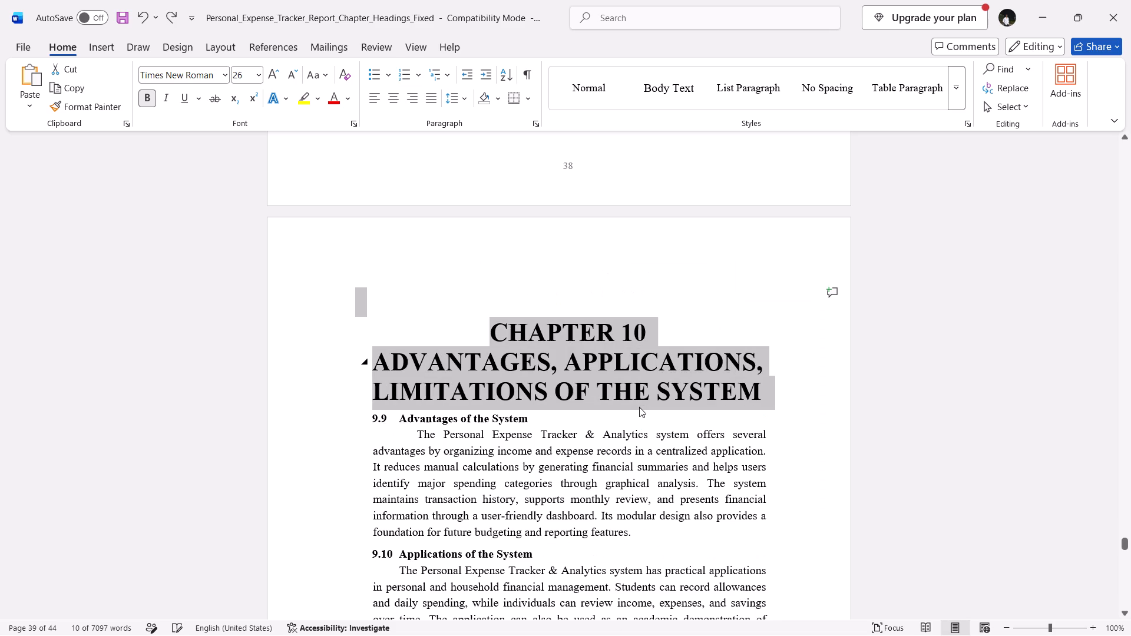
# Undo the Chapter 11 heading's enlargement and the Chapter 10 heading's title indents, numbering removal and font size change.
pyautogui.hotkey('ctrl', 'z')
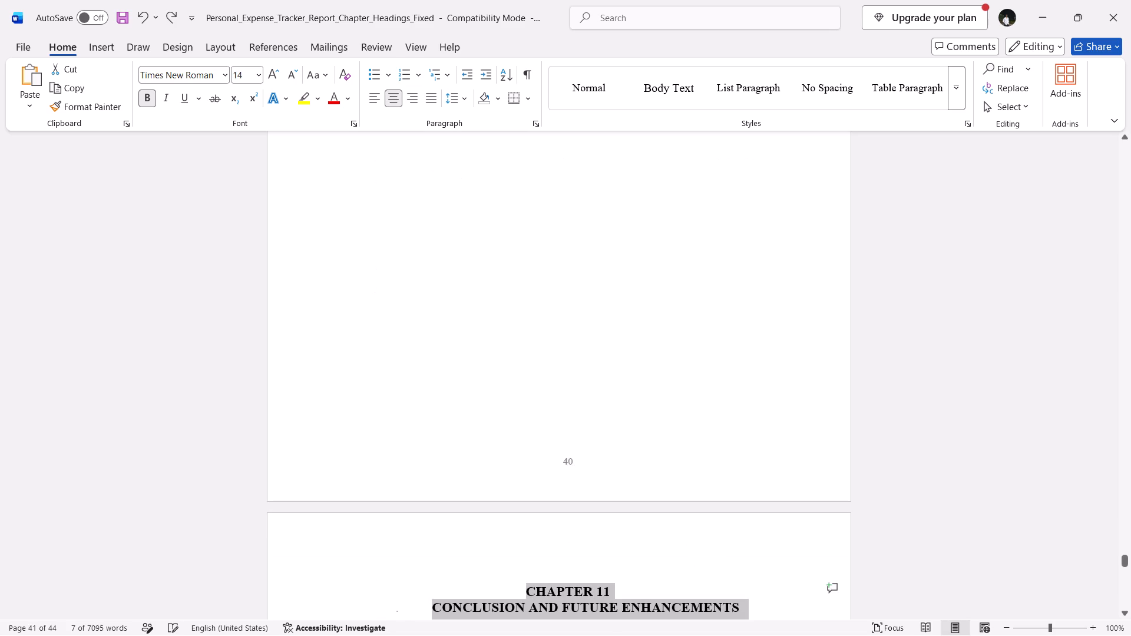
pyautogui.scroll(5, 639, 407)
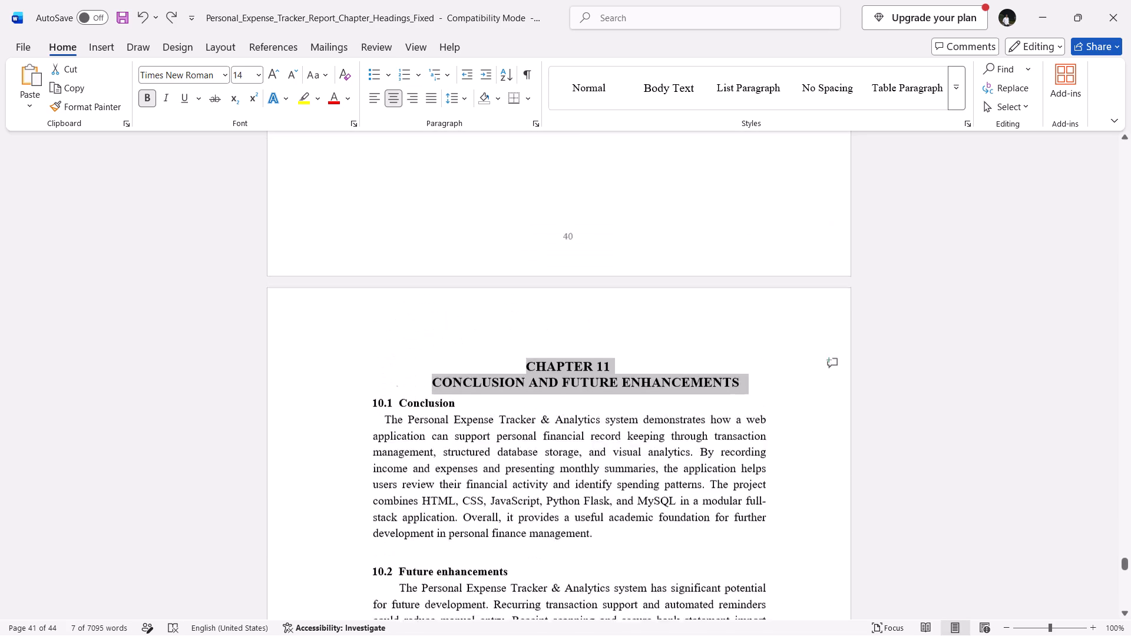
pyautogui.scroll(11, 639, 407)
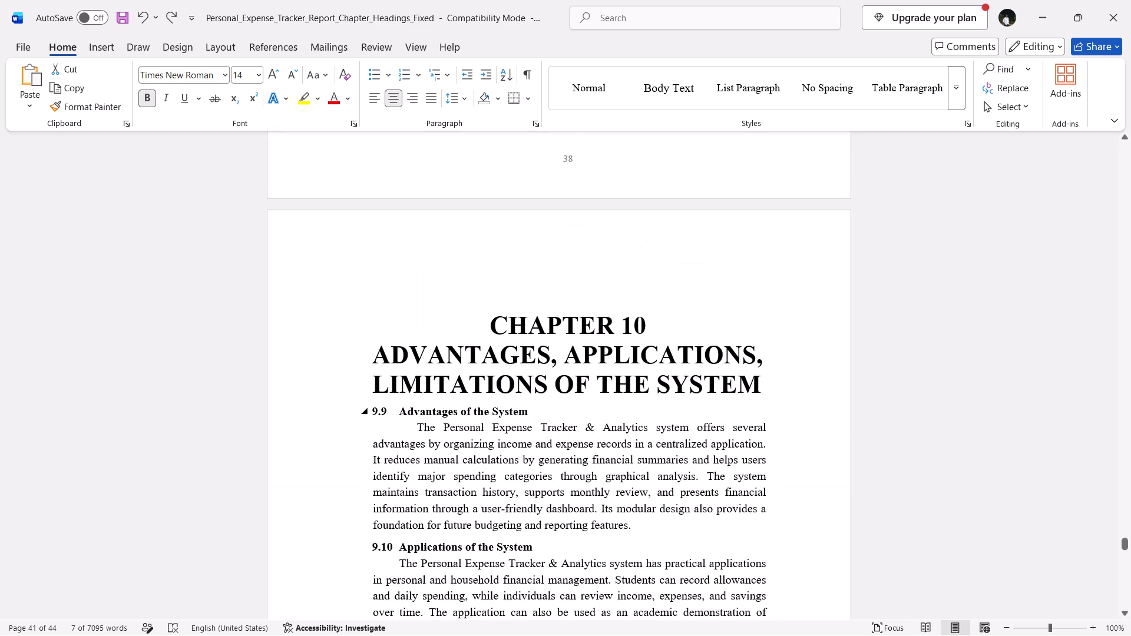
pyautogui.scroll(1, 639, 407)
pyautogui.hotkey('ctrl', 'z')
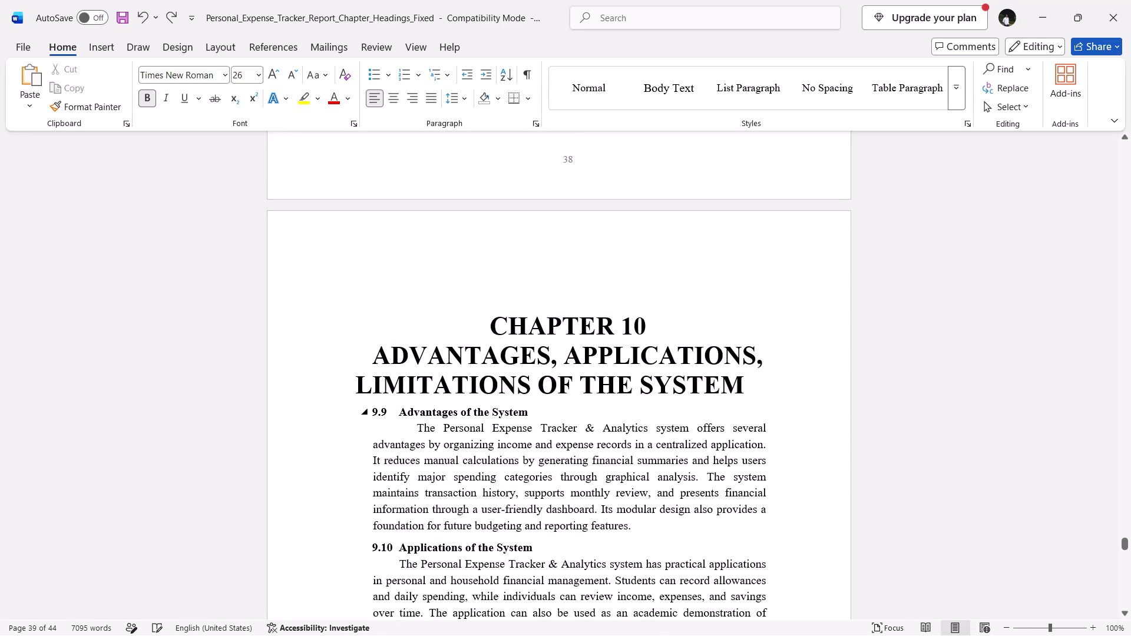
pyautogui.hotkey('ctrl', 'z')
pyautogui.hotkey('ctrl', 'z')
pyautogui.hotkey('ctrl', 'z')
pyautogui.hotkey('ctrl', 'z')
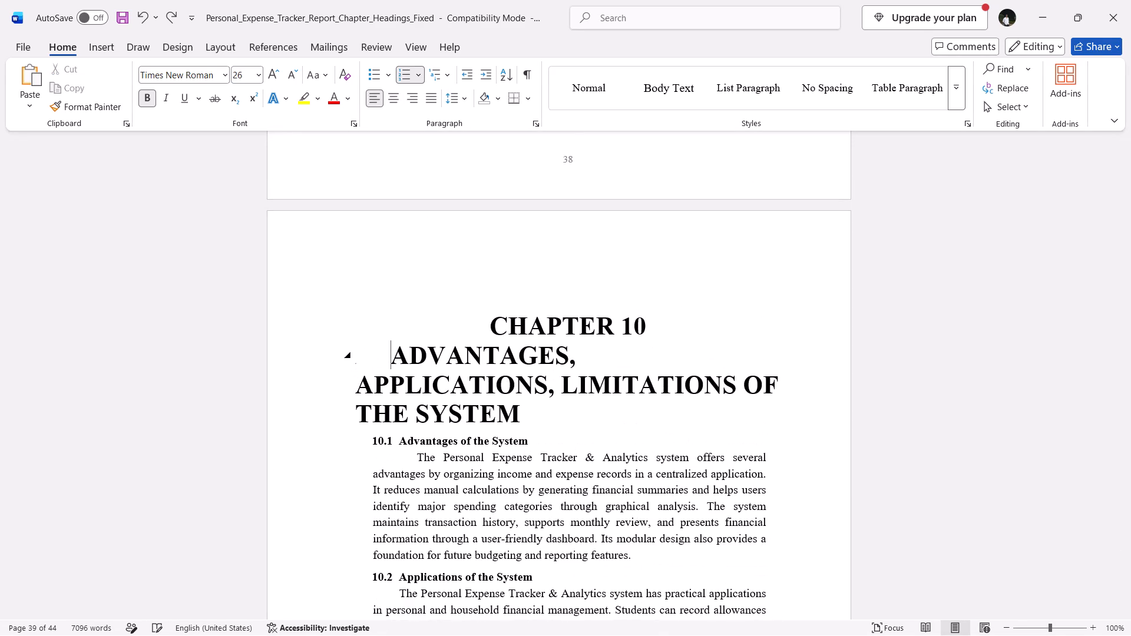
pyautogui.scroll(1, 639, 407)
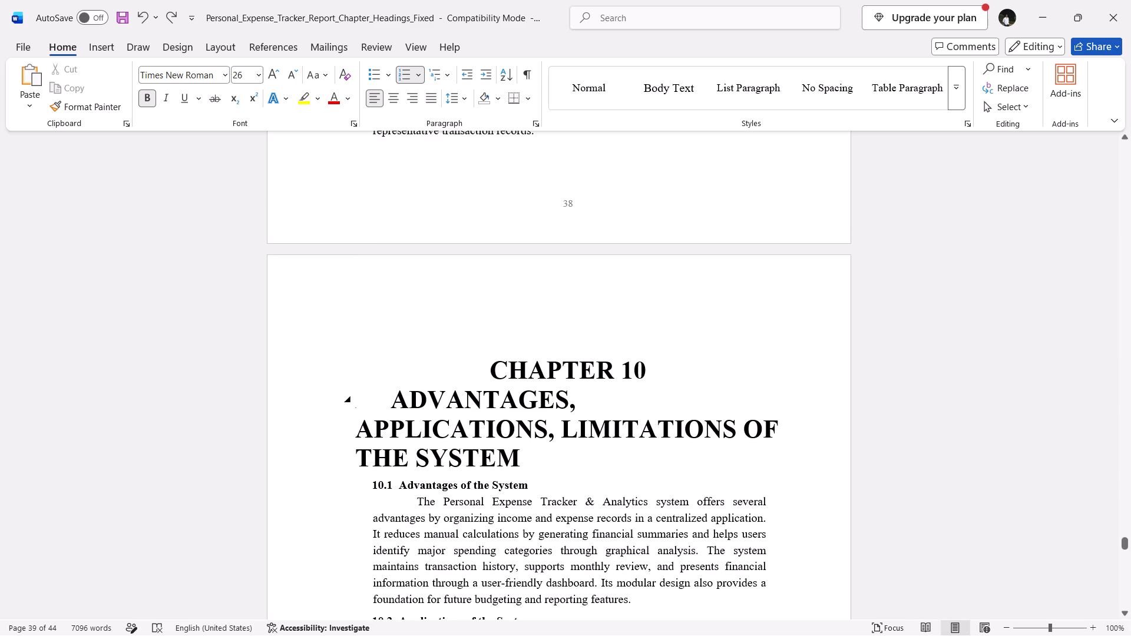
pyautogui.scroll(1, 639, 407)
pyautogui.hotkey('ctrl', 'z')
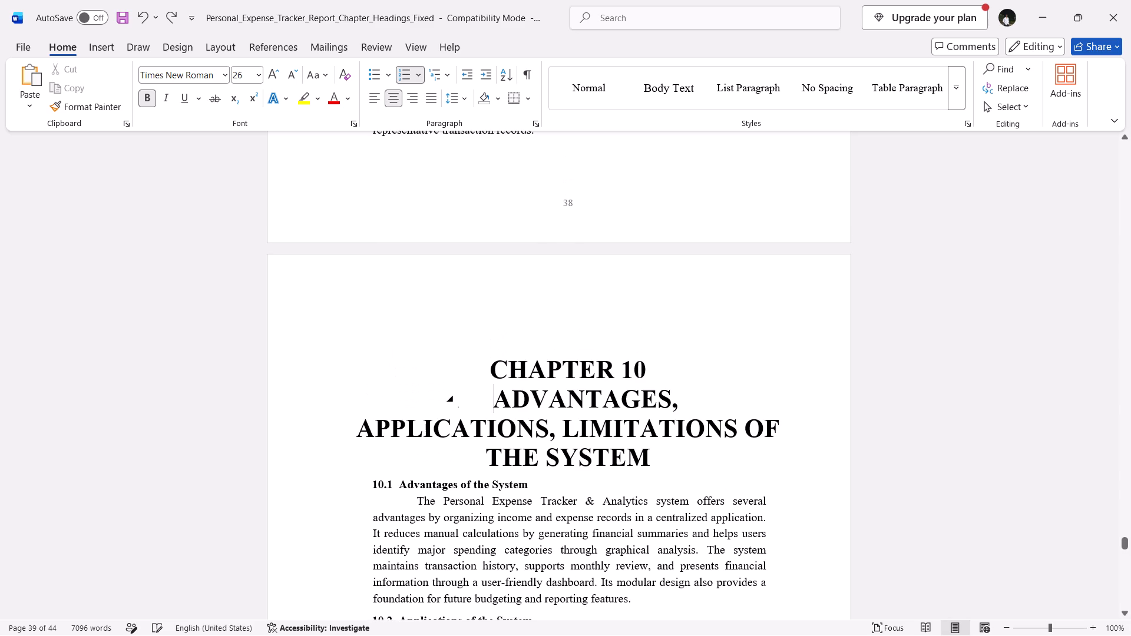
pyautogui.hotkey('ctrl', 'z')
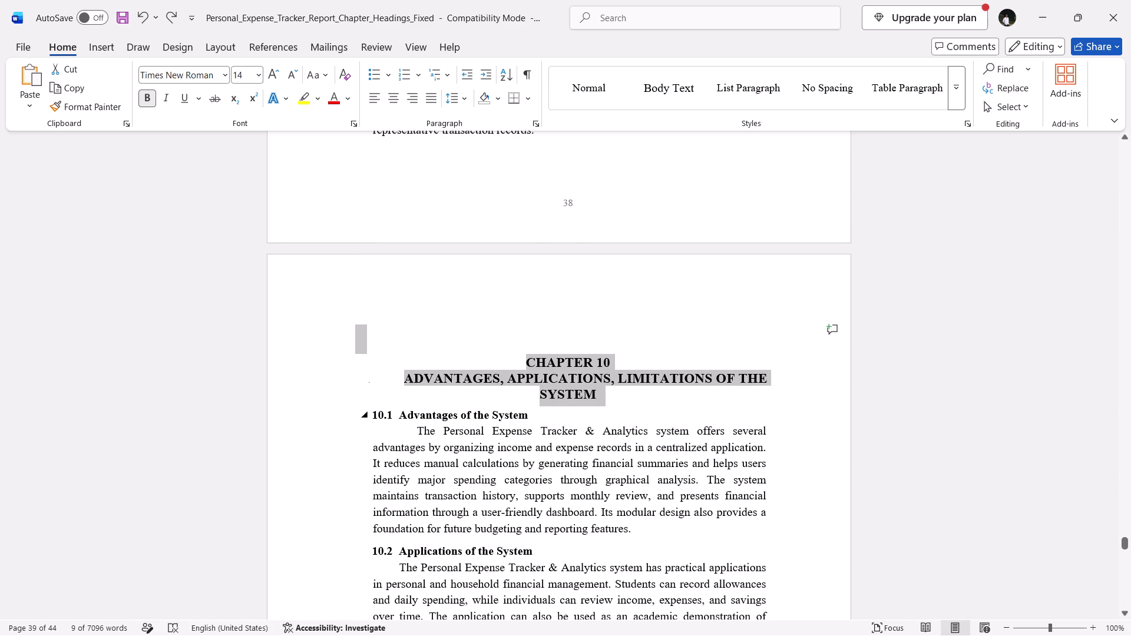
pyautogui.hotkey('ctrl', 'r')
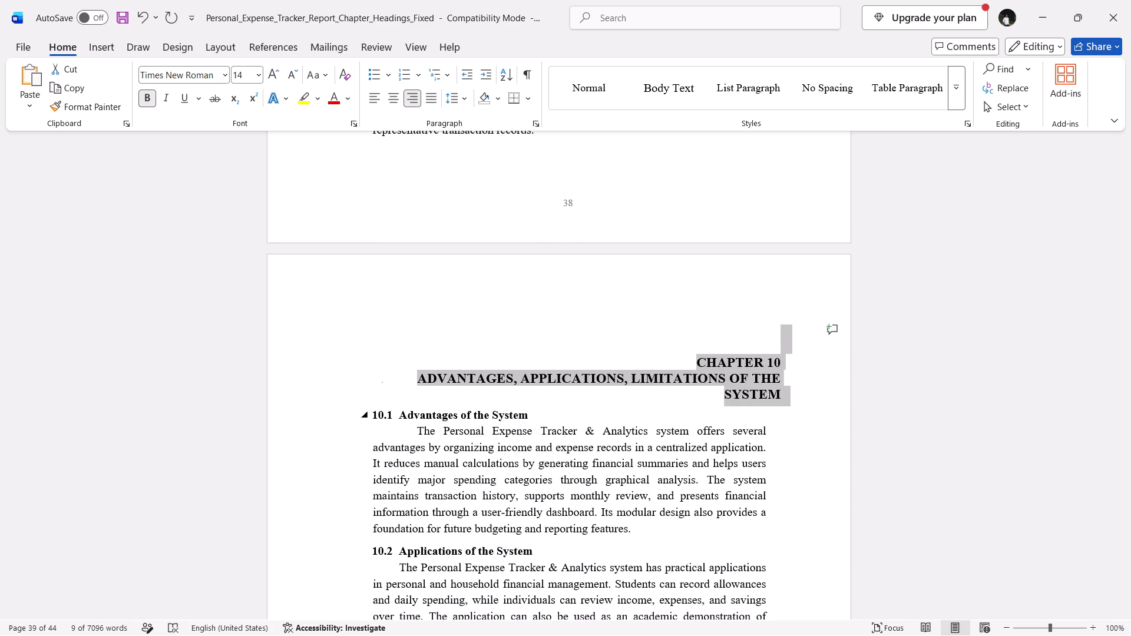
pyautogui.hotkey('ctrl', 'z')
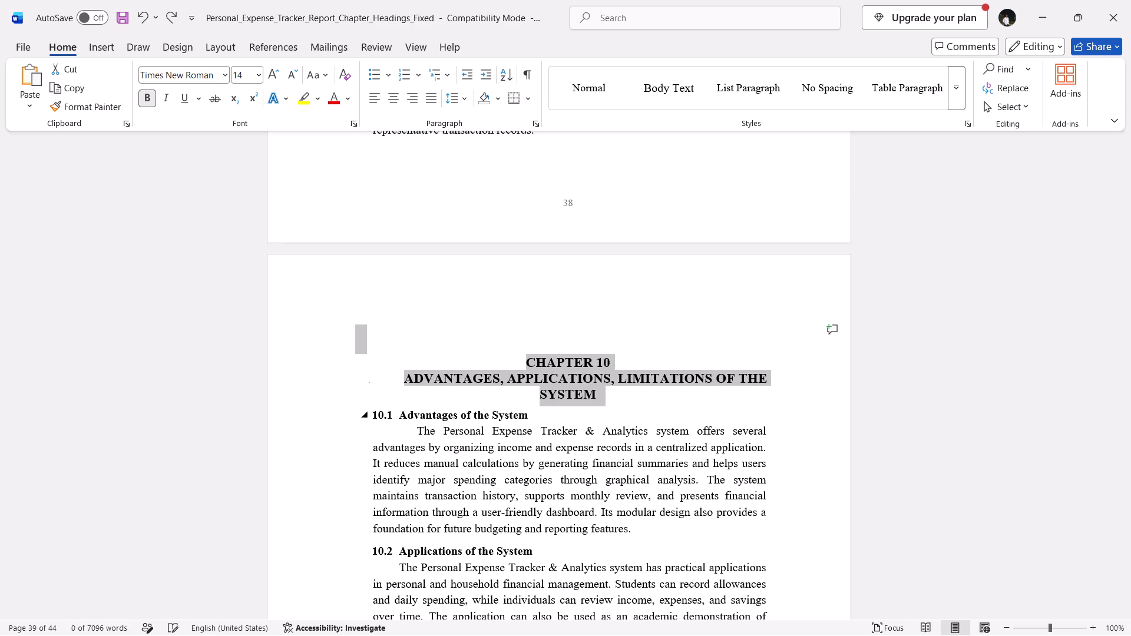
# Set the CHAPTER 10 ADVANTAGES, APPLICATIONS, LIMITATIONS OF THE SYSTEM heading to font size 26.
pyautogui.click(620, 403)
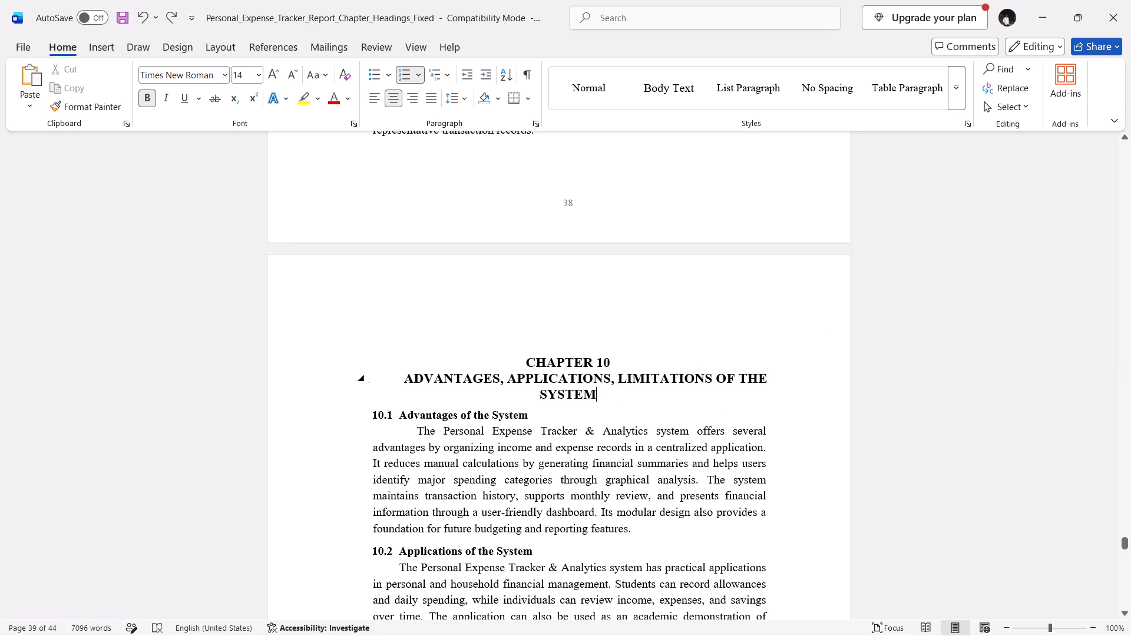
pyautogui.moveTo(620, 403); pyautogui.dragTo(505, 344)
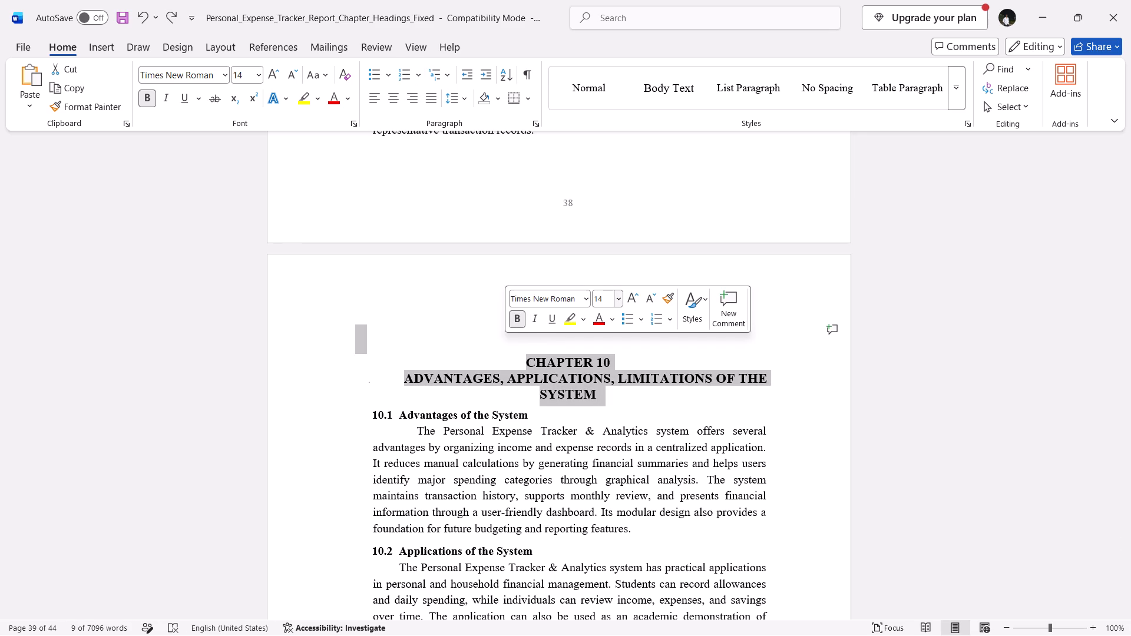
pyautogui.click(605, 299)
pyautogui.press('BackSpace')
pyautogui.write('26')
pyautogui.press('Return')
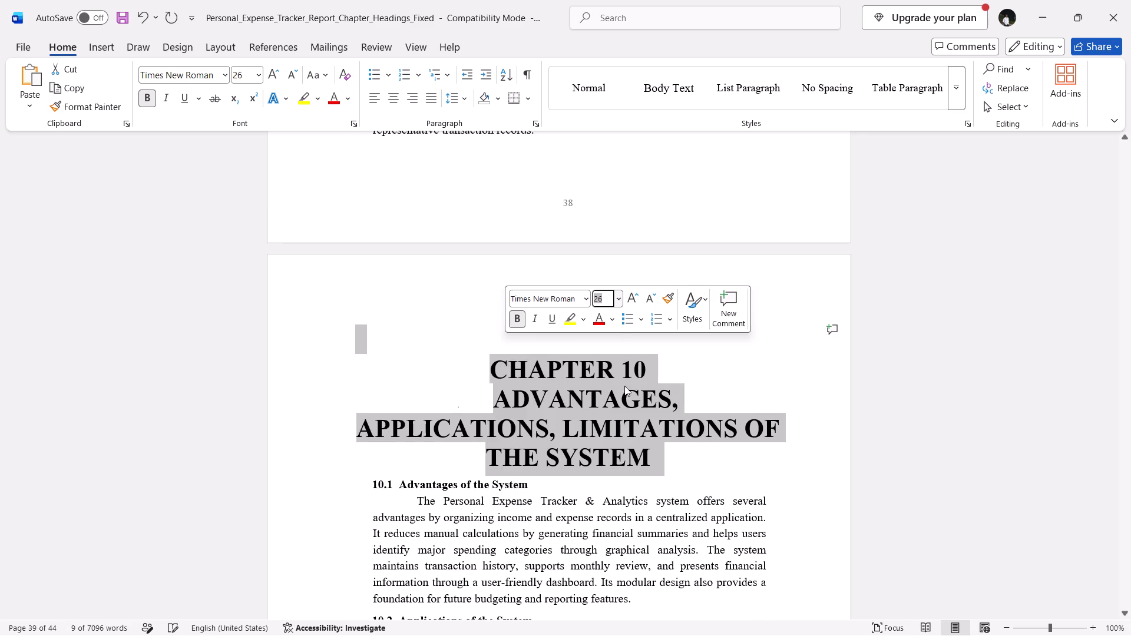
pyautogui.click(614, 438)
# Remove the list numbering in front of the Chapter 10 title ADVANTAGES, APPLICATIONS, LIMITATIONS OF THE SYSTEM.
pyautogui.scroll(-2, 614, 438)
pyautogui.scroll(1, 614, 438)
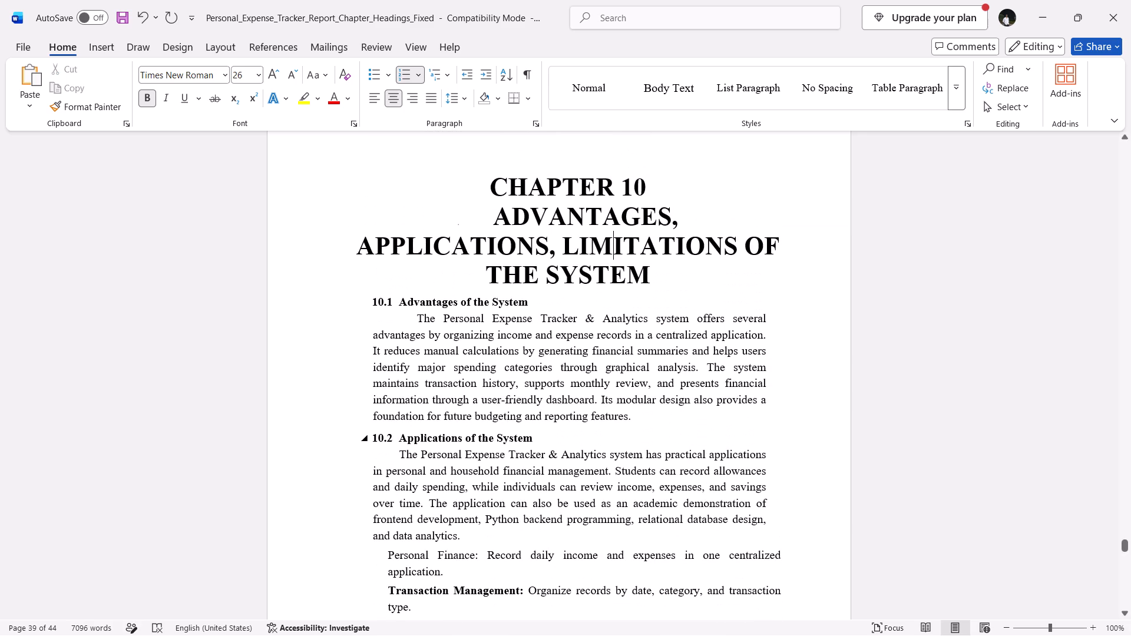
pyautogui.click(488, 211)
pyautogui.press('BackSpace')
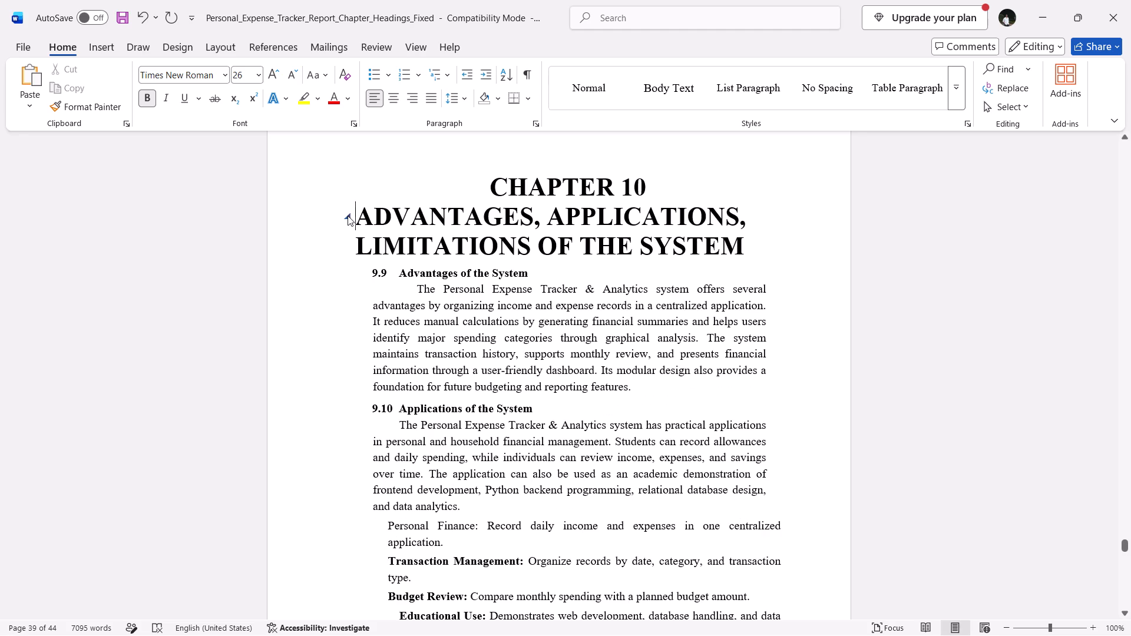
# Select the two-line Chapter 10 title and collapse the section content beneath it.
pyautogui.moveTo(354, 203); pyautogui.dragTo(453, 230)
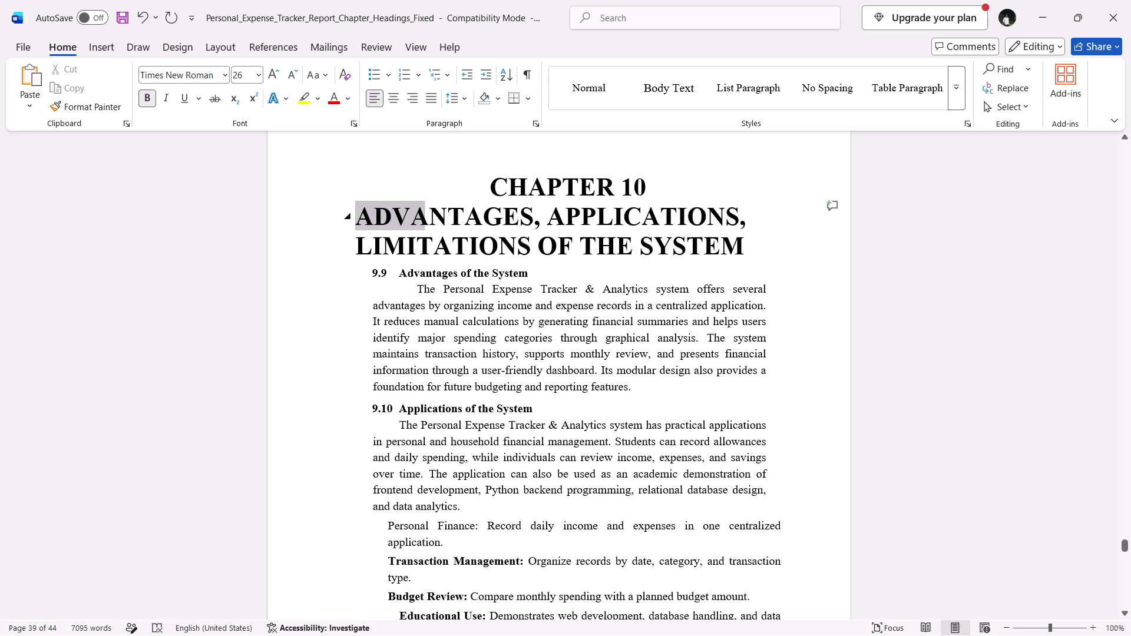
pyautogui.moveTo(453, 230); pyautogui.dragTo(740, 246)
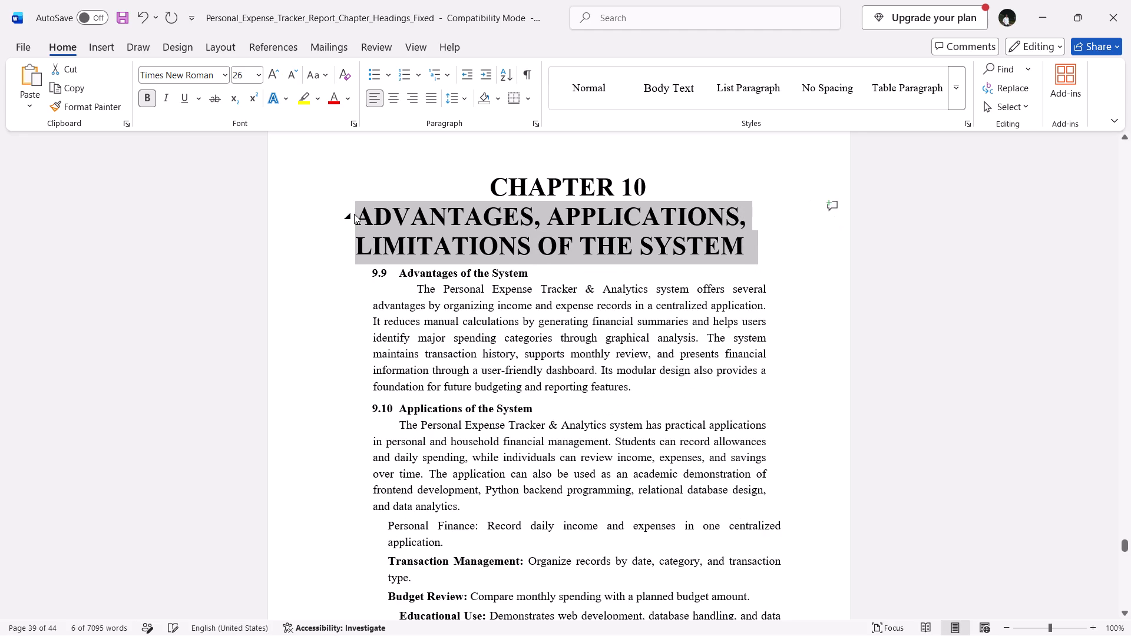
pyautogui.click(352, 217)
pyautogui.click(352, 217)
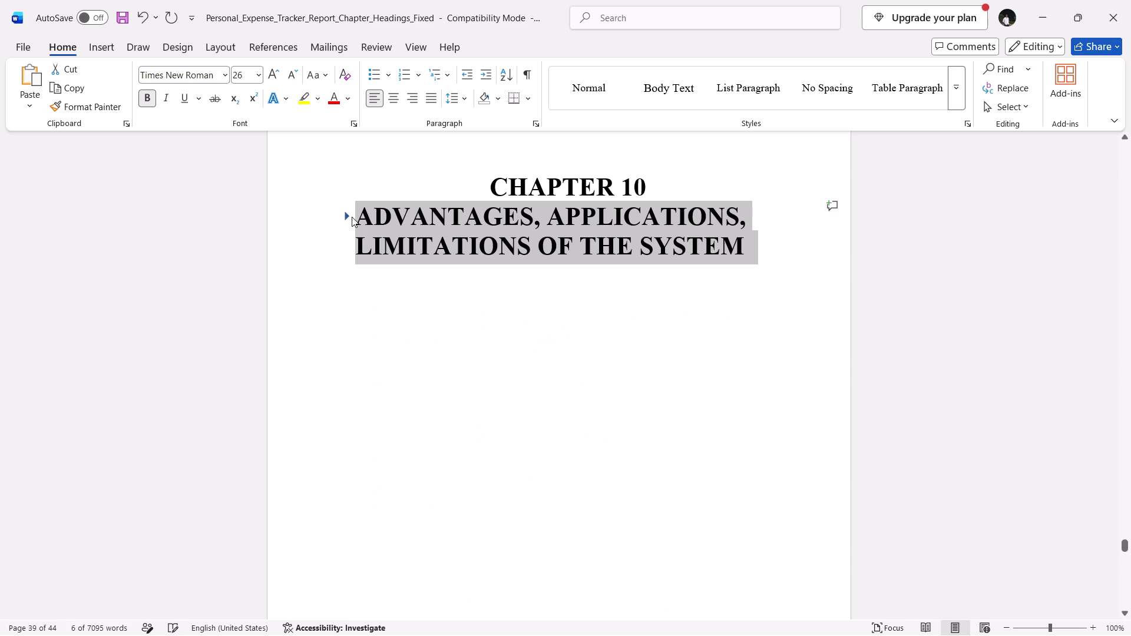